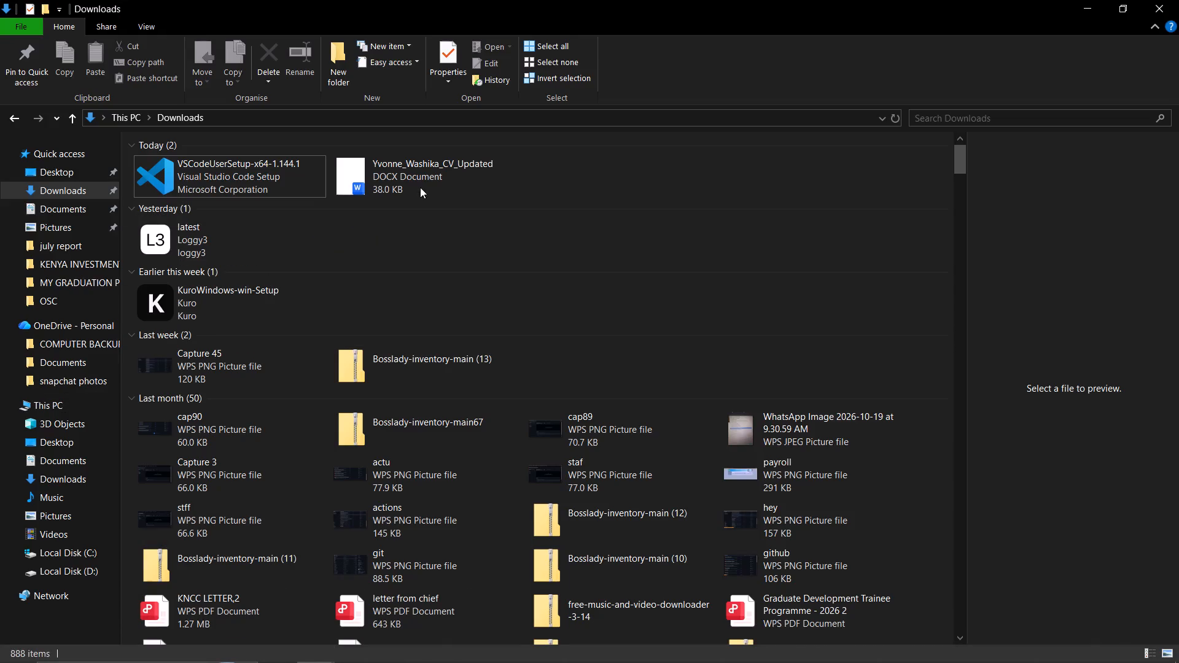
right_click(413, 179)
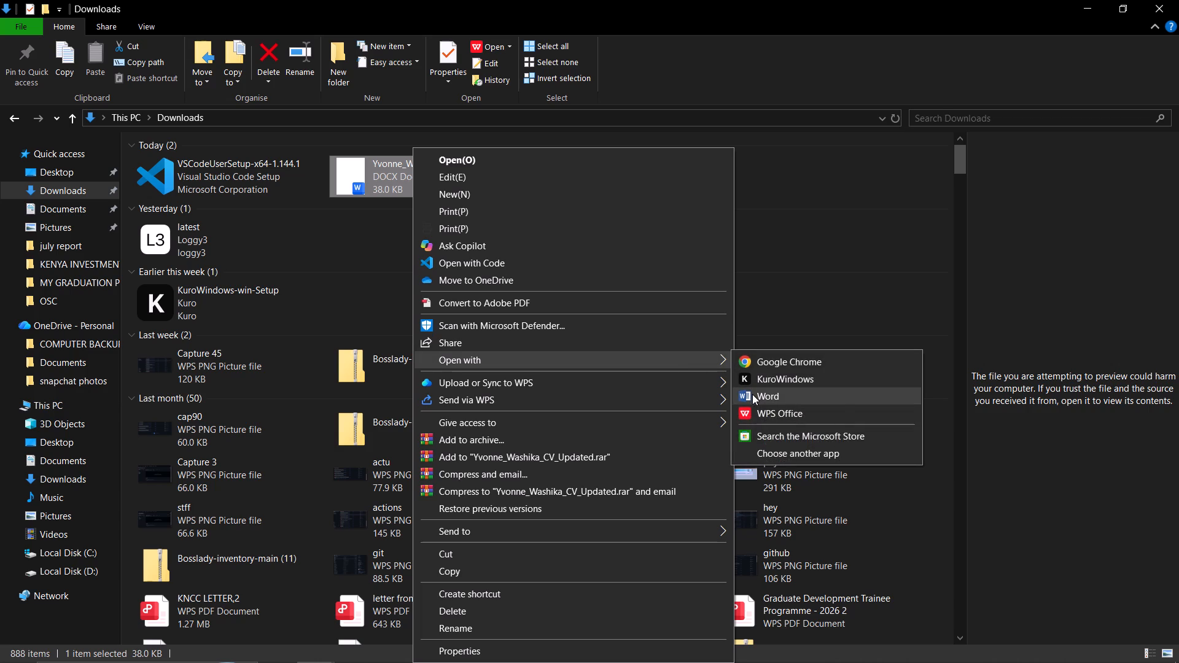
left_click(752, 394)
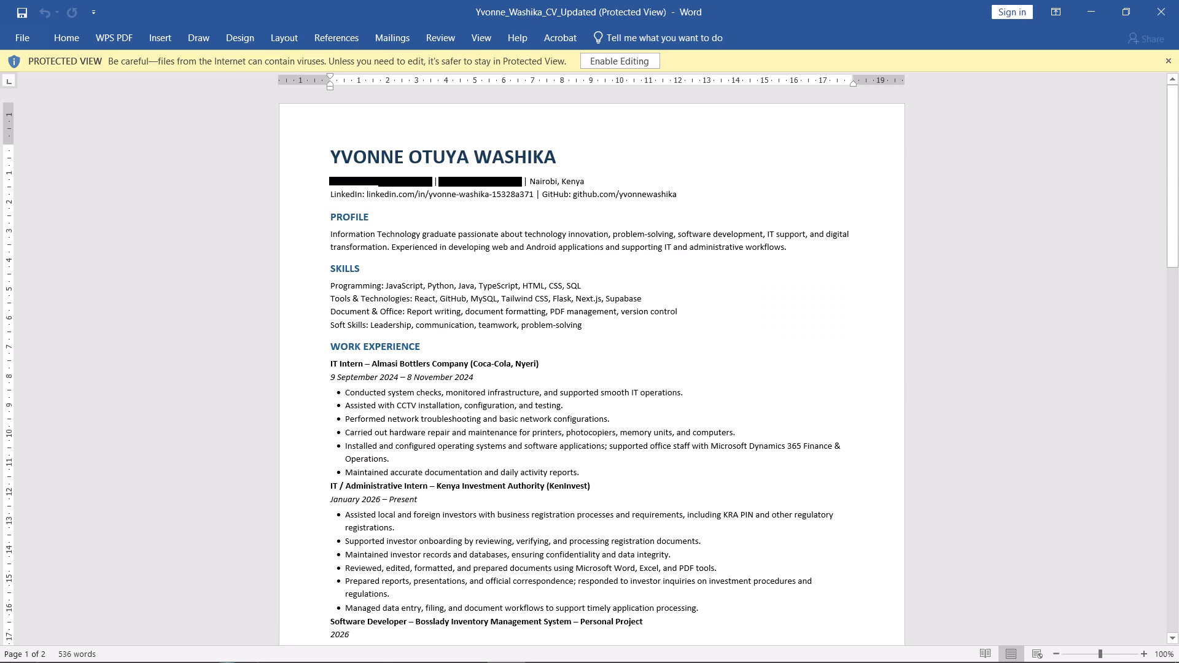
left_click(610, 63)
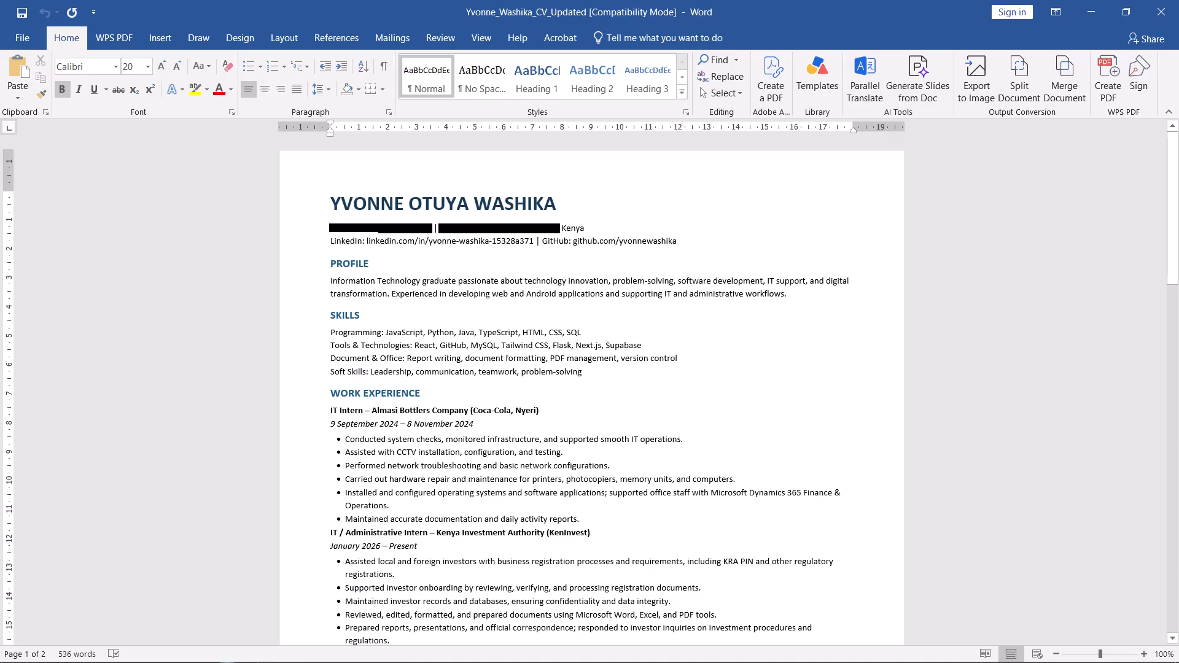
Change the font of the entire CV to Times New Roman.
key("ctrl+a")
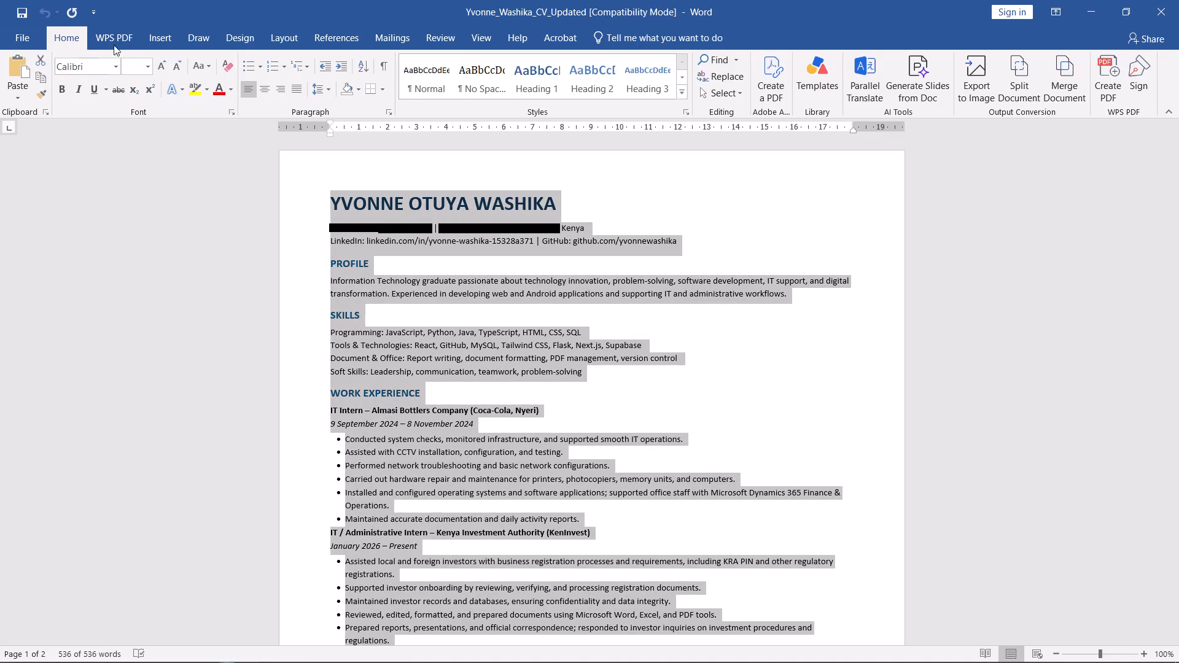
left_click(115, 68)
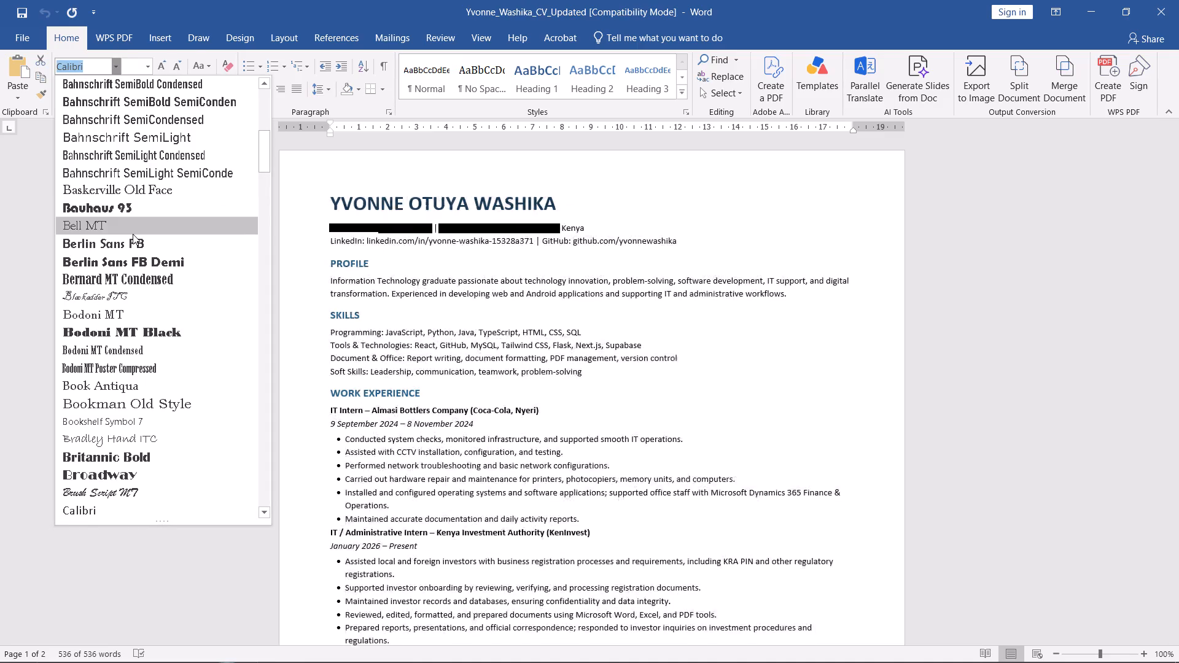
scroll(143, 393, "down", 3)
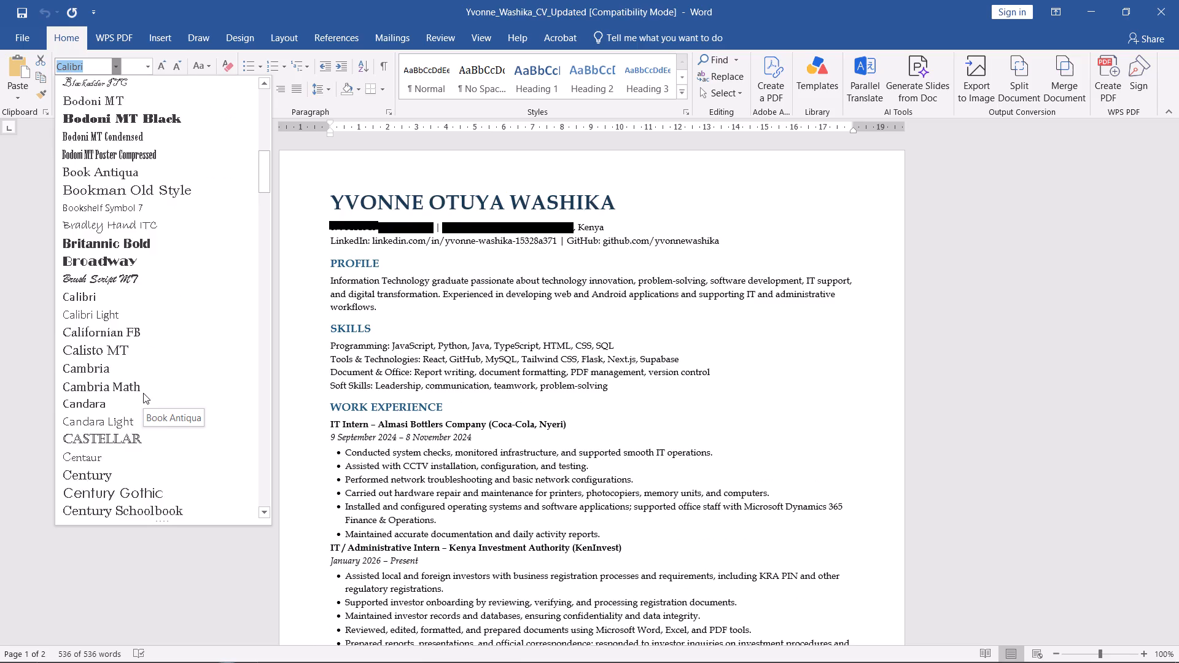
scroll(143, 393, "down", 4)
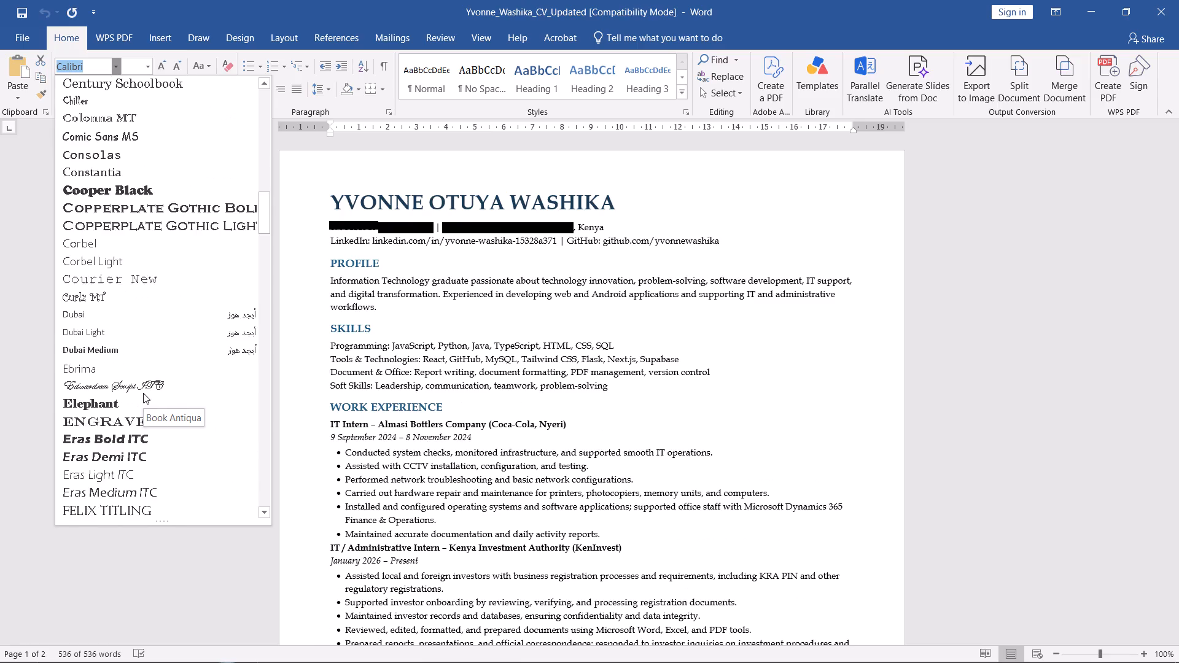
scroll(143, 393, "down", 4)
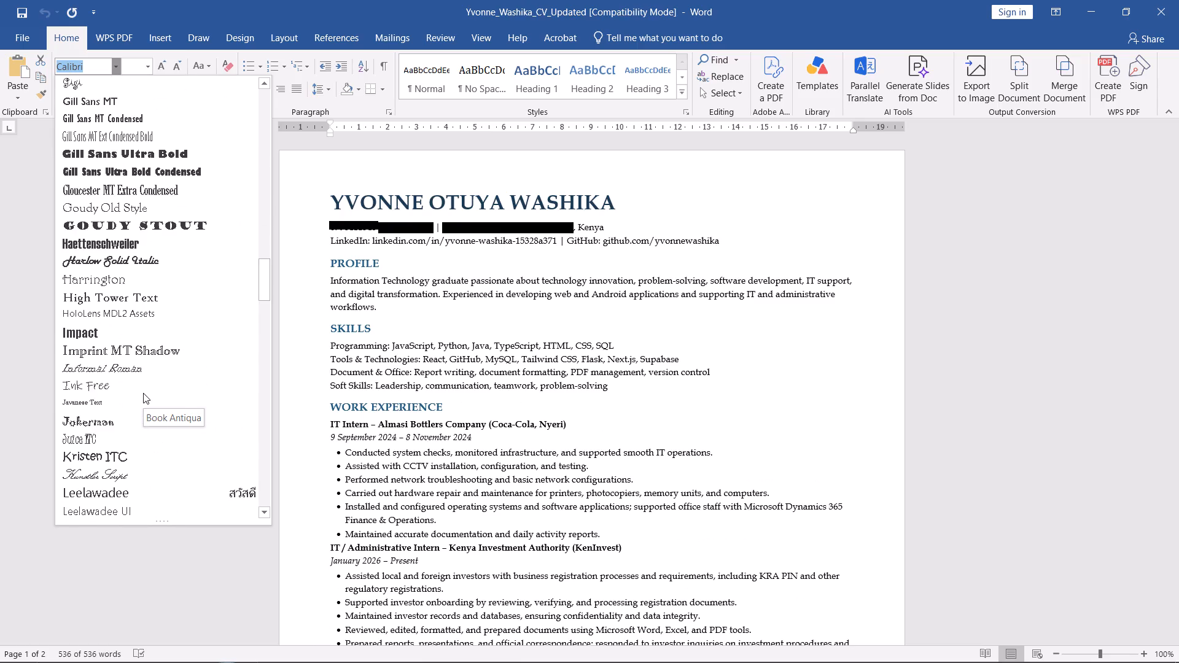
scroll(143, 393, "down", 4)
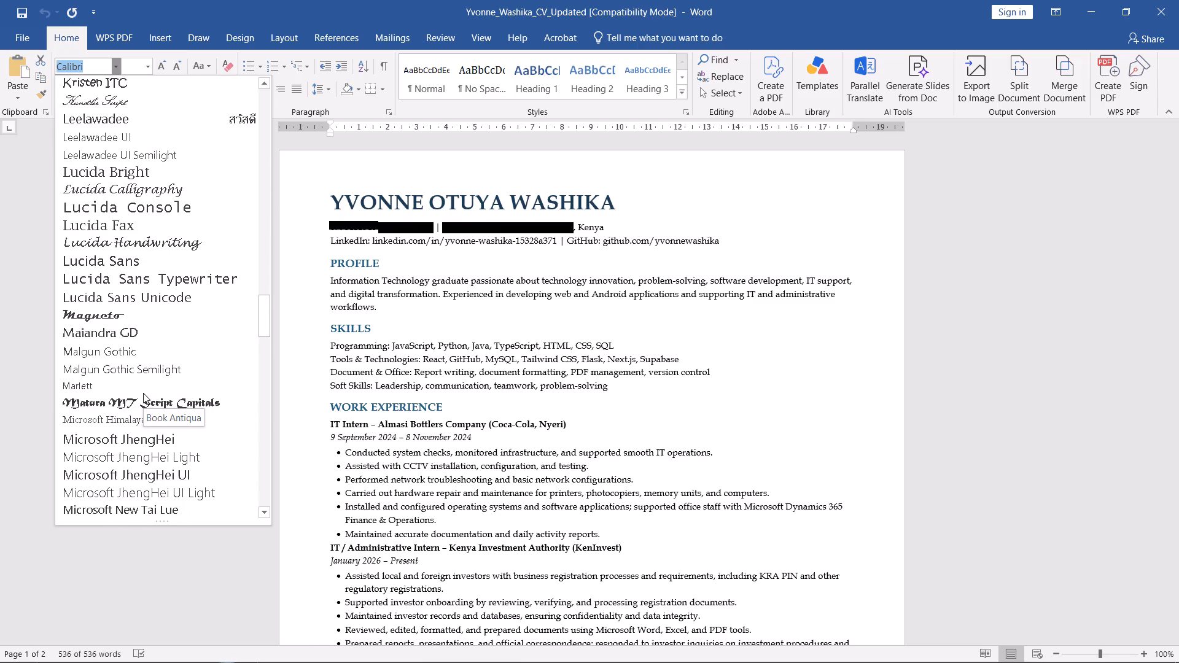
scroll(143, 393, "down", 5)
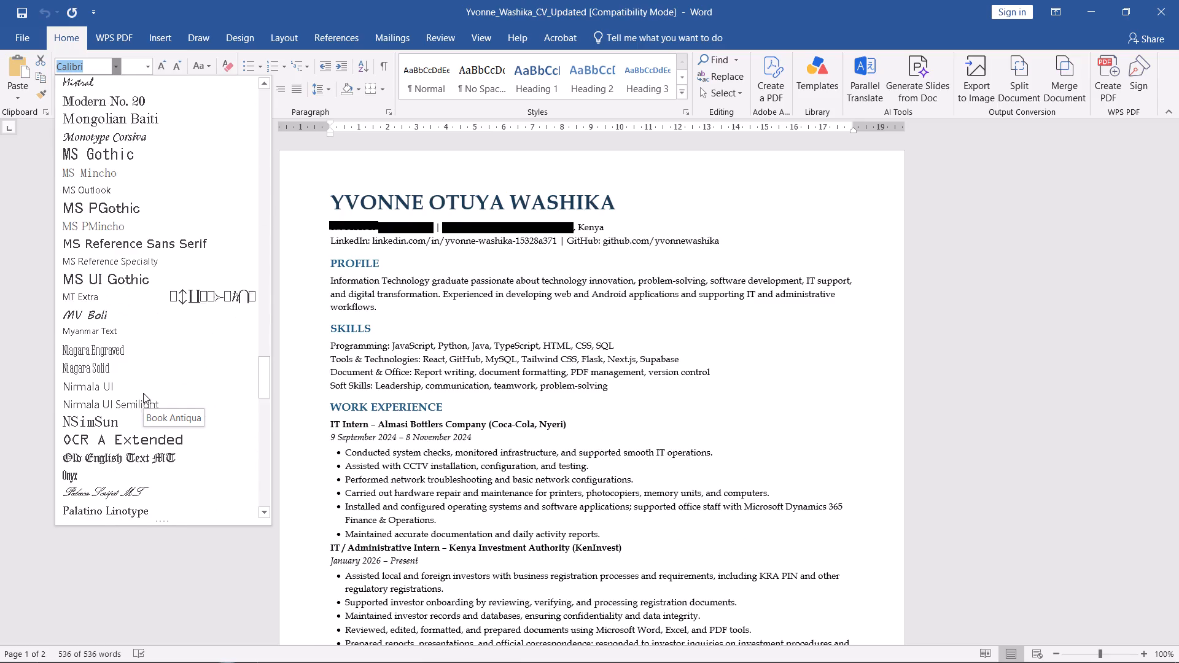
scroll(143, 393, "down", 5)
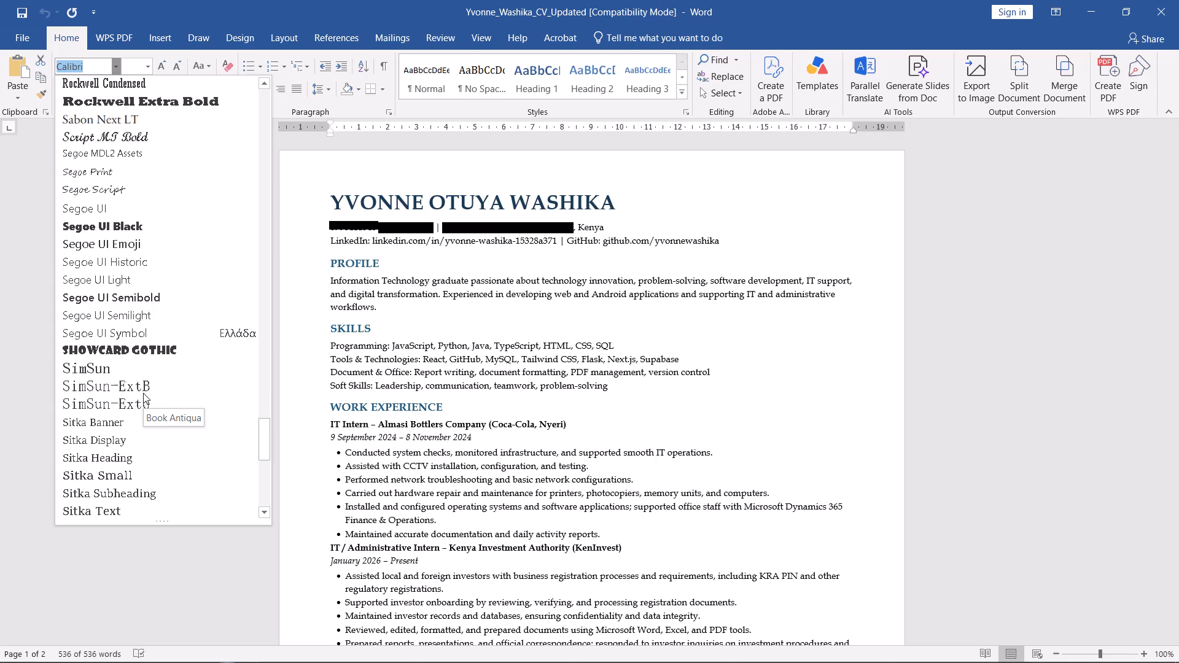
scroll(143, 393, "down", 3)
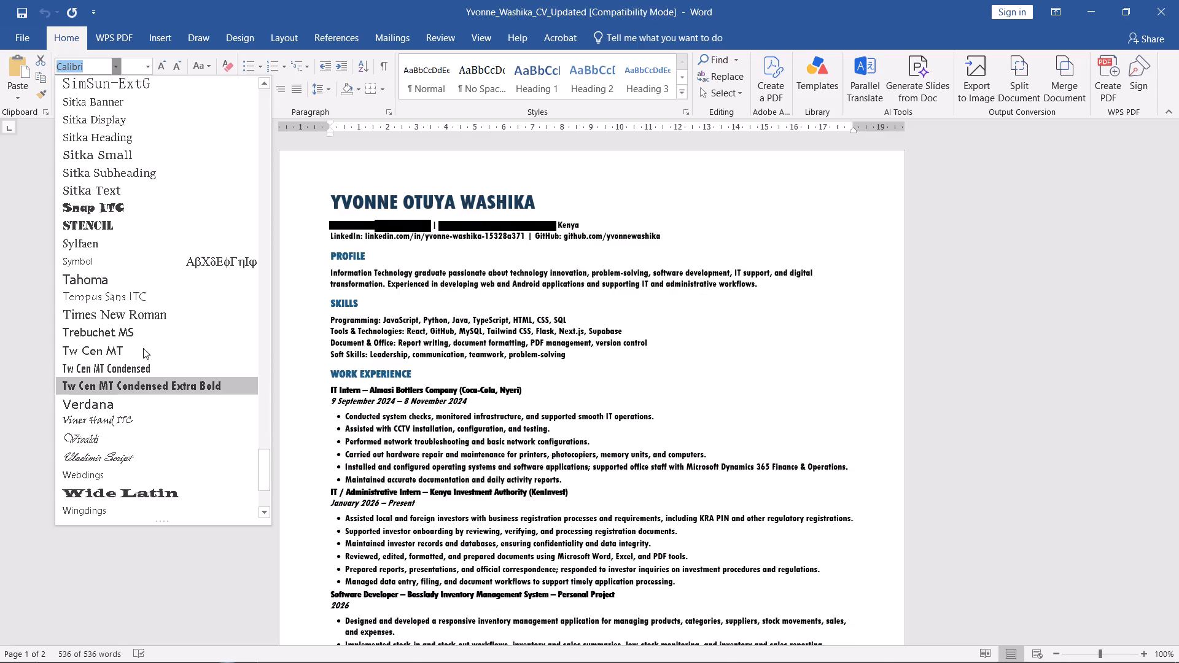
left_click(147, 318)
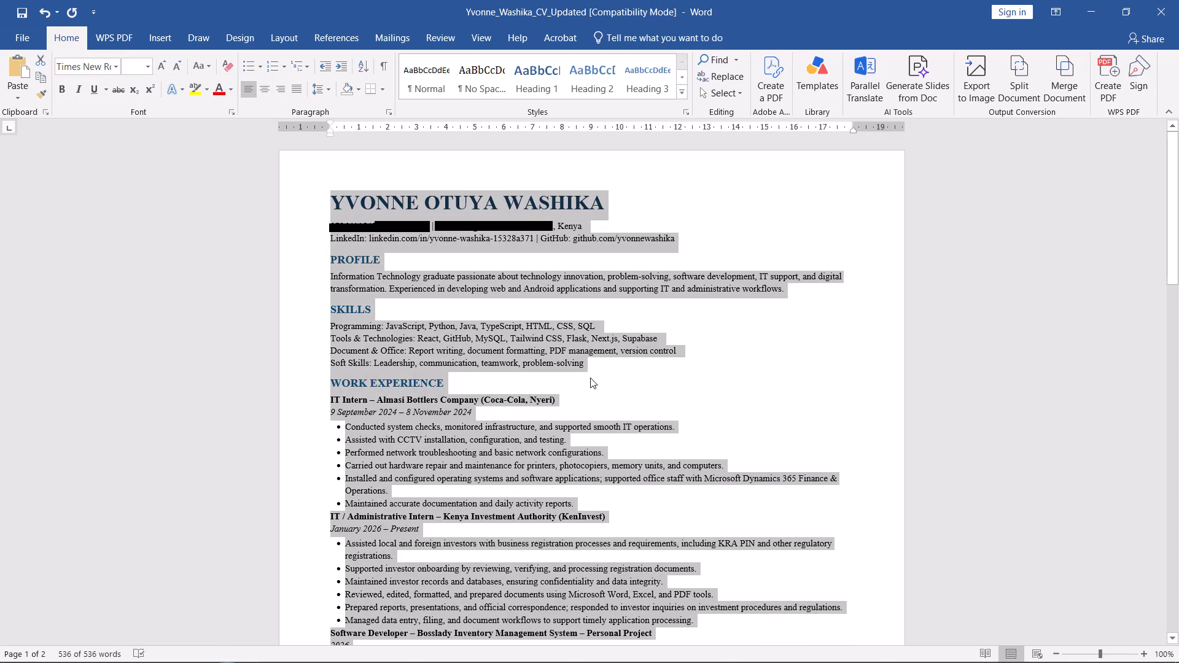
left_click(744, 352)
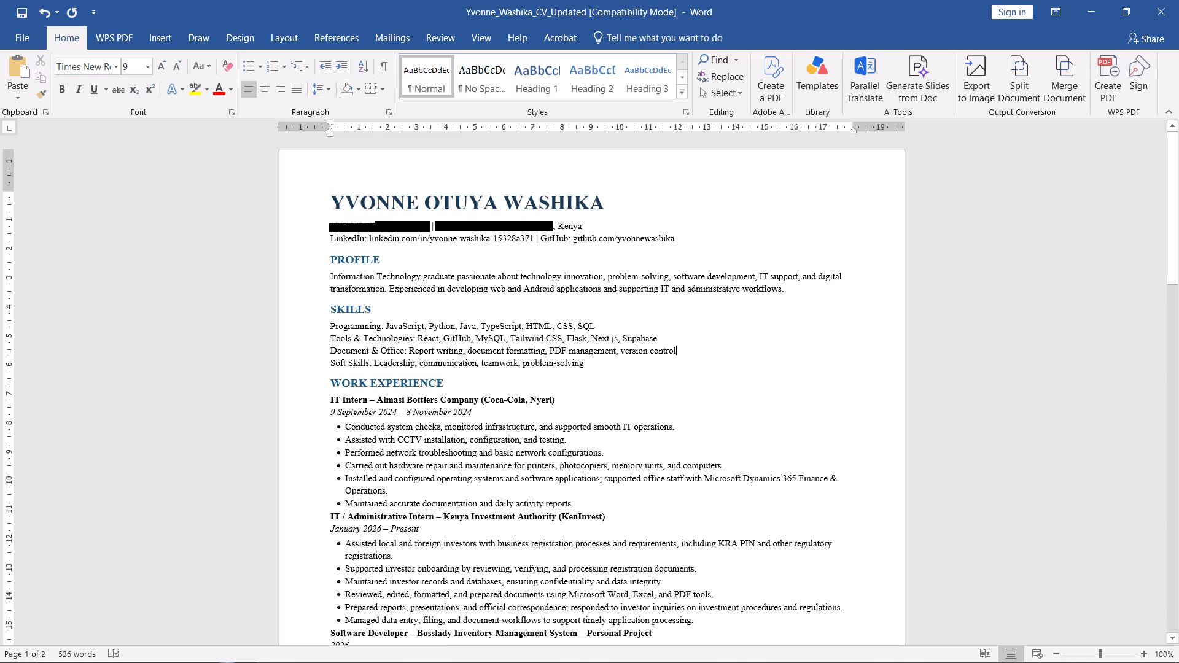
Set the font size of the entire CV text to 12.
key("ctrl+a")
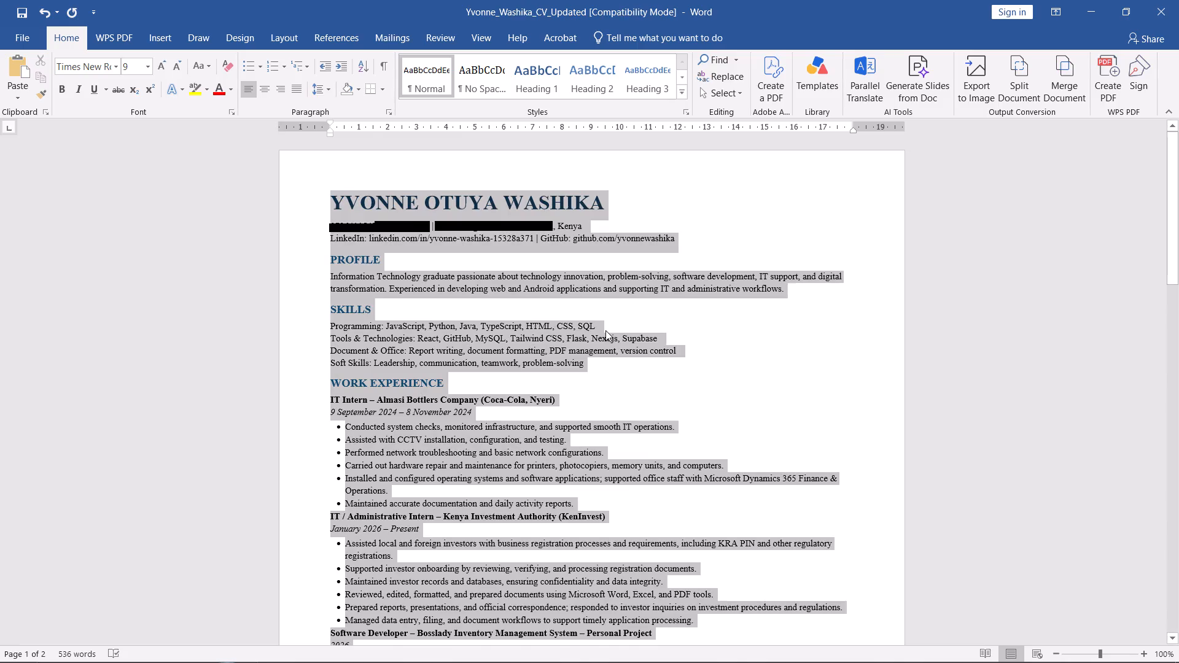
left_click(149, 69)
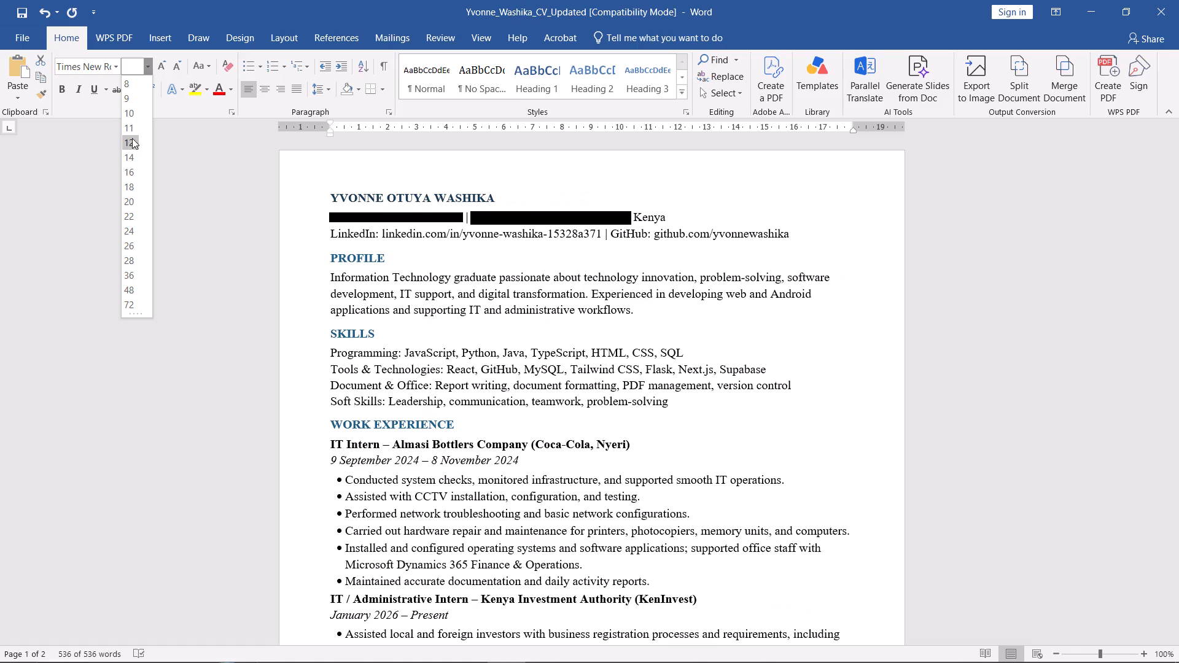
left_click(131, 141)
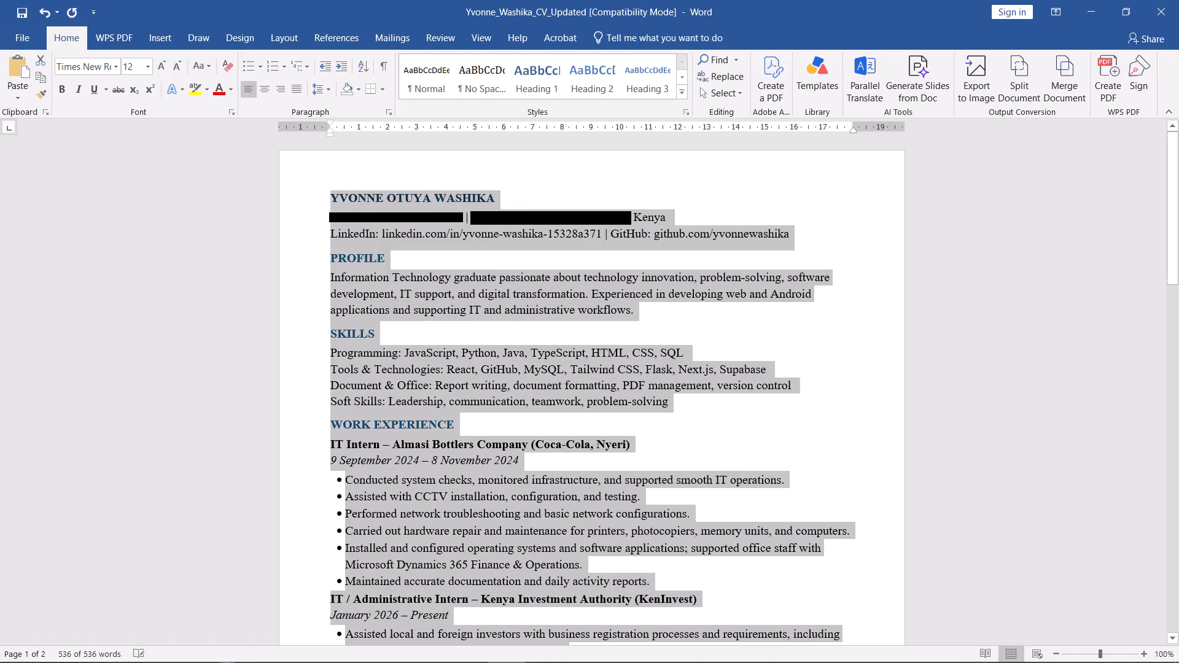
left_click(806, 193)
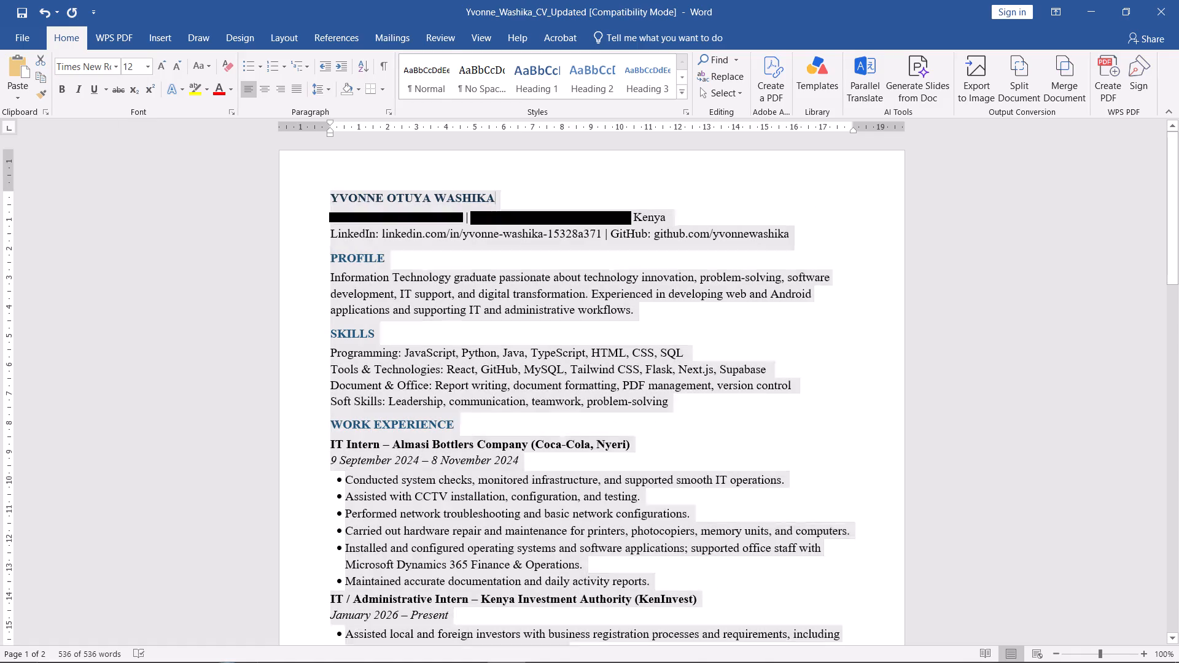
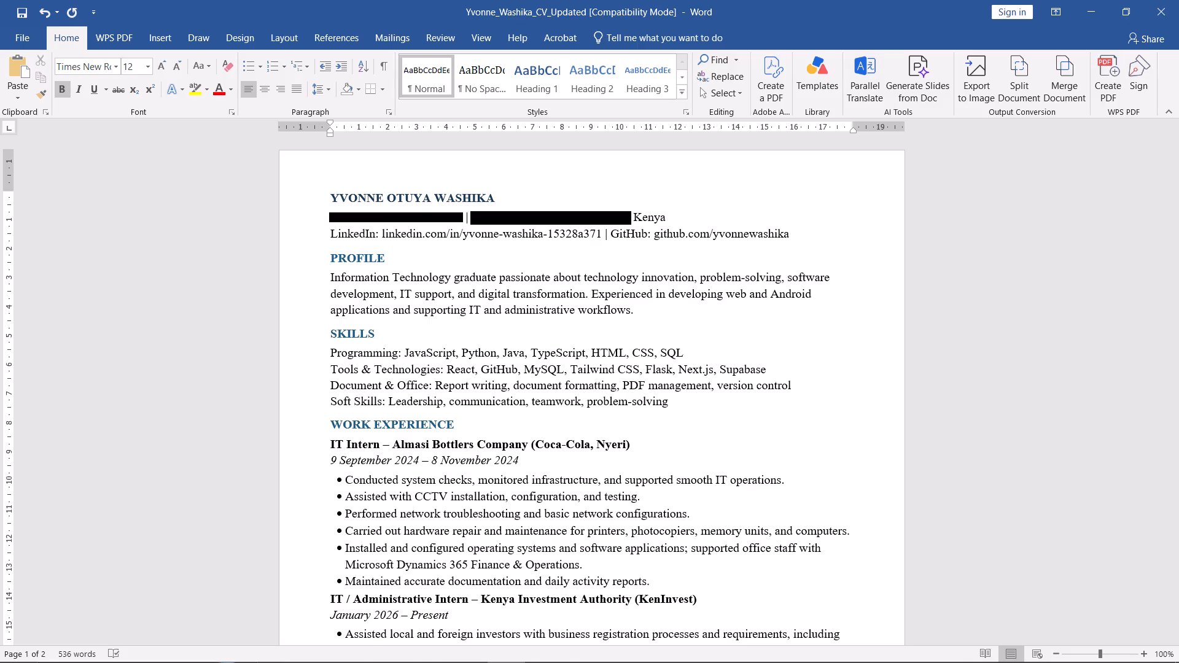
Review the reformatted CV from profile to references, checking the Bosslady inventory entry under work experience and the projects section.
scroll(480, 463, "down", 6)
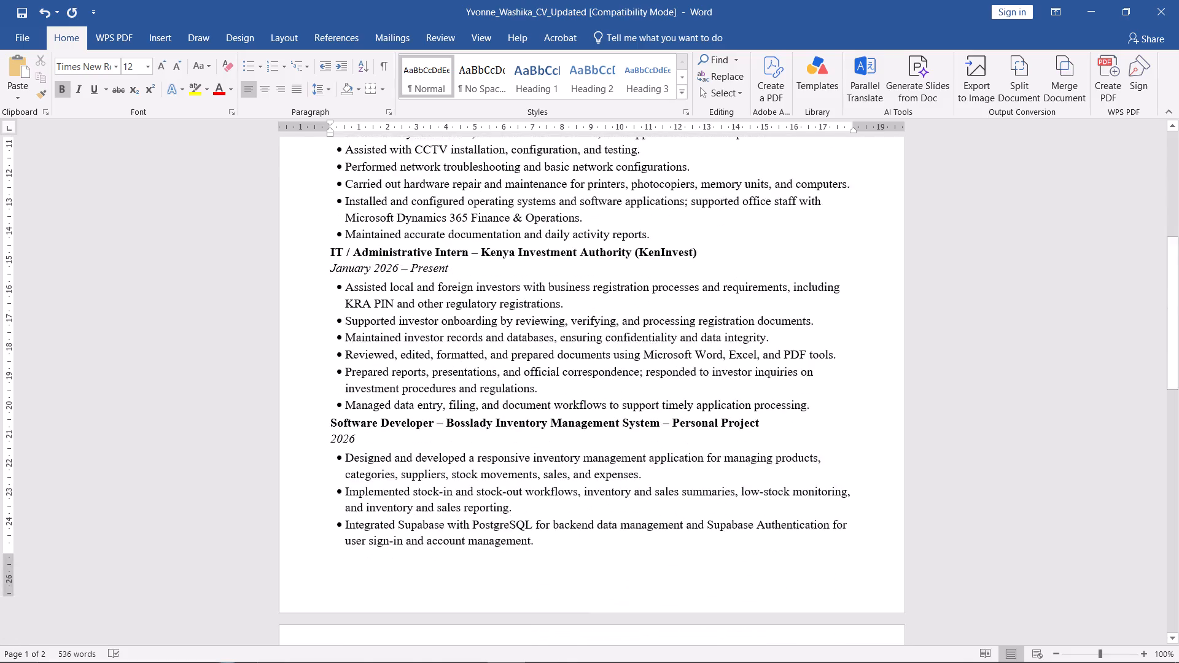
scroll(480, 463, "down", 4)
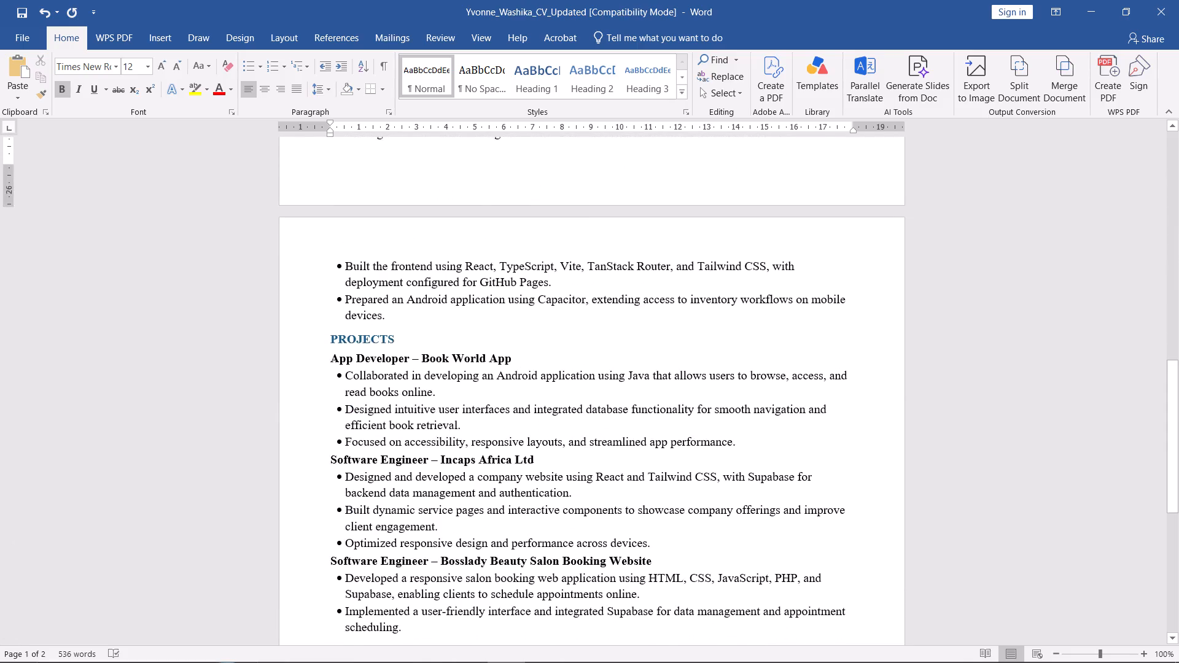
scroll(480, 463, "down", 3)
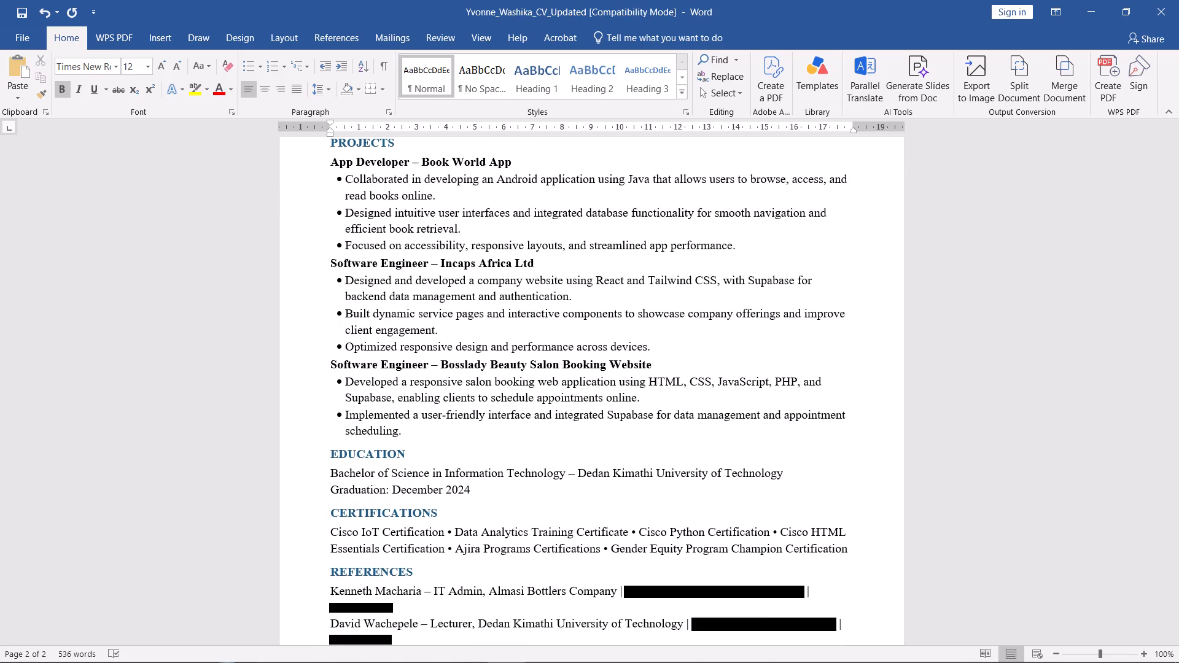
scroll(480, 463, "down", 2)
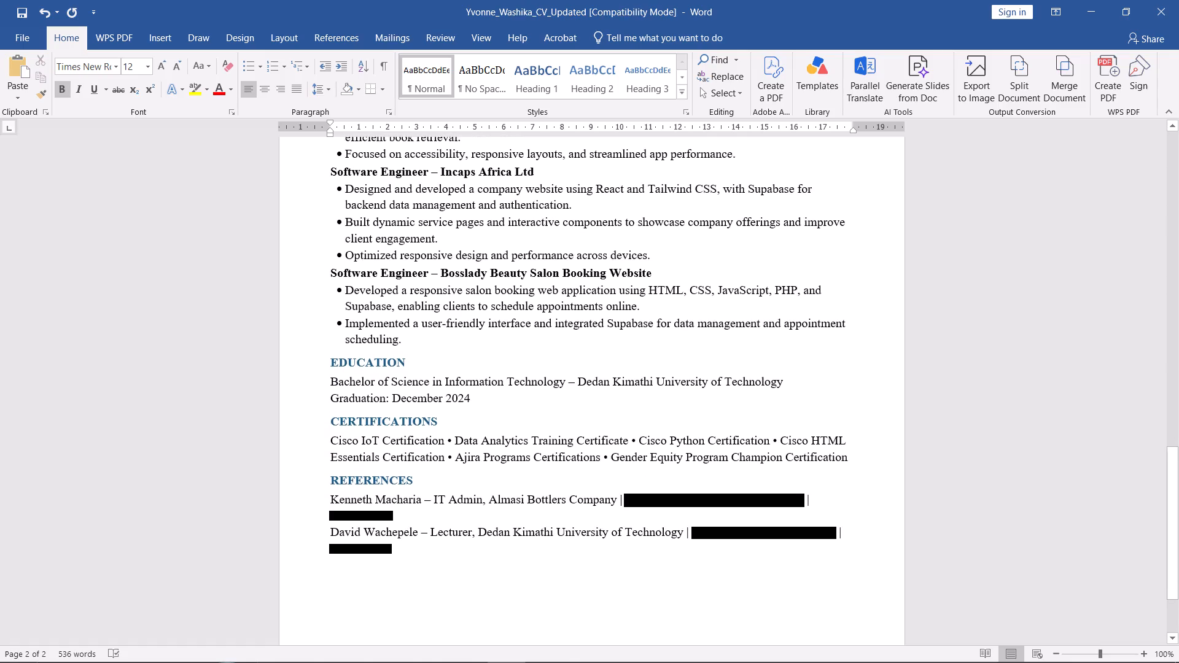
scroll(480, 463, "up", 5)
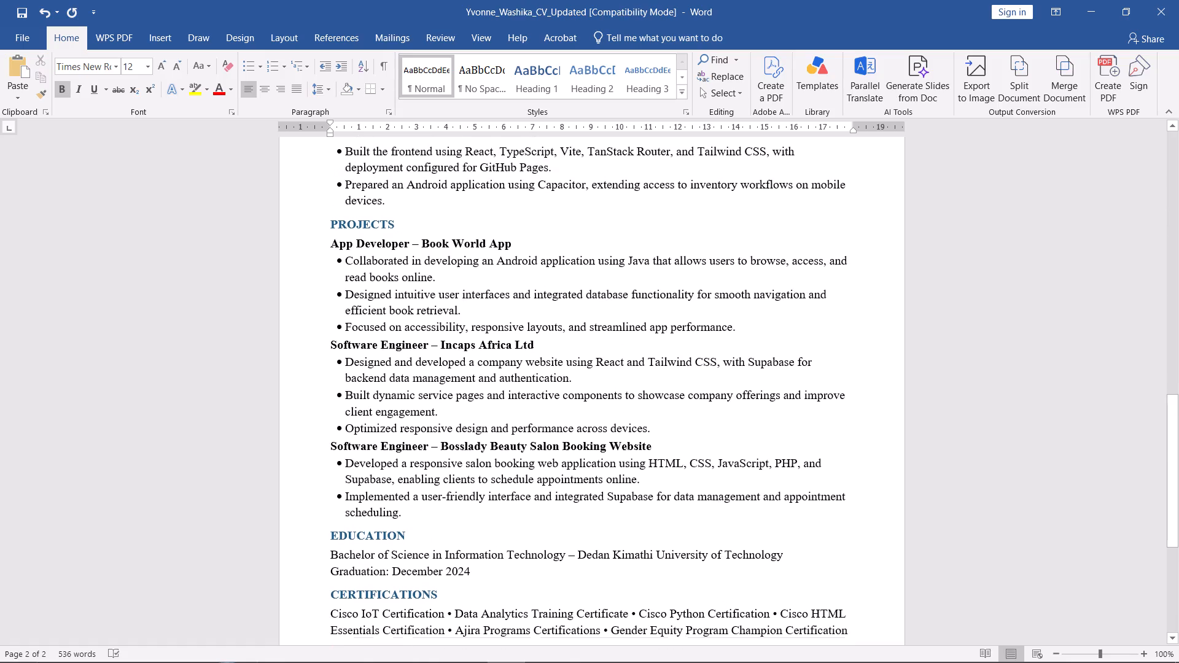
scroll(480, 463, "up", 4)
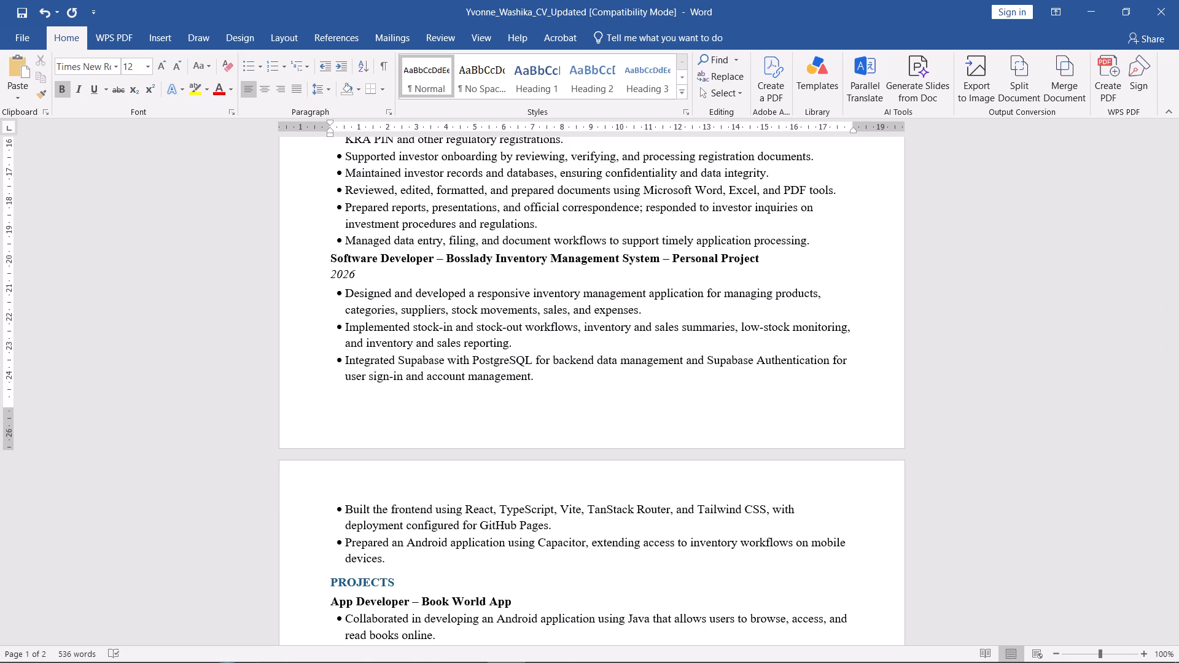
scroll(480, 463, "up", 2)
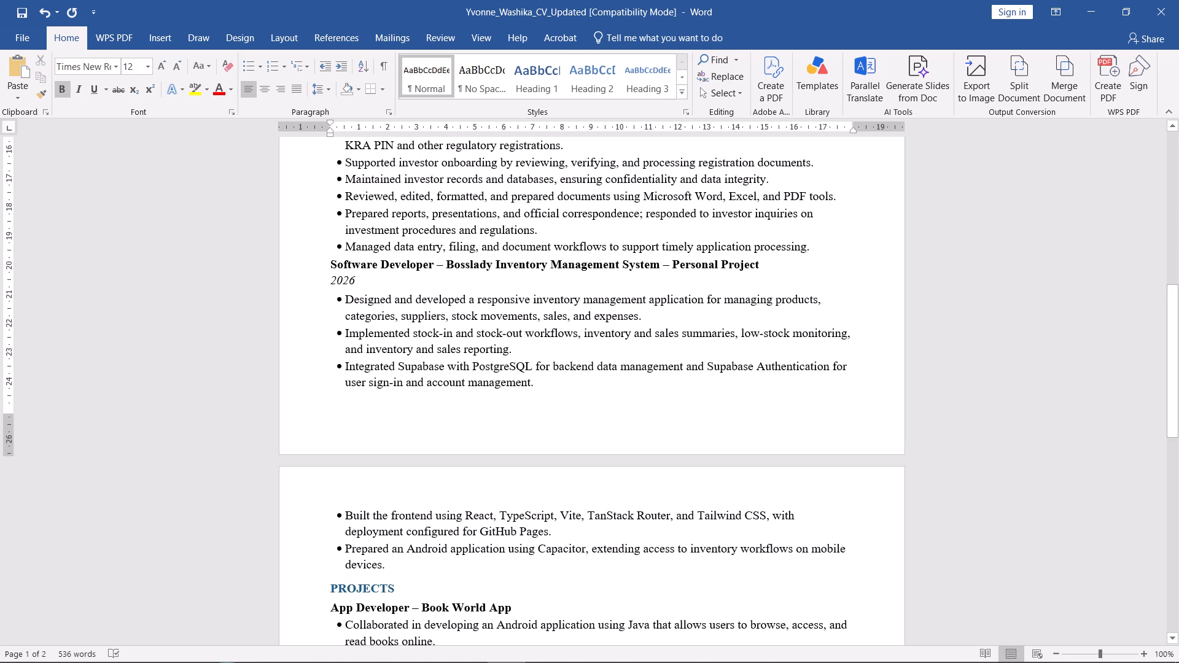
scroll(480, 463, "up", 1)
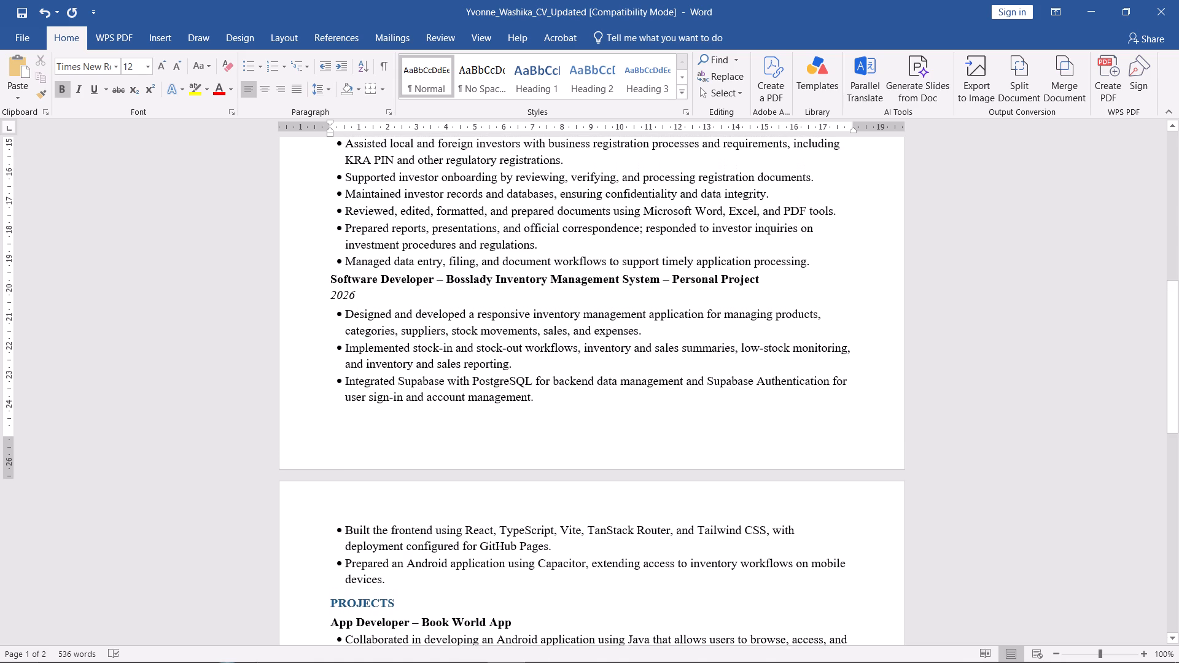
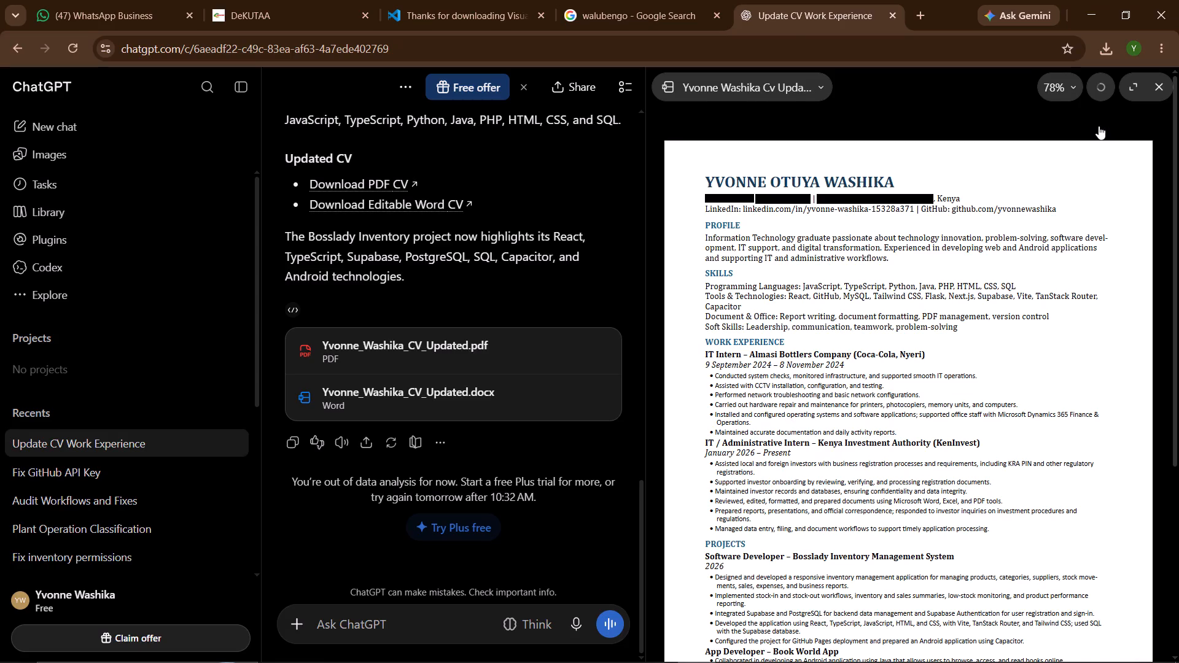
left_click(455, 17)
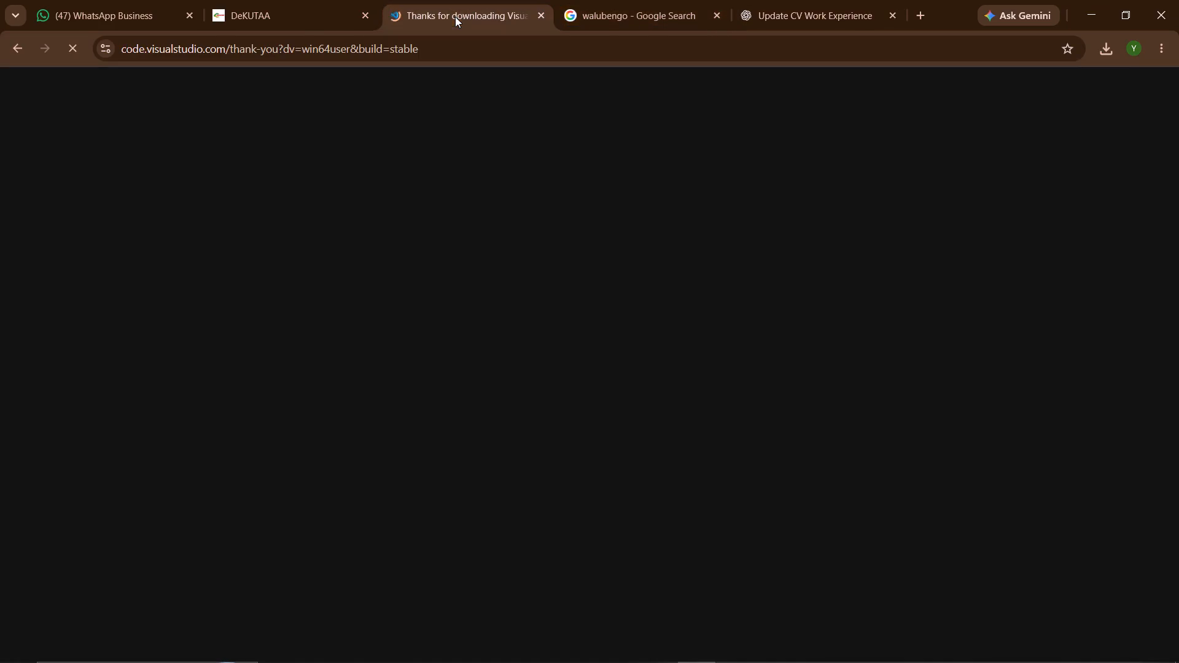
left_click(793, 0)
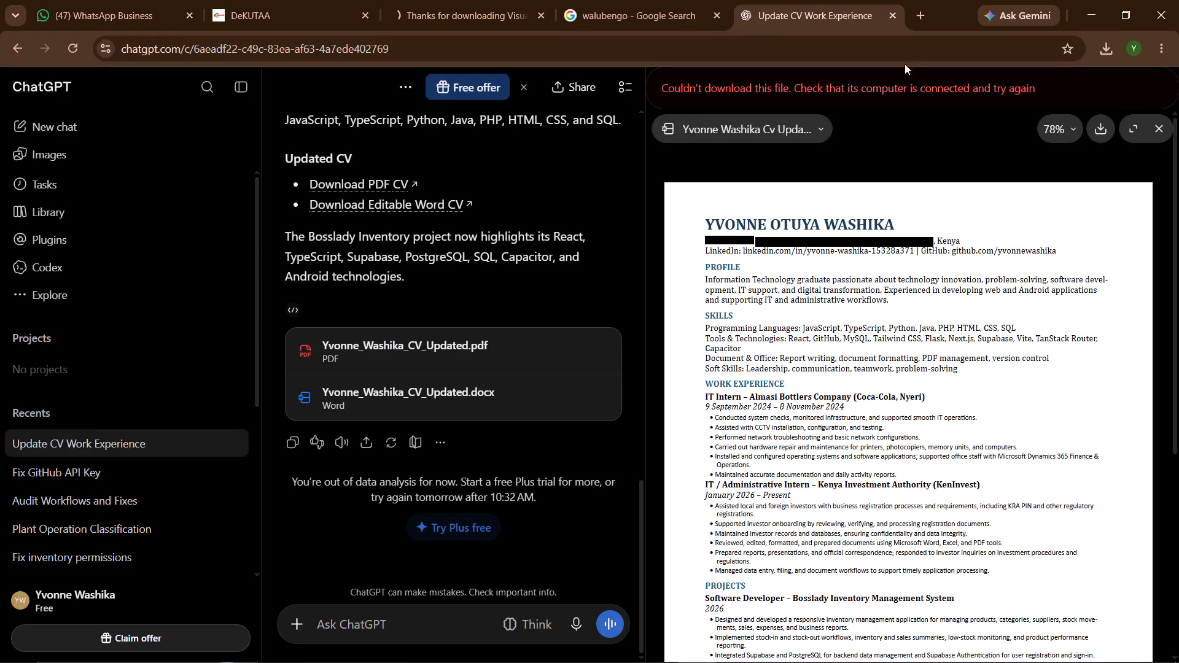
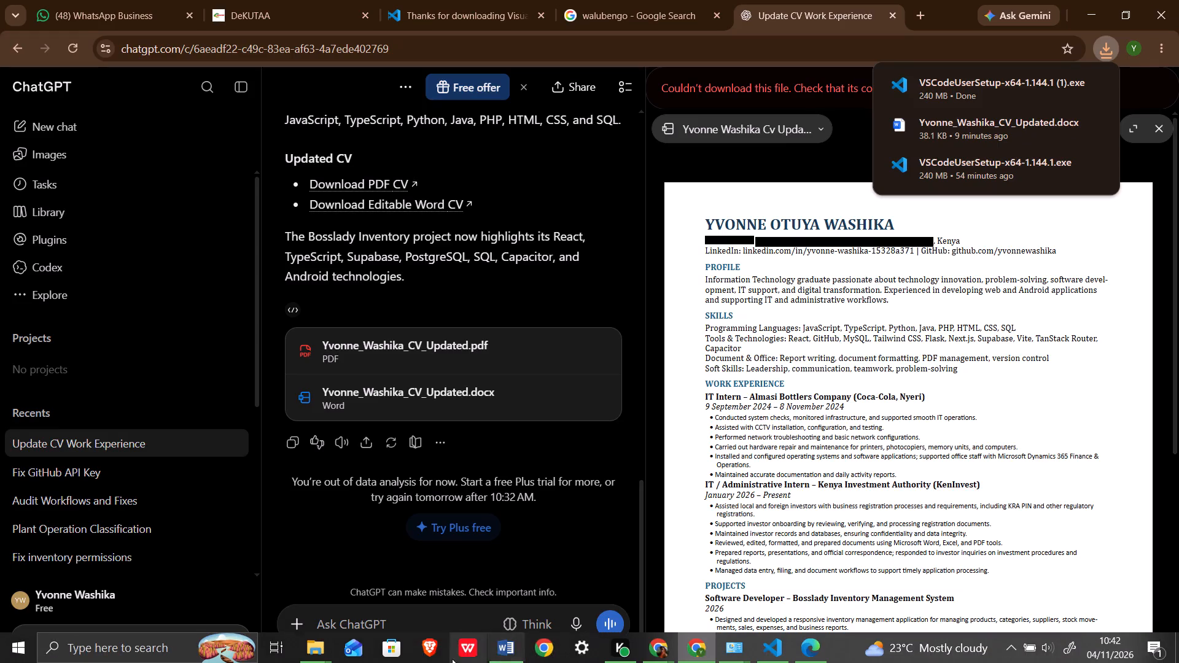
Open the updated CV from the Downloads folder in Word, check which version it contains, and close it without saving.
left_click(316, 642)
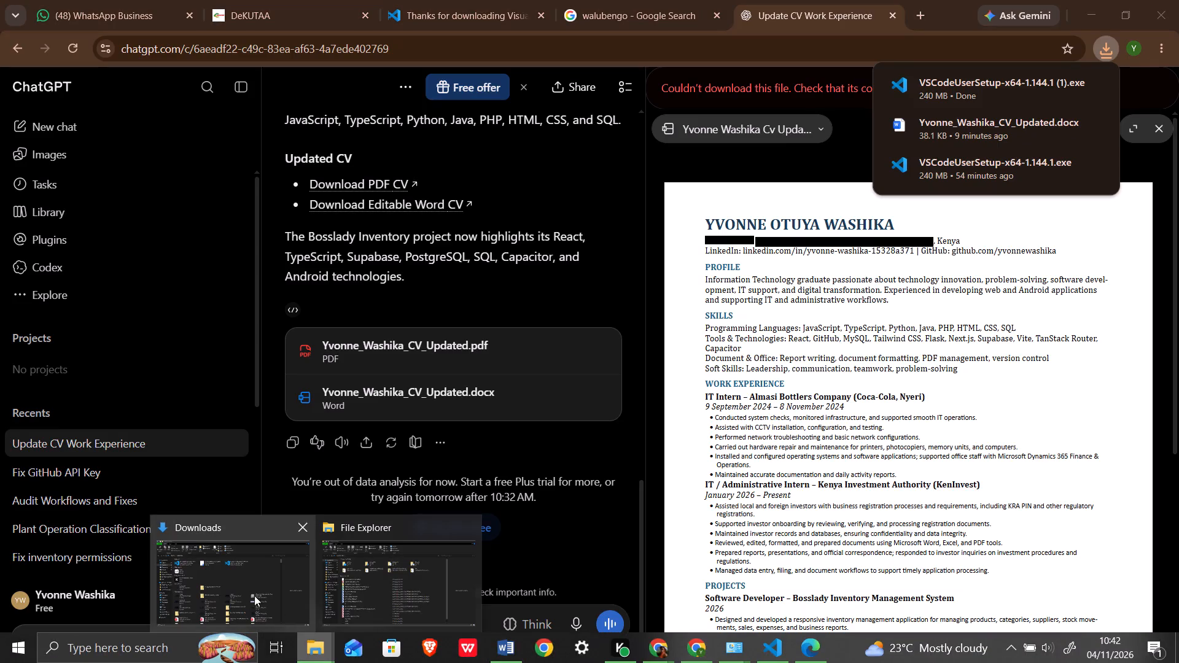
left_click(249, 591)
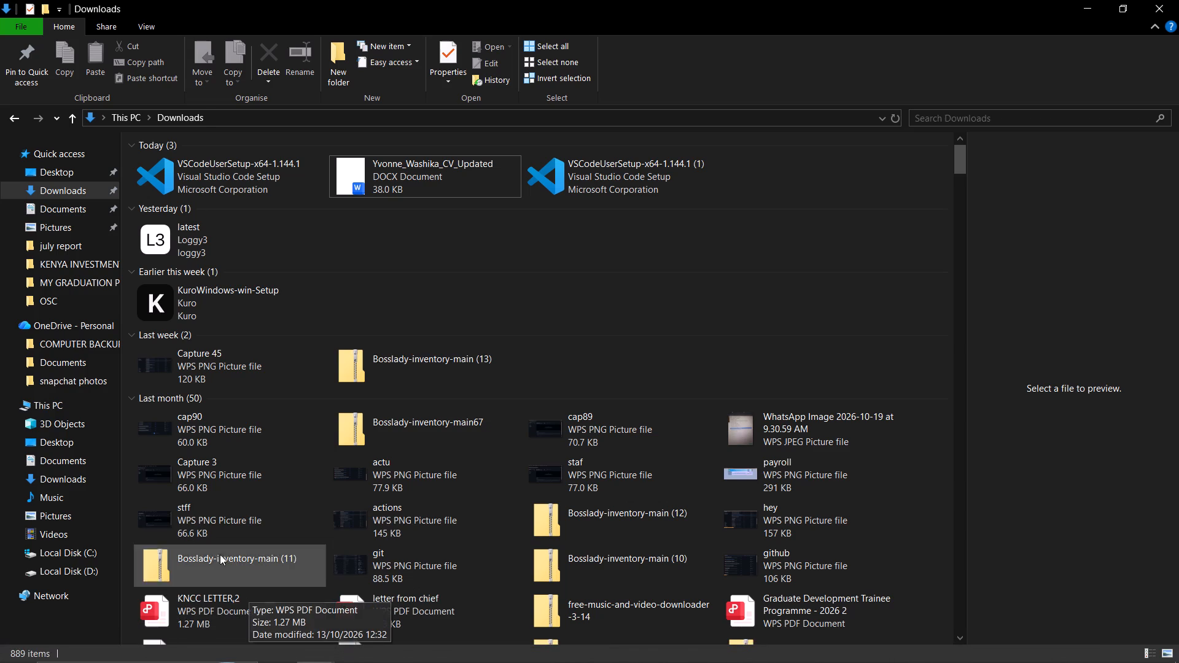
left_click(430, 180)
right_click(430, 180)
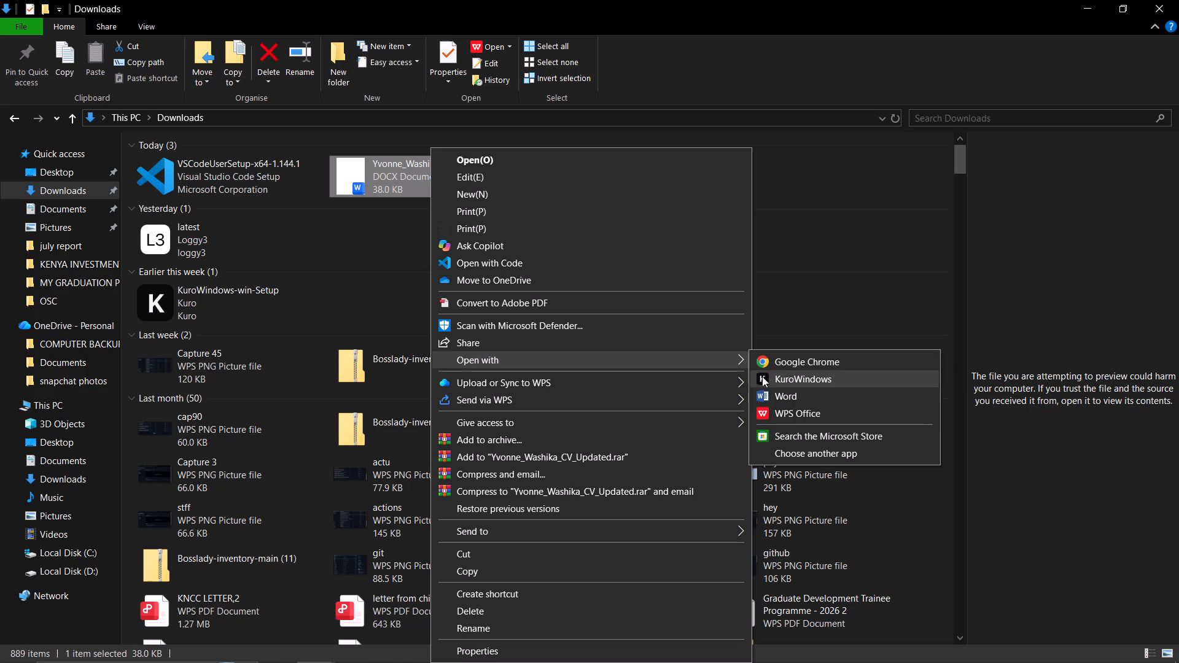
left_click(765, 389)
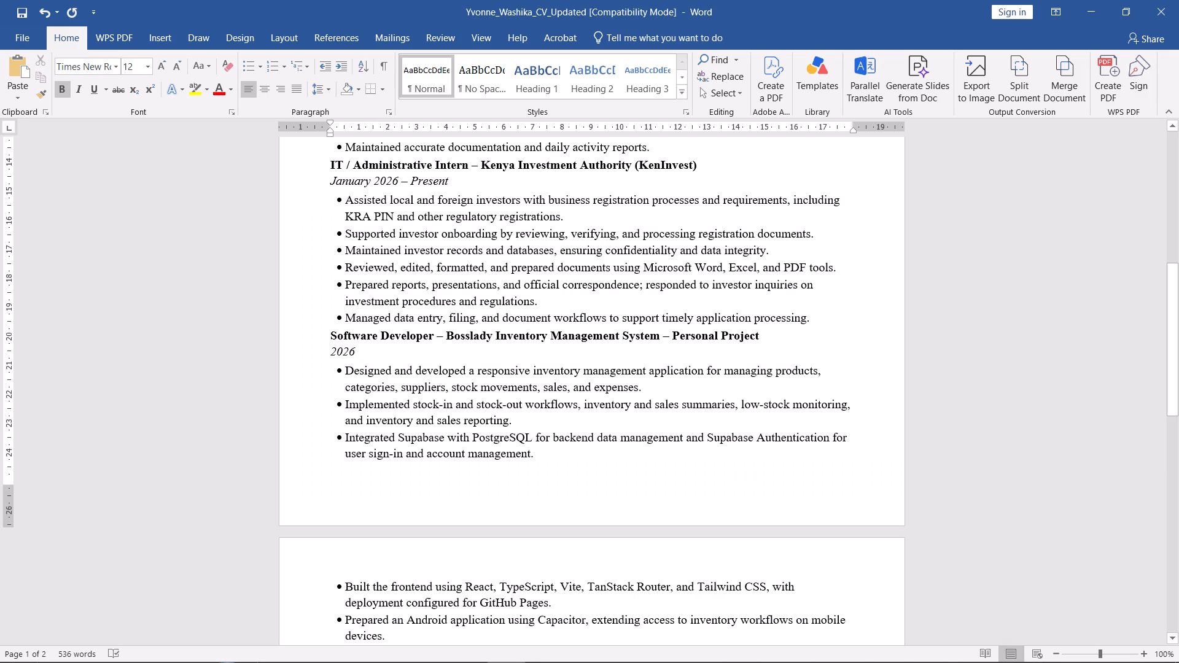
scroll(517, 346, "down", 5)
scroll(517, 346, "up", 9)
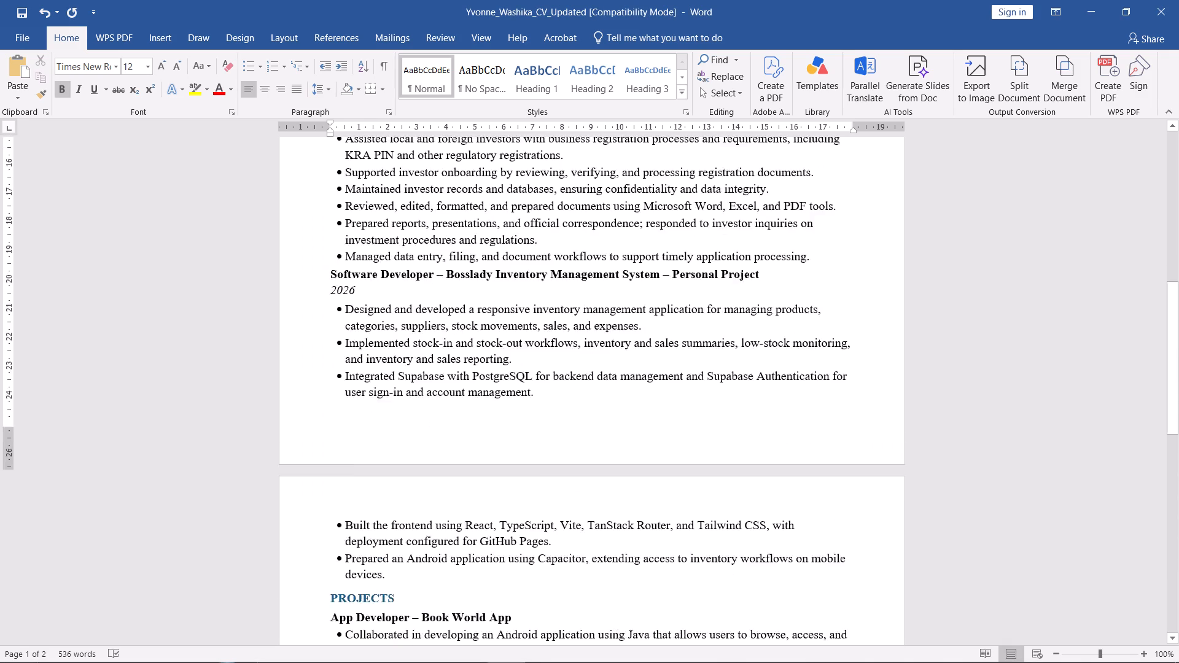
scroll(517, 346, "up", 1)
left_click(1169, 14)
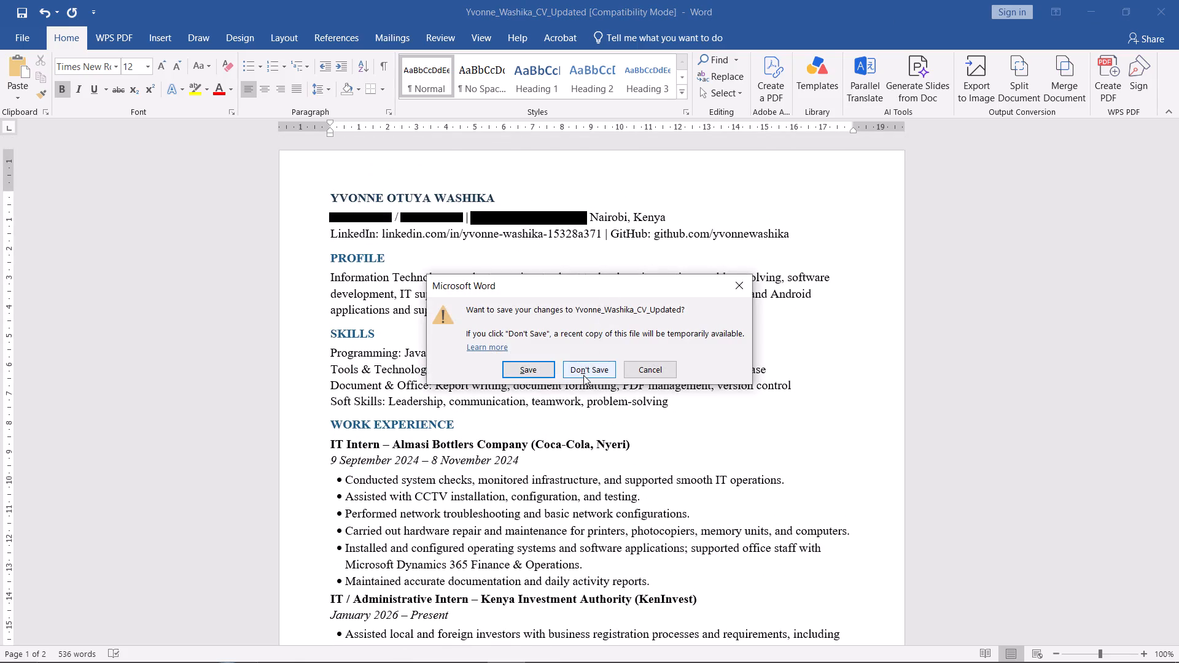
left_click(583, 375)
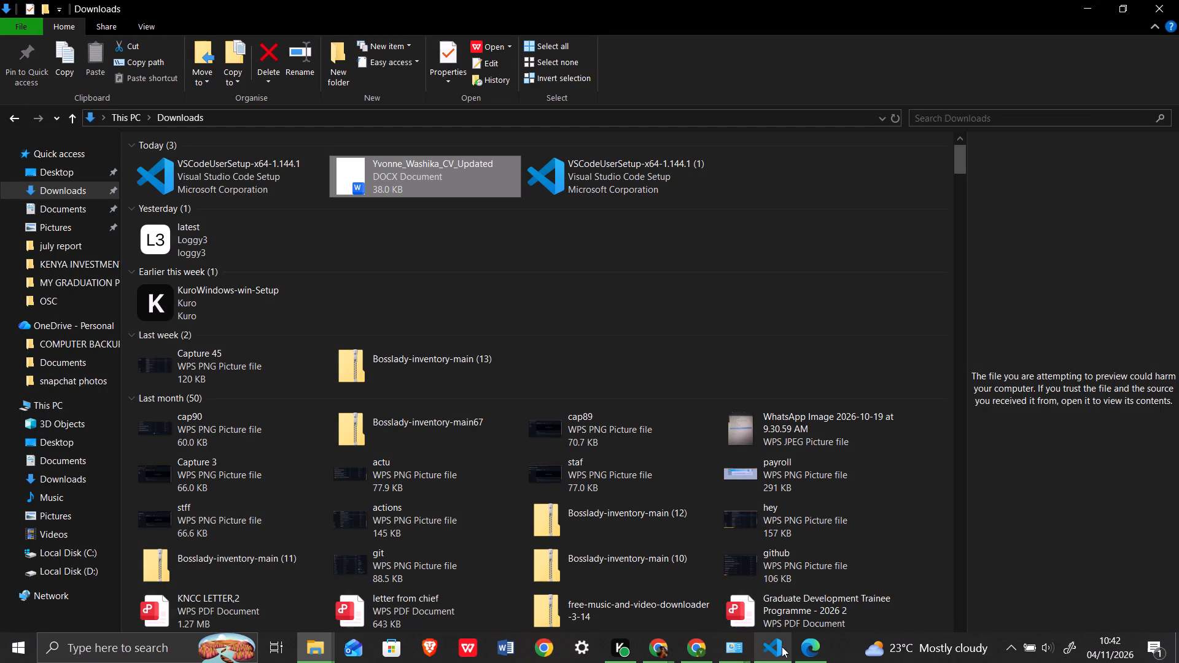
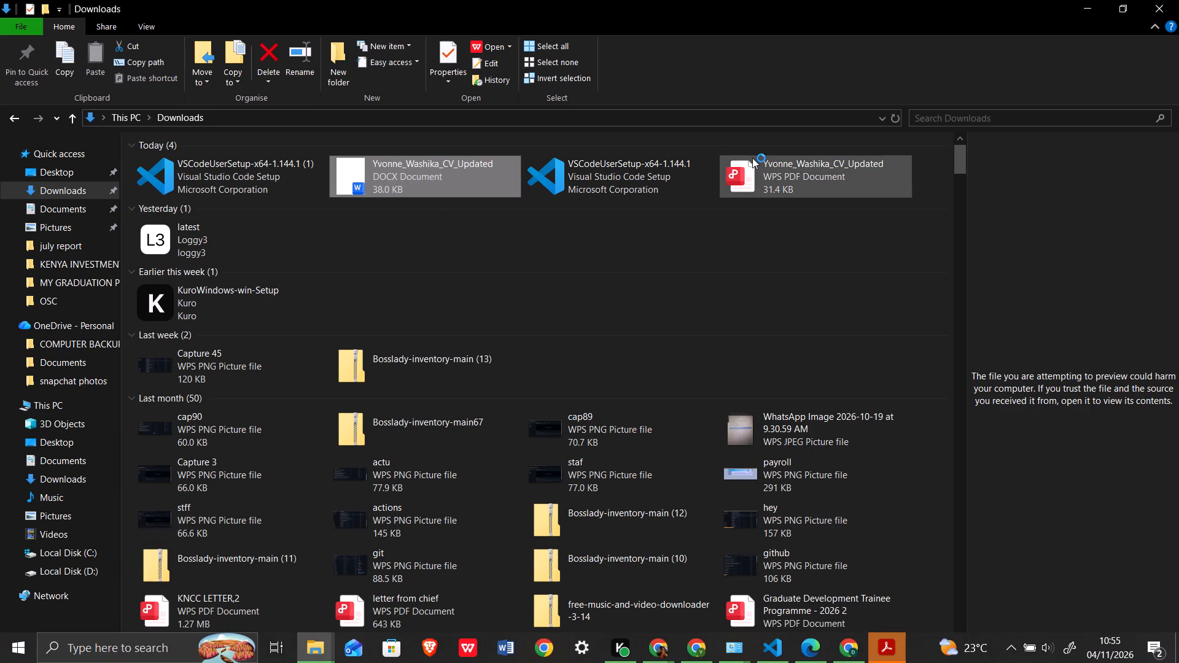
left_click(757, 168)
right_click(757, 168)
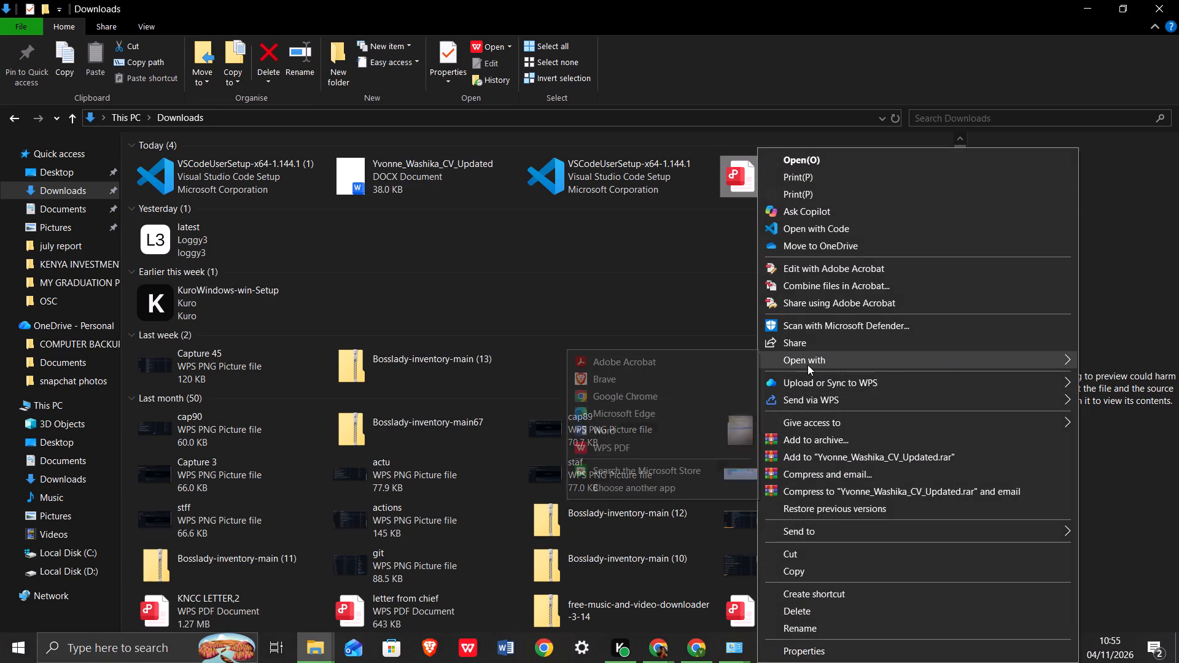
left_click(610, 428)
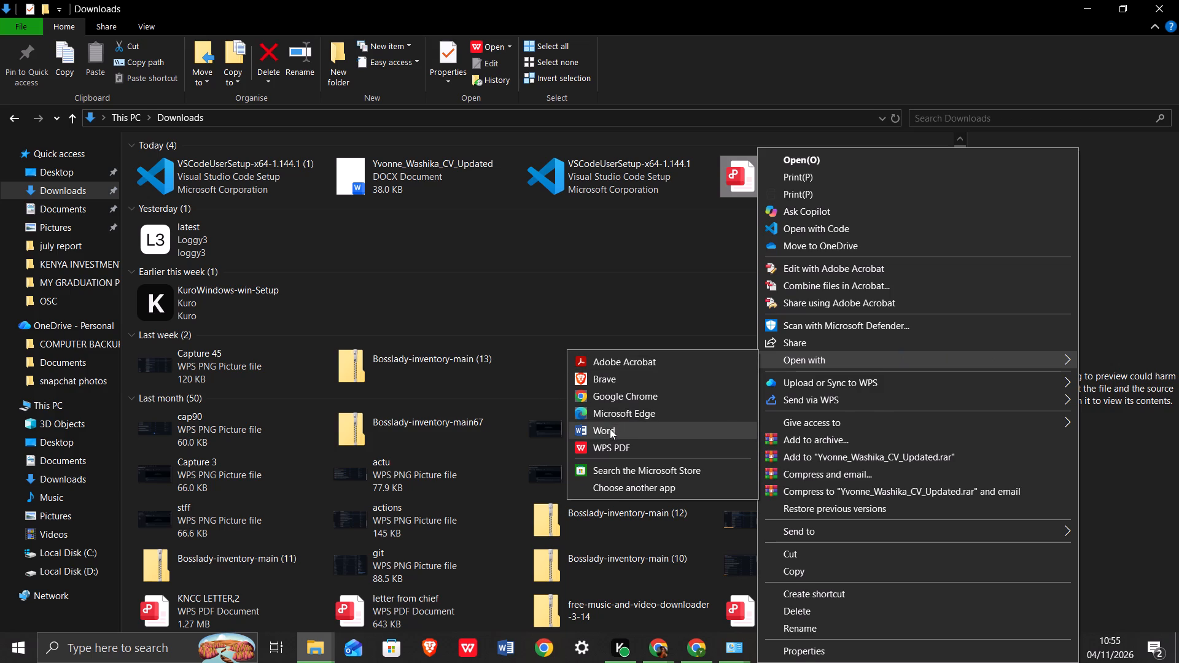
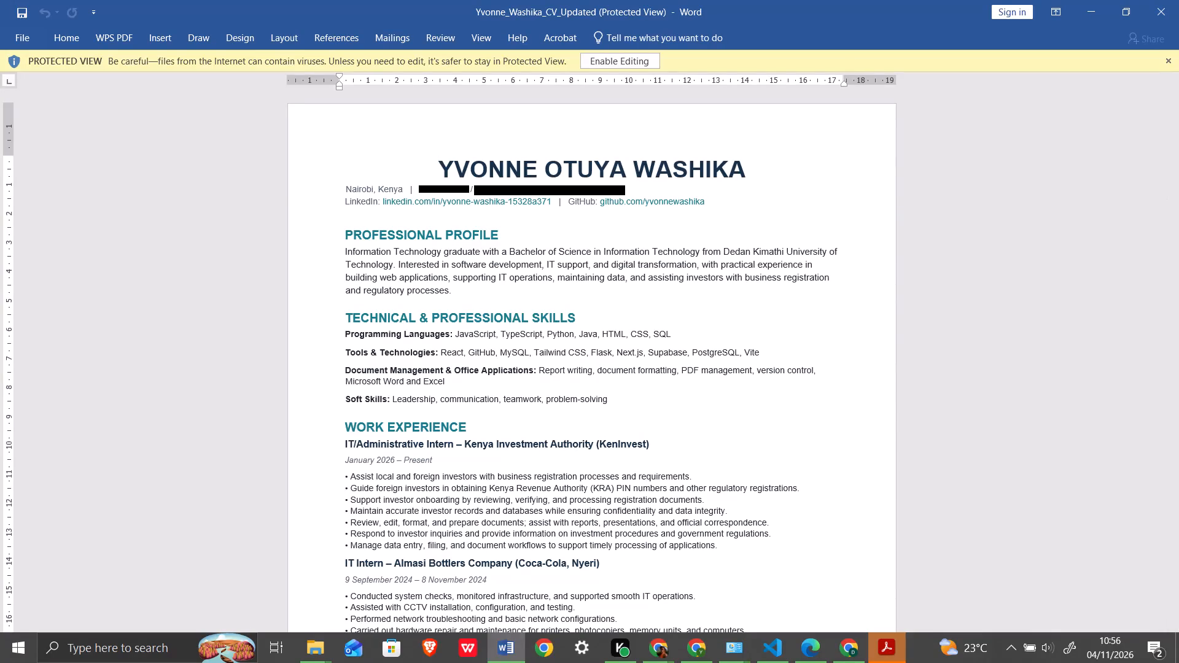
Enable editing of the updated CV opened in Protected View.
left_click(621, 61)
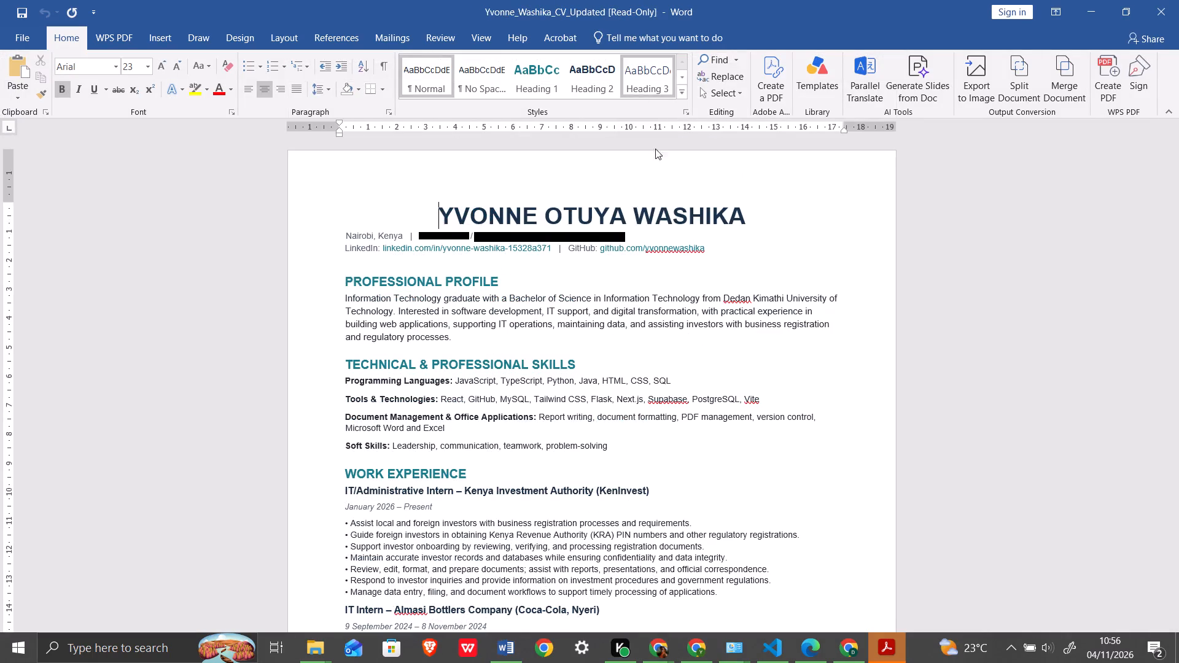
Ignore all spelling flags for Supabase and Vite in the Tools & Technologies line and for Dedan in the professional profile.
left_click(665, 402)
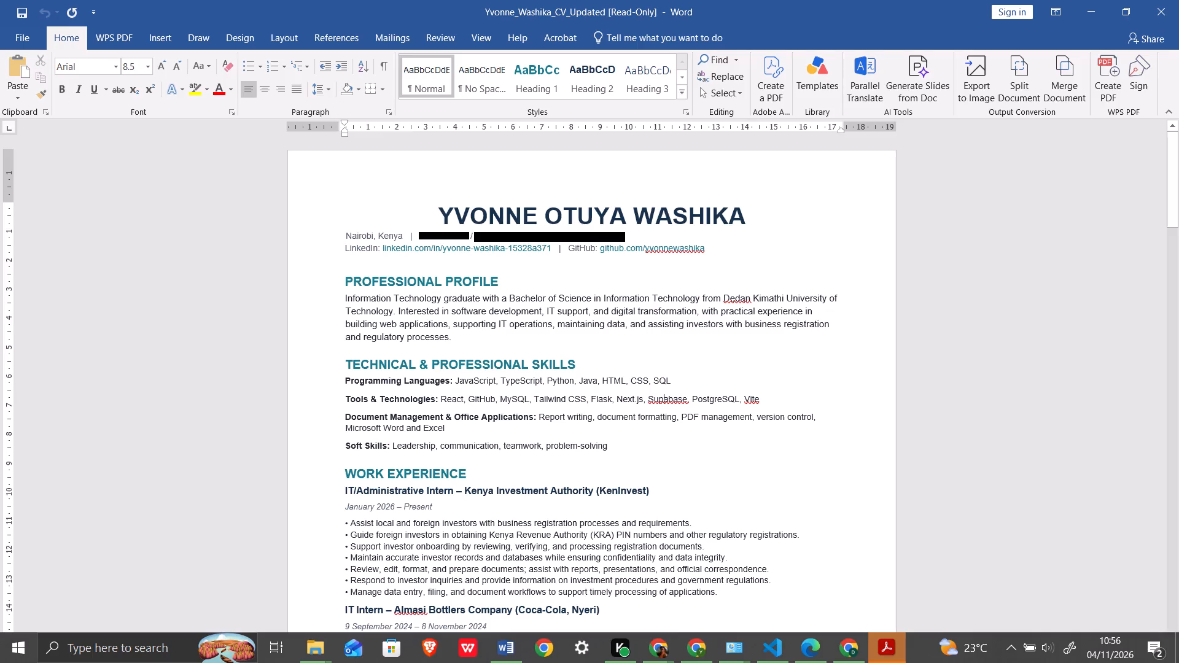
right_click(665, 402)
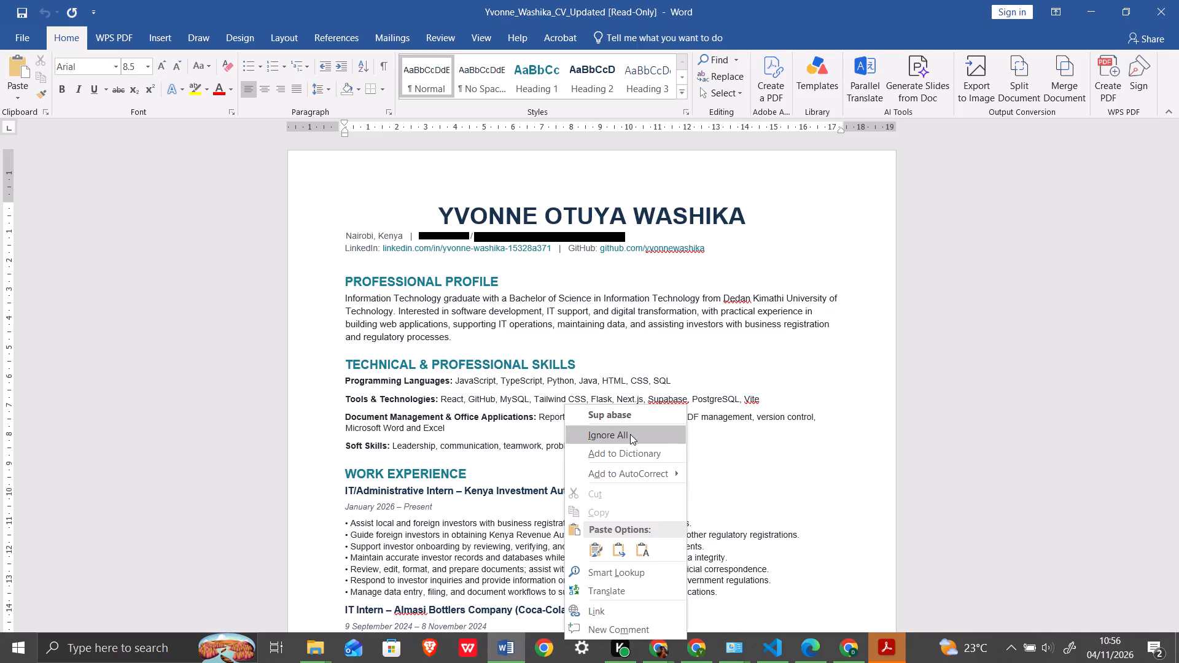
left_click(630, 434)
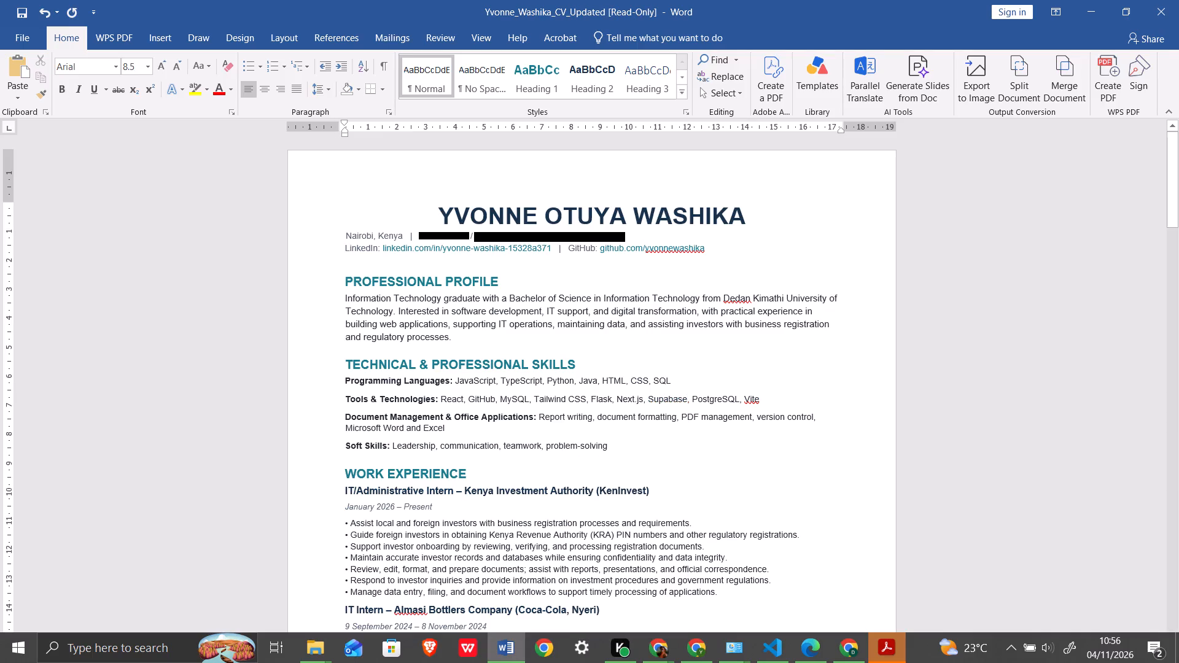
left_click(753, 398)
right_click(753, 398)
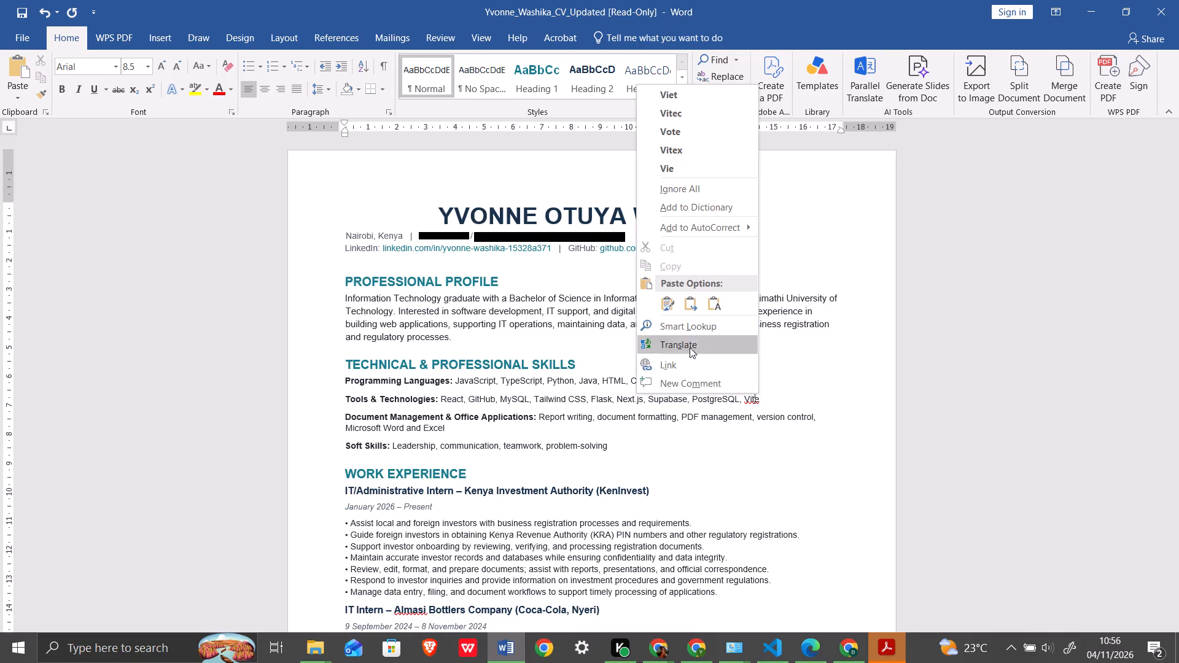
left_click(682, 190)
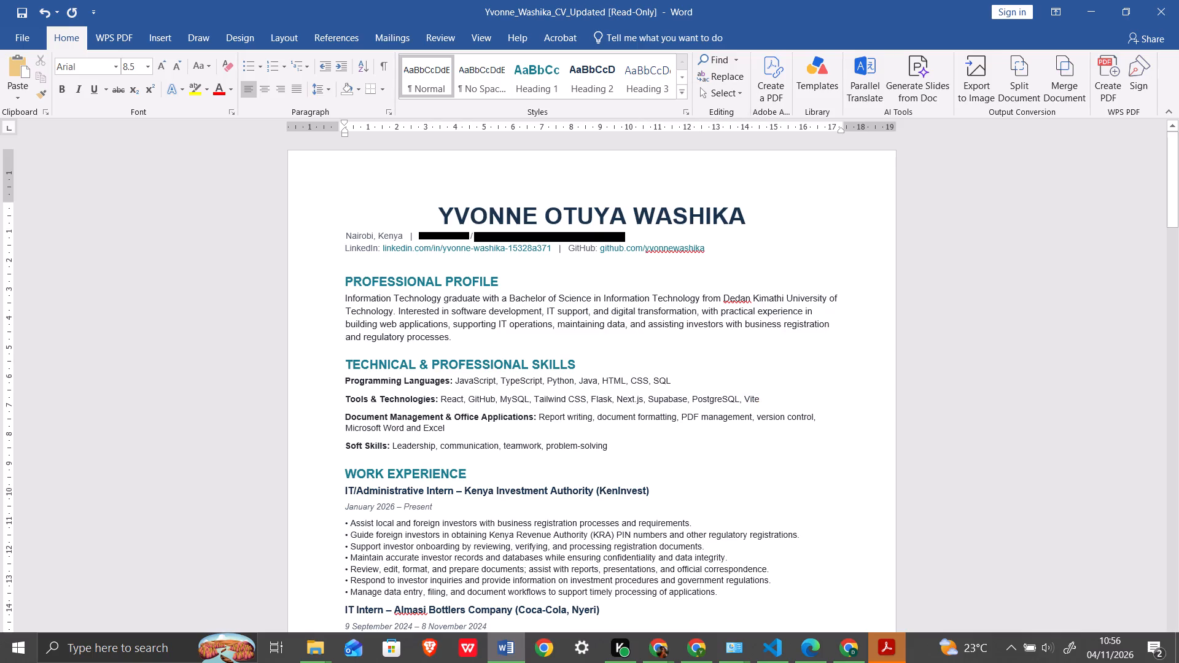
left_click(737, 298)
right_click(737, 298)
left_click(683, 406)
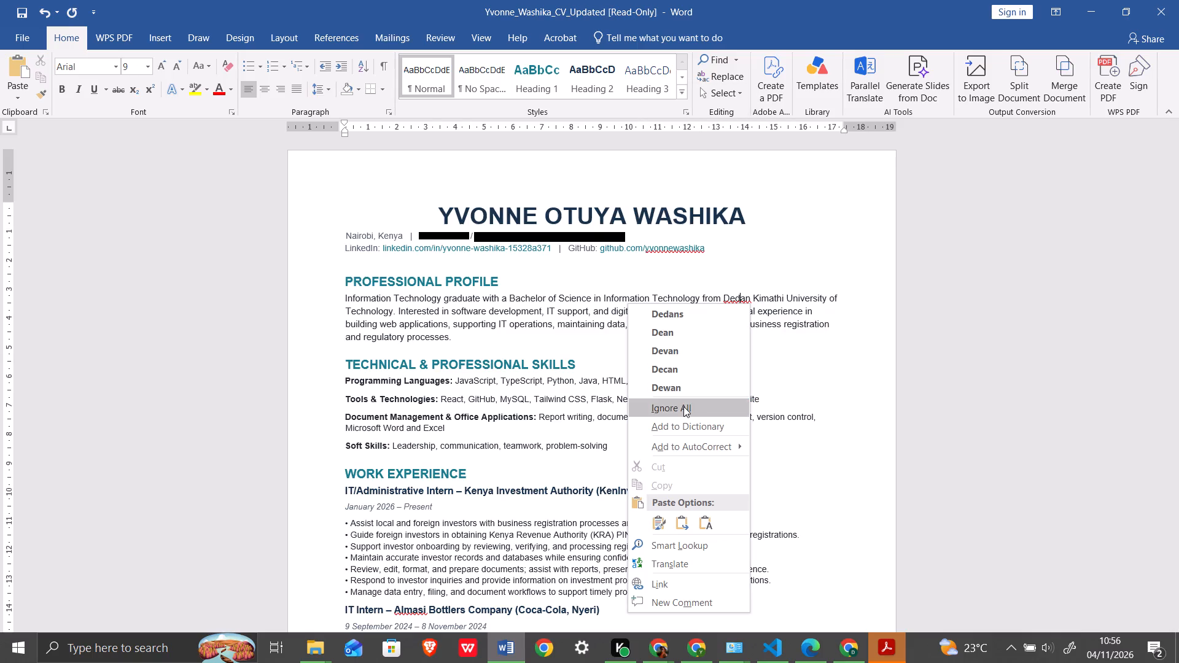
Ignore all spelling flags for the username in the GitHub link of the CV's contact details.
scroll(588, 365, "down", 1)
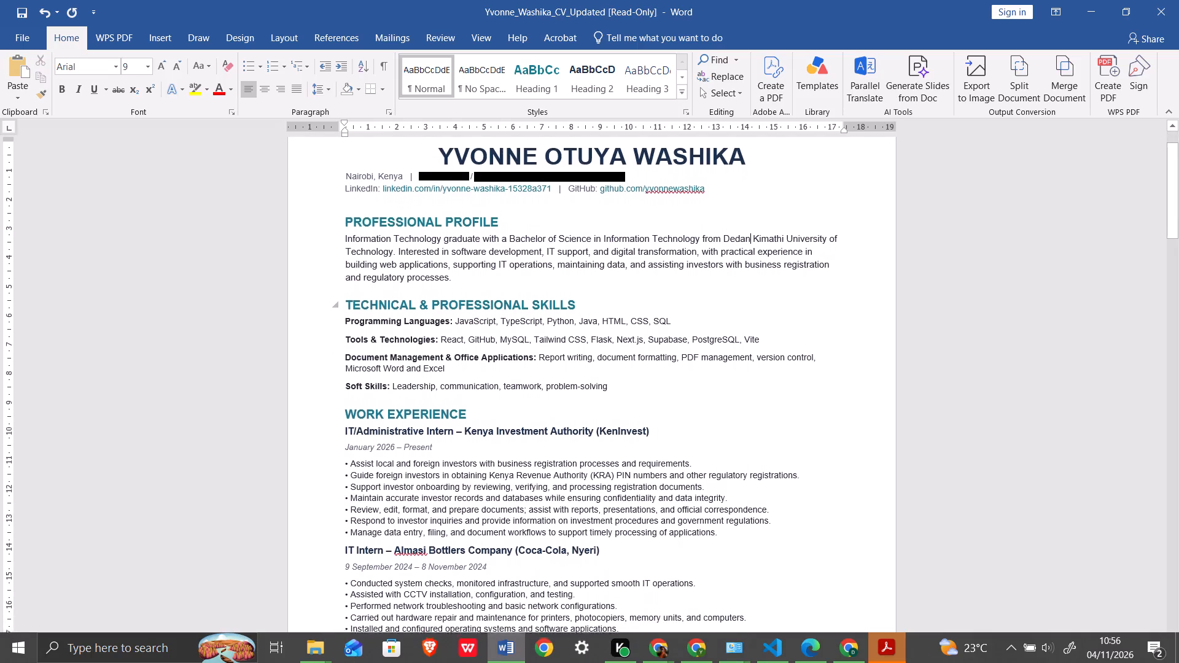
scroll(588, 365, "down", 2)
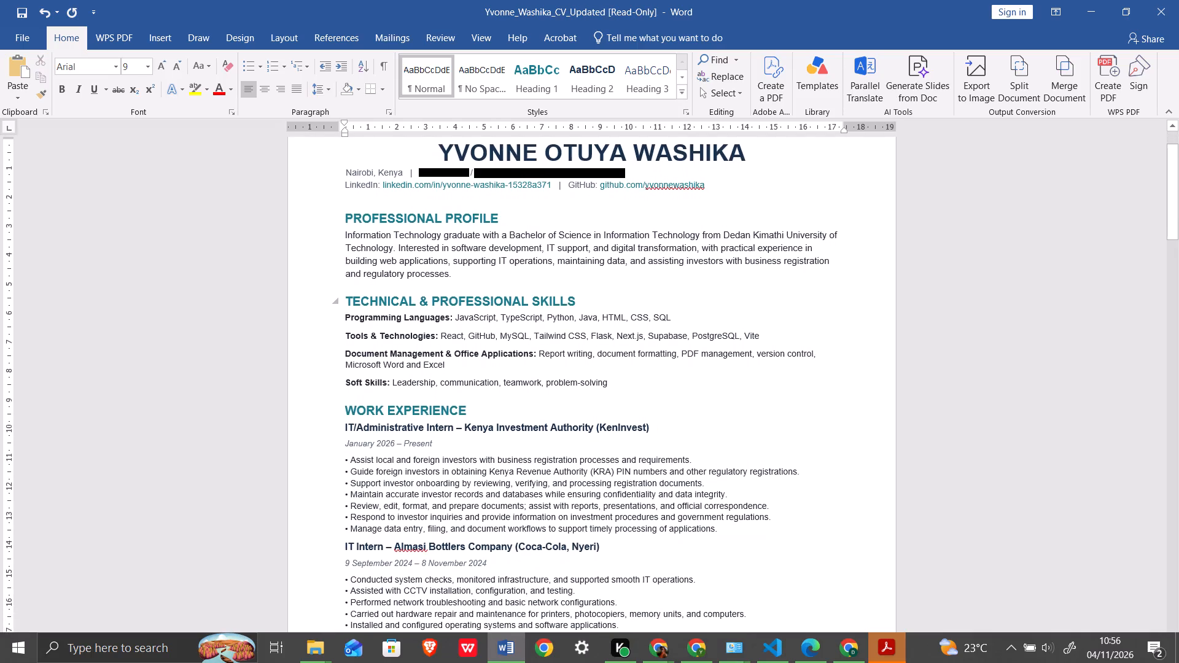
left_click(690, 185)
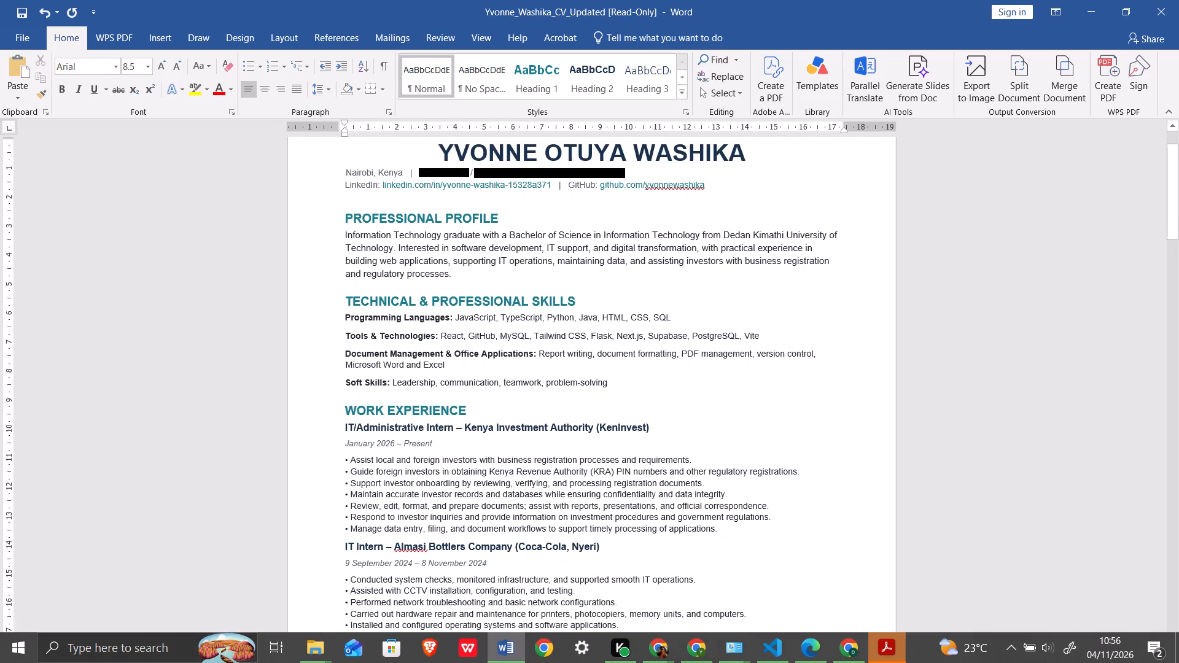
right_click(690, 185)
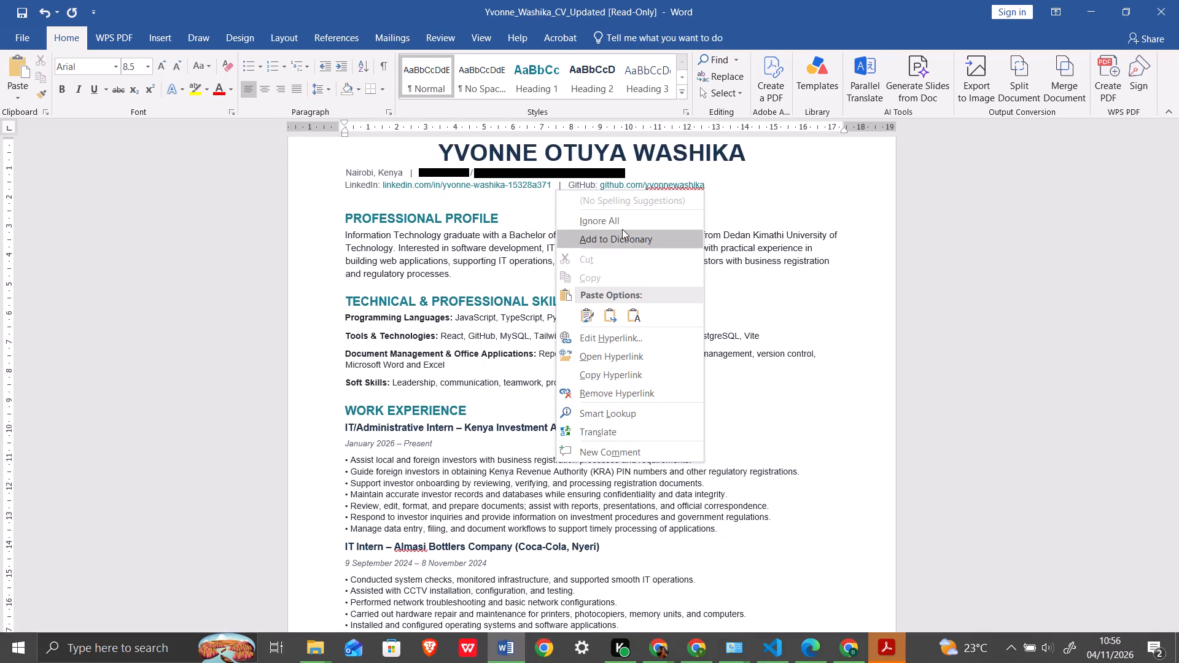
left_click(613, 219)
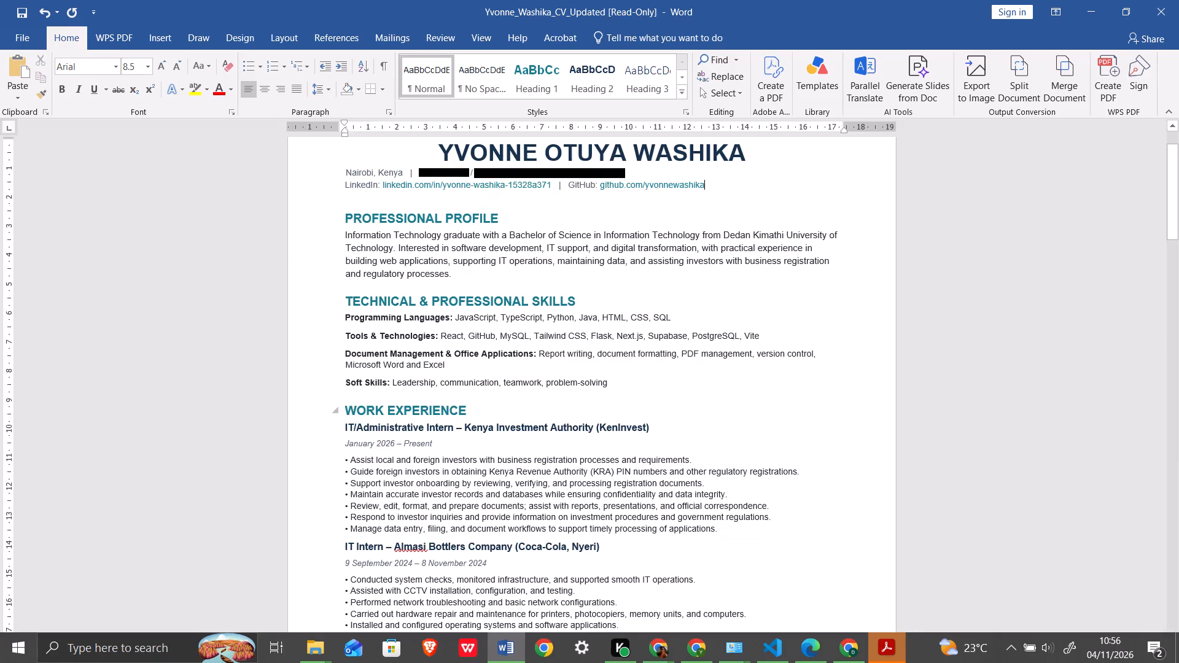
Set the entire CV text to the Times New Roman font at size 12.
scroll(656, 410, "down", 1)
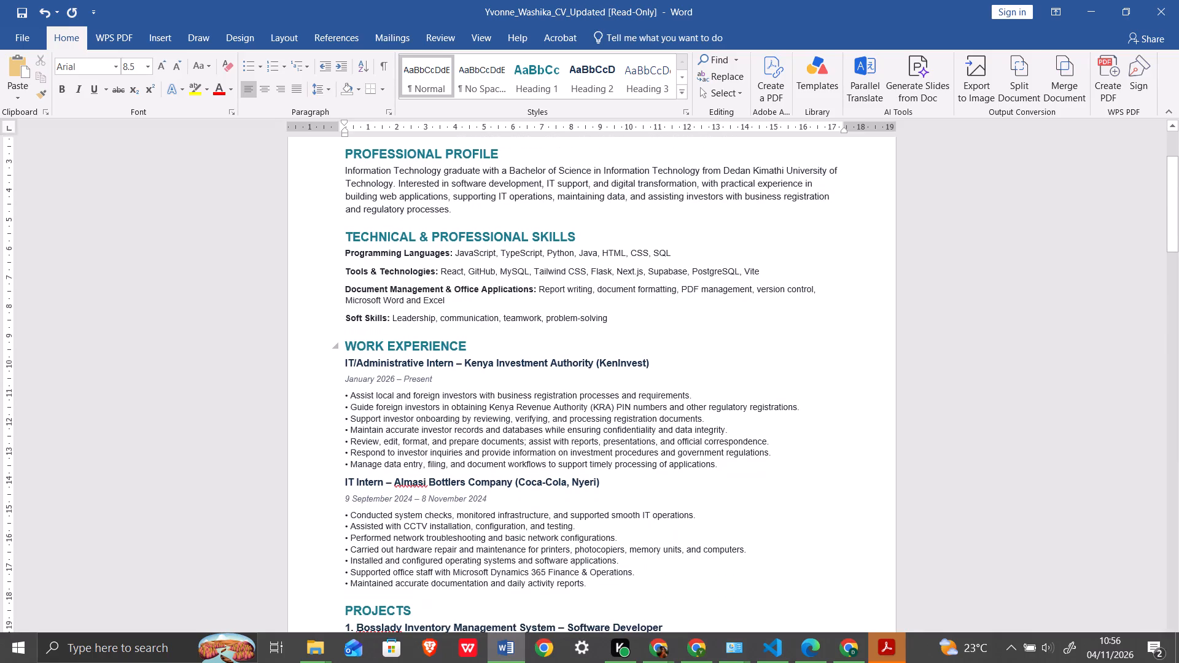
key("ctrl+a")
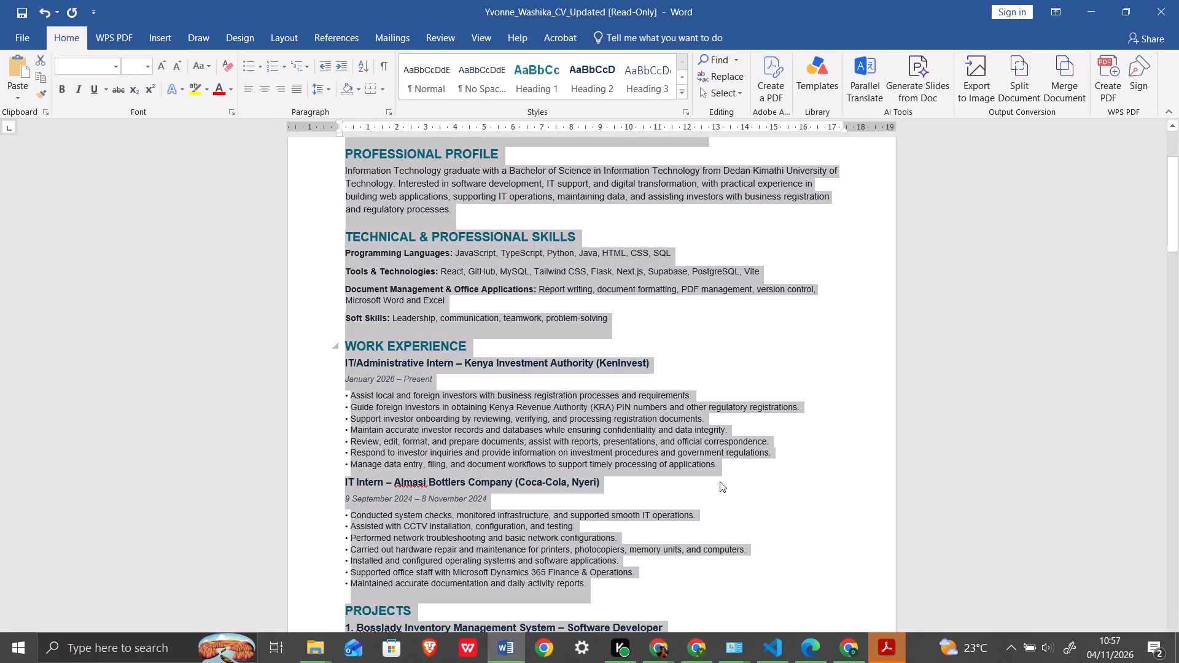
left_click(116, 63)
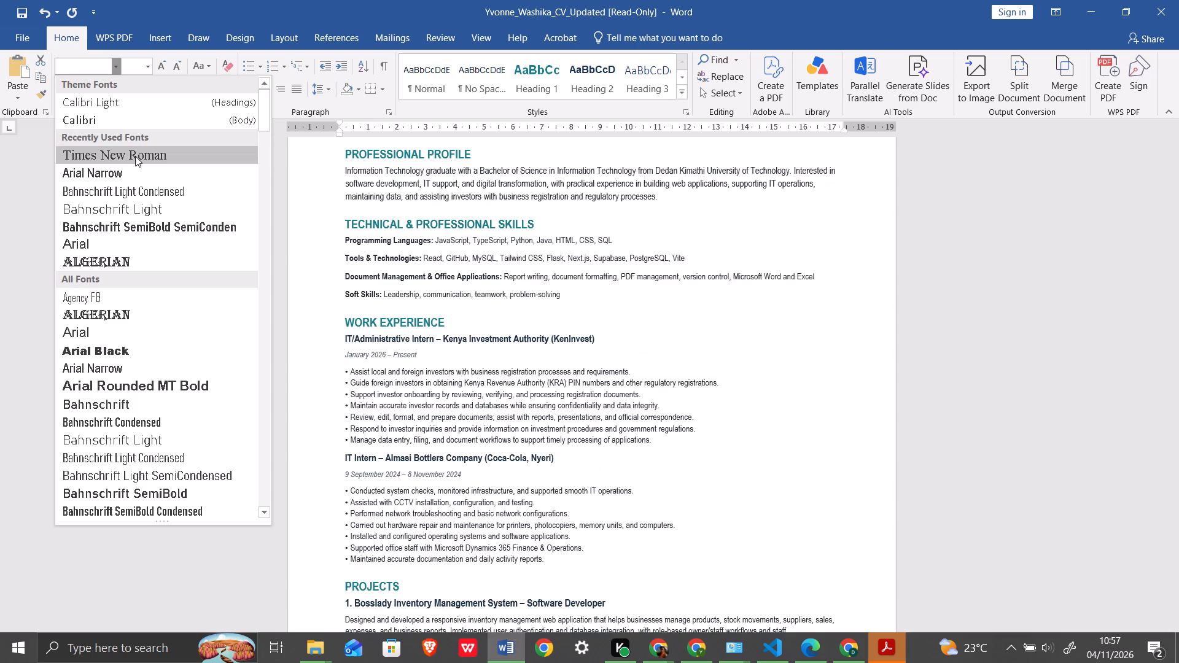
left_click(137, 153)
left_click(149, 64)
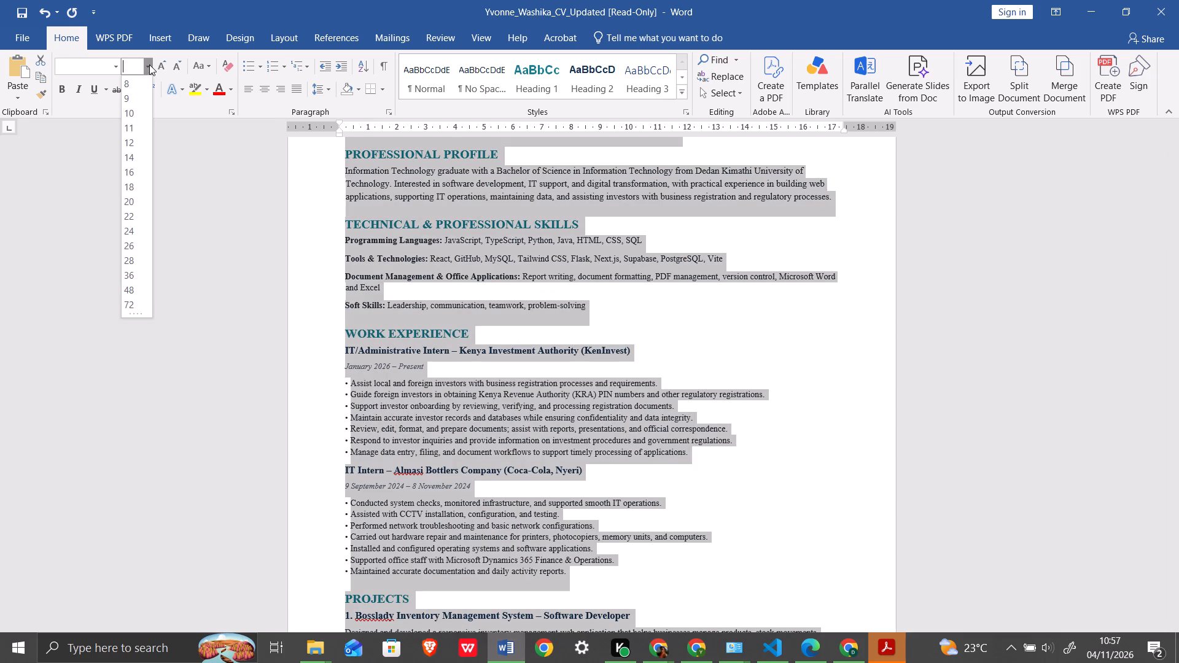
left_click(134, 143)
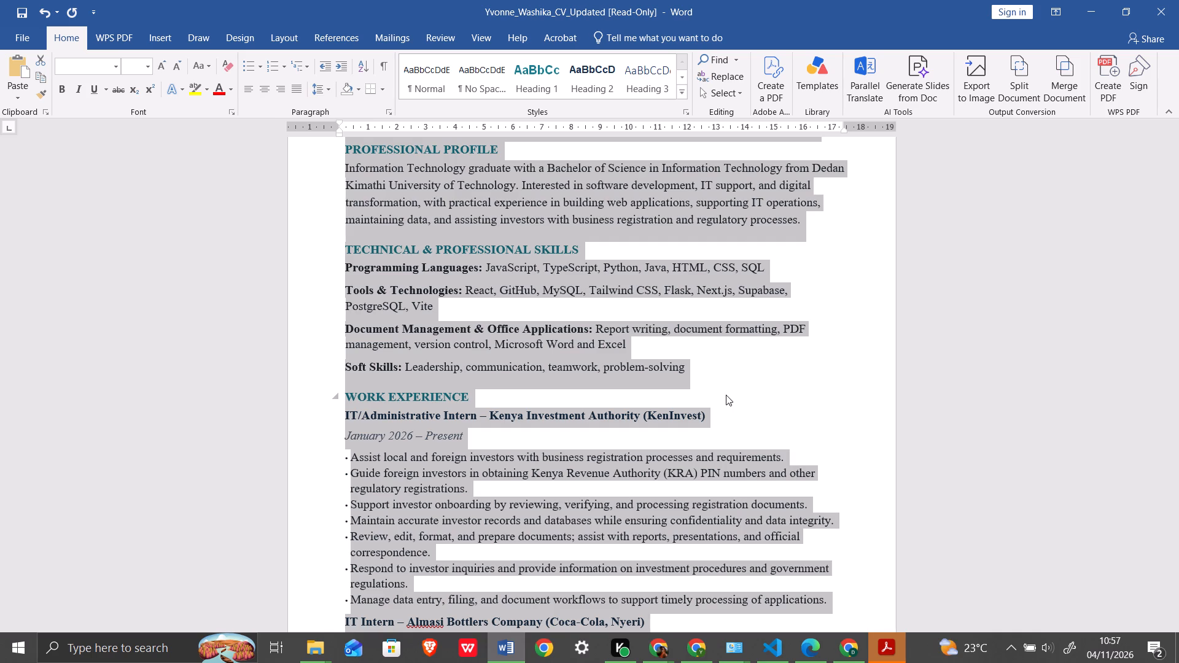
left_click(815, 377)
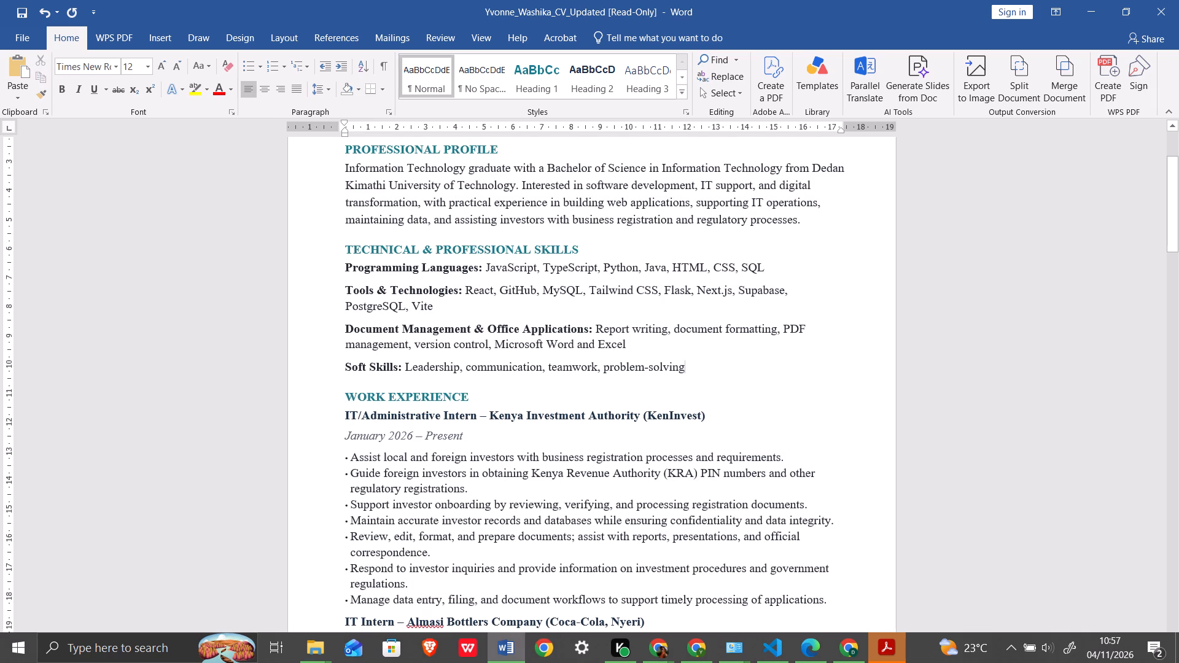
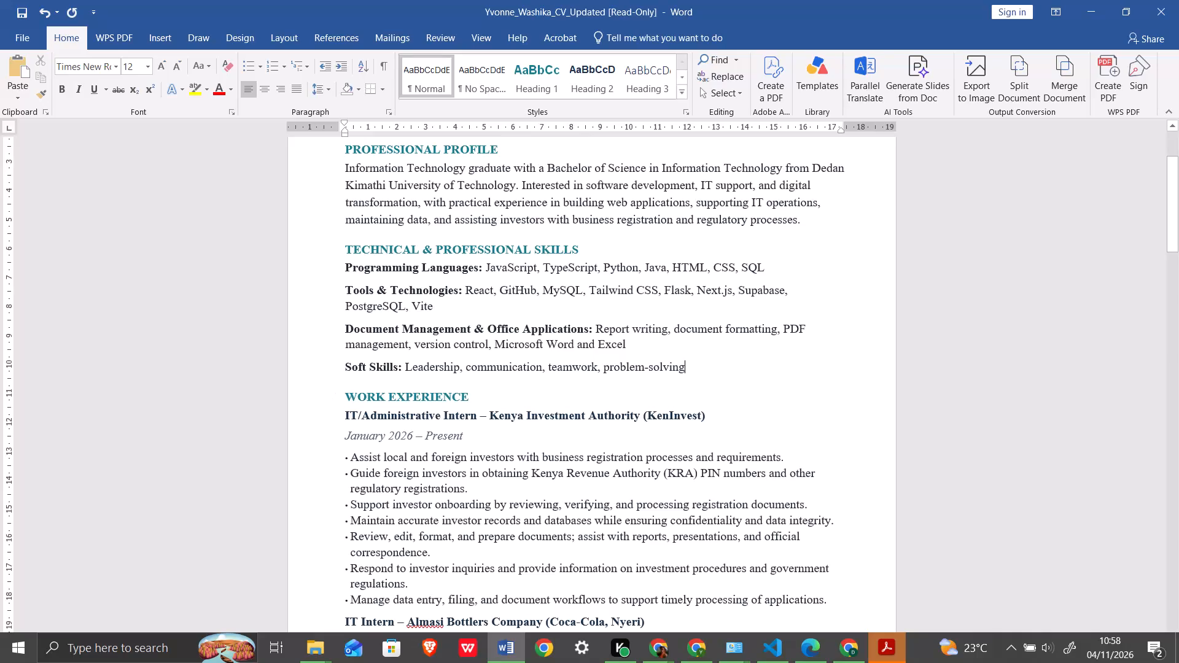
Ignore all spelling flags for Bosslady in the Projects section of the CV.
scroll(658, 481, "down", 3)
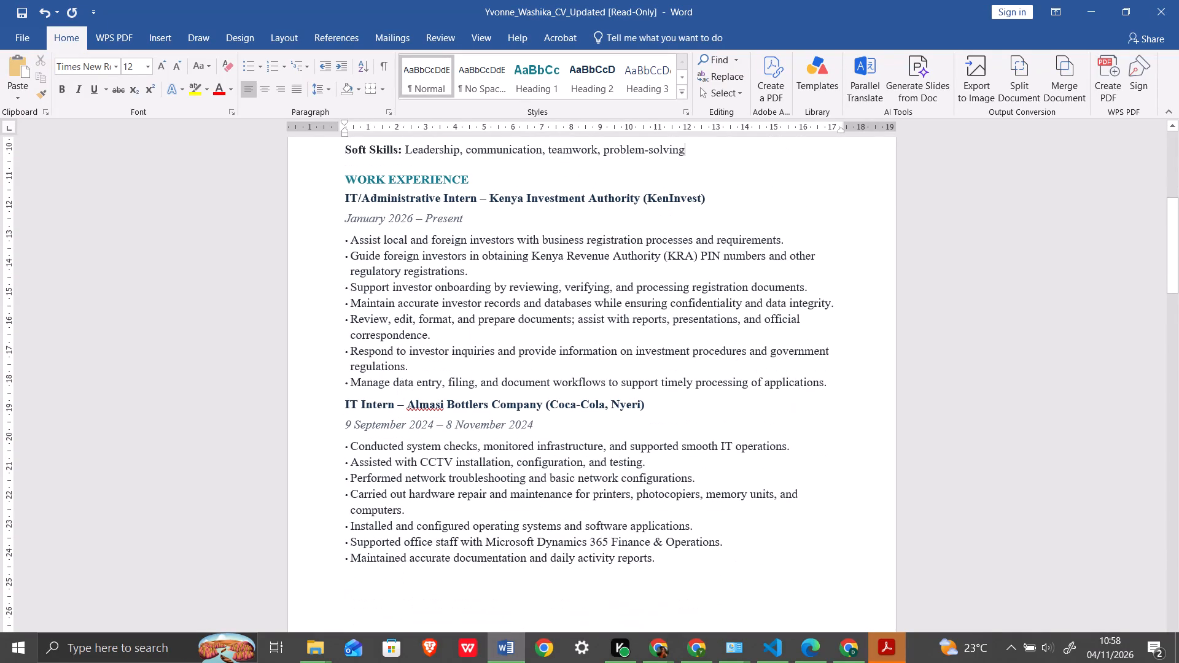
scroll(658, 481, "down", 2)
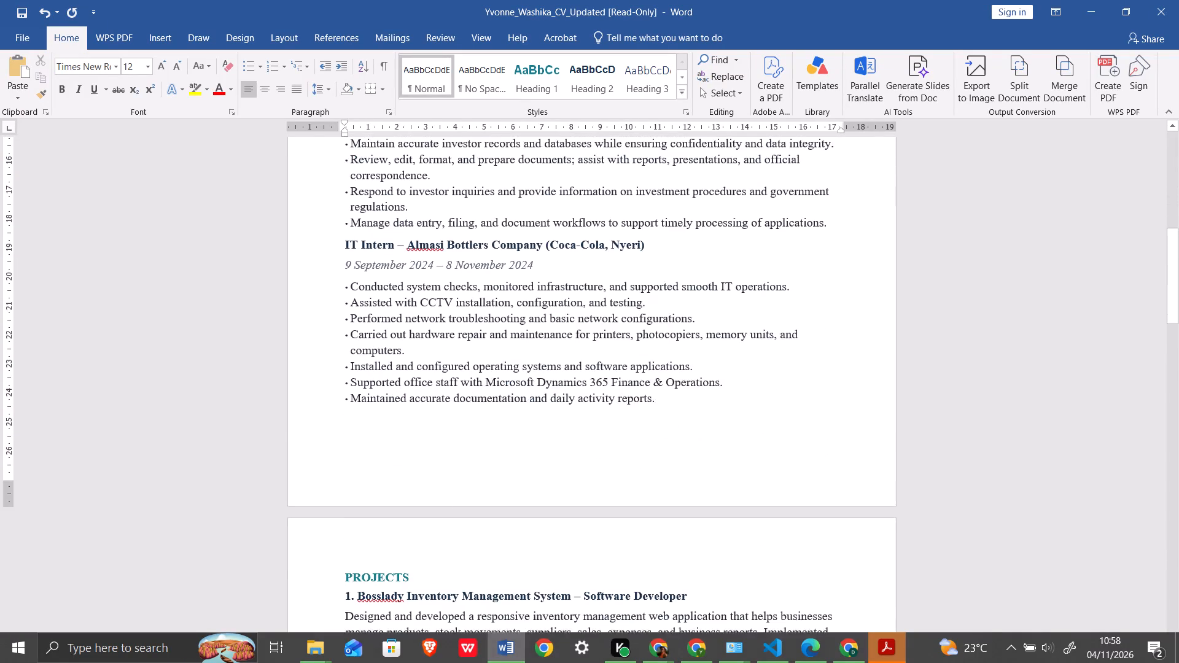
scroll(658, 481, "down", 3)
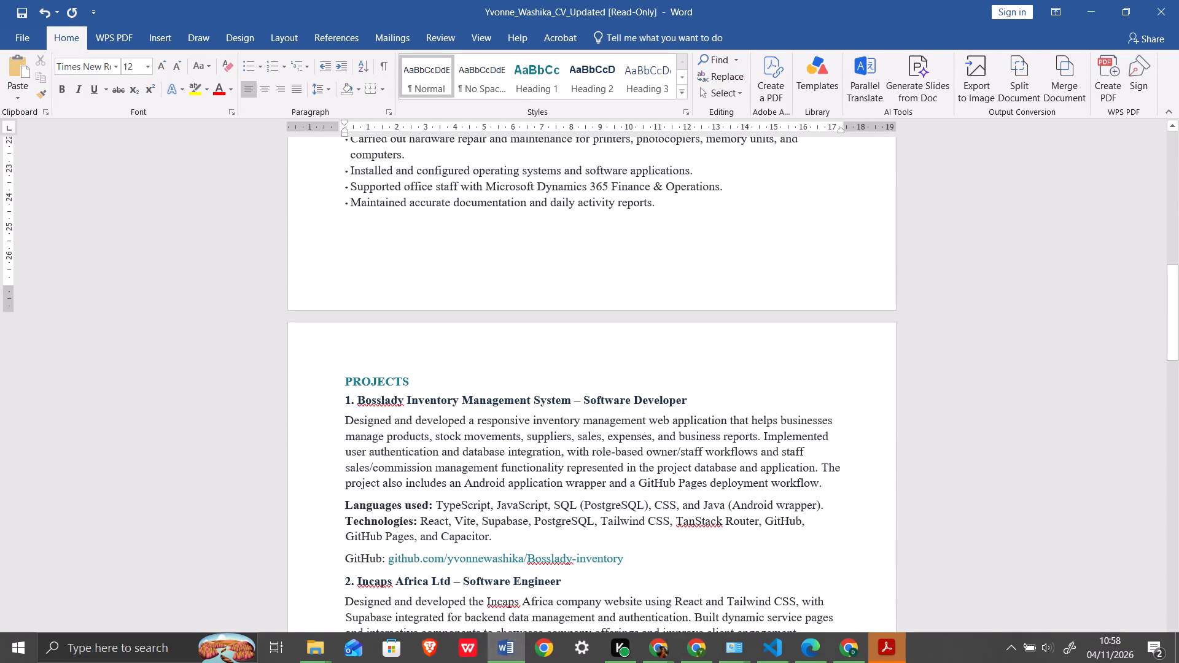
scroll(658, 481, "down", 3)
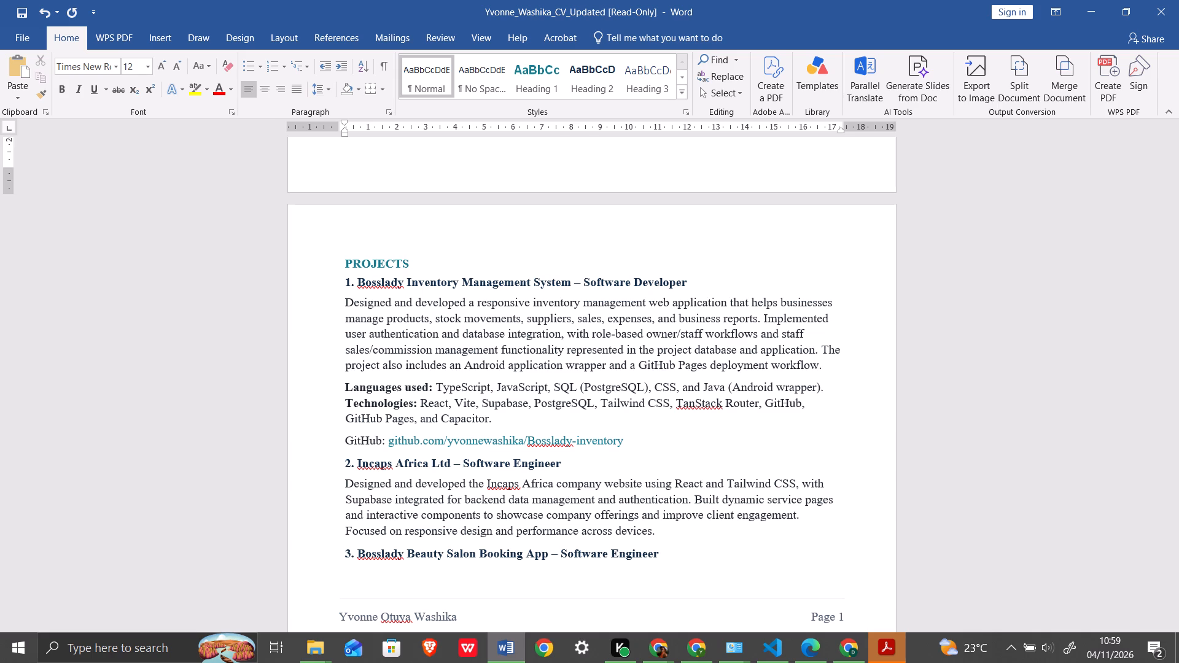
left_click(373, 284)
right_click(373, 284)
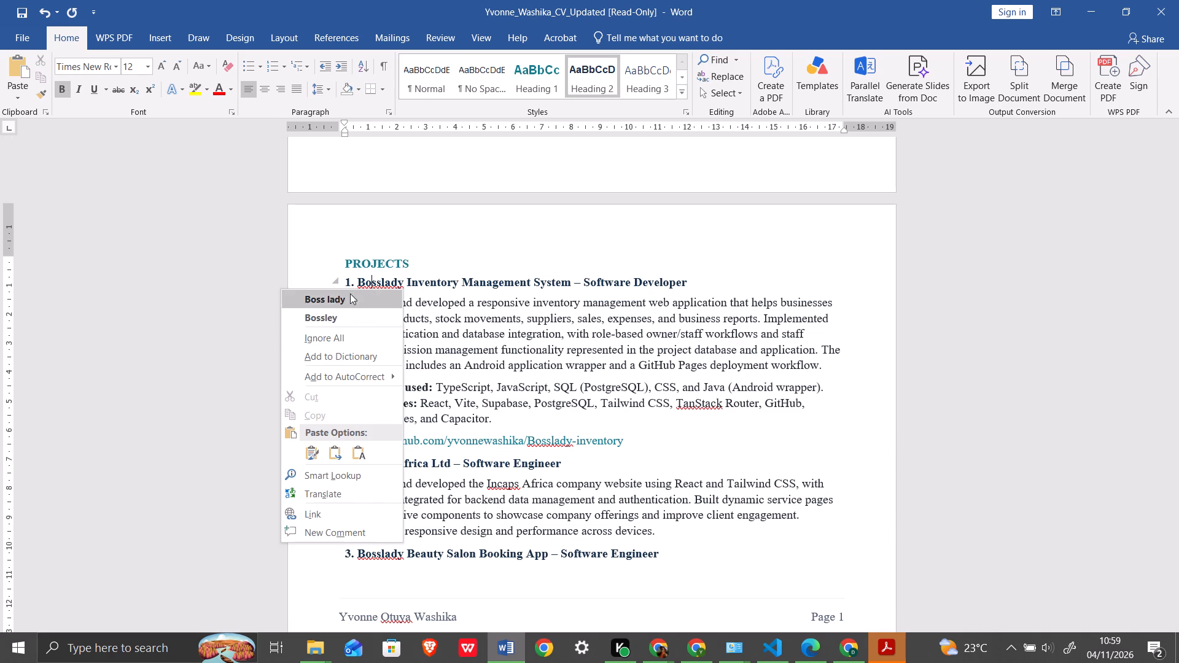
left_click(324, 336)
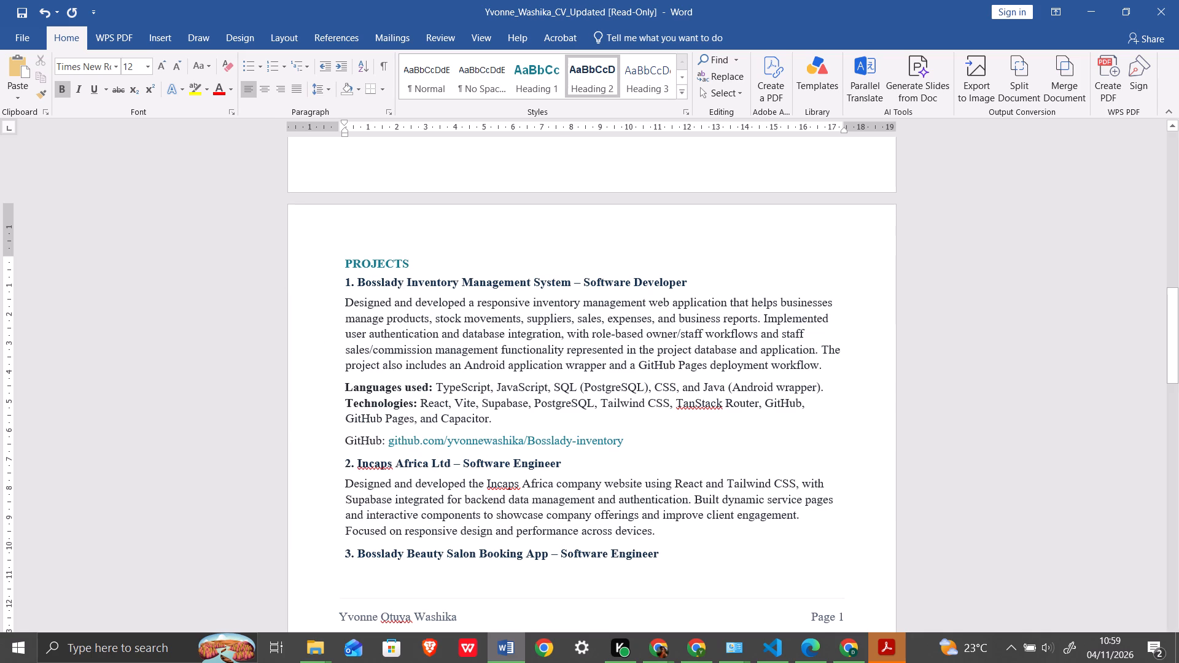
Review the remaining CV pages from the project descriptions through education, certifications and references.
scroll(463, 386, "down", 3)
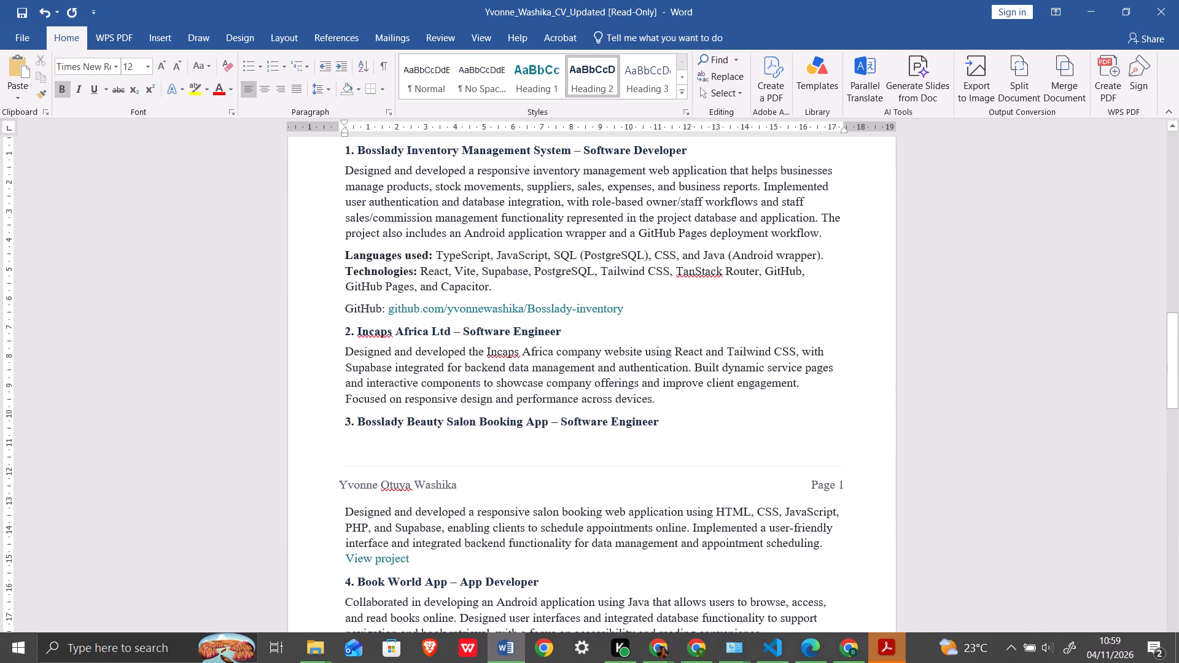
scroll(463, 386, "down", 3)
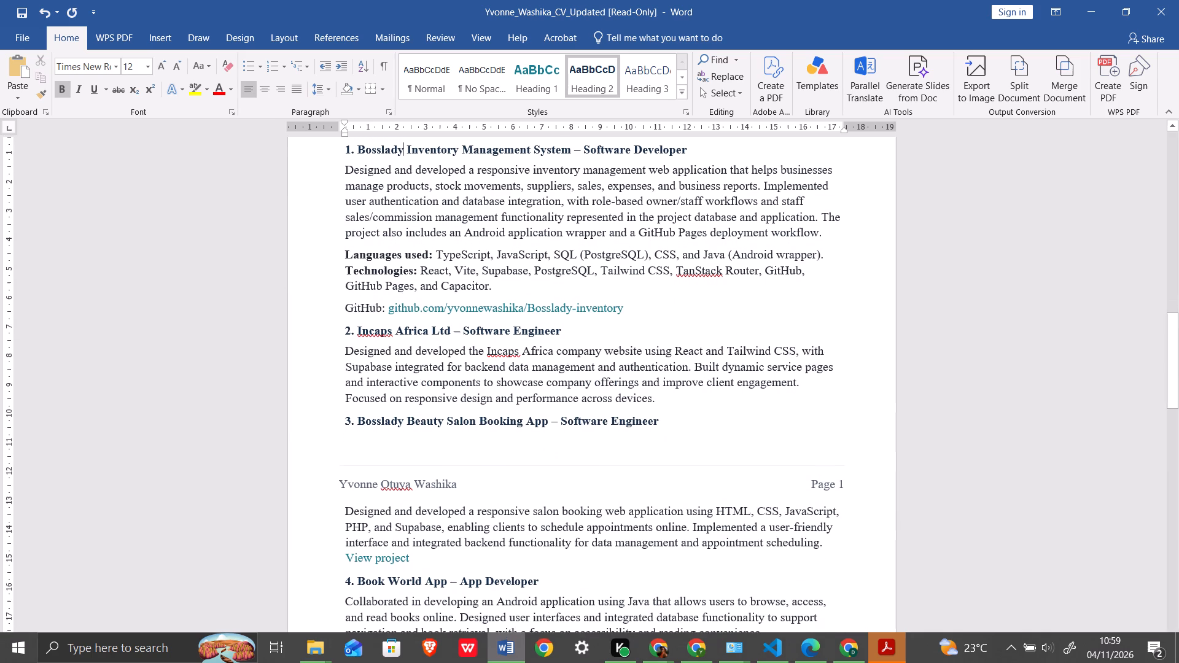
scroll(463, 386, "down", 2)
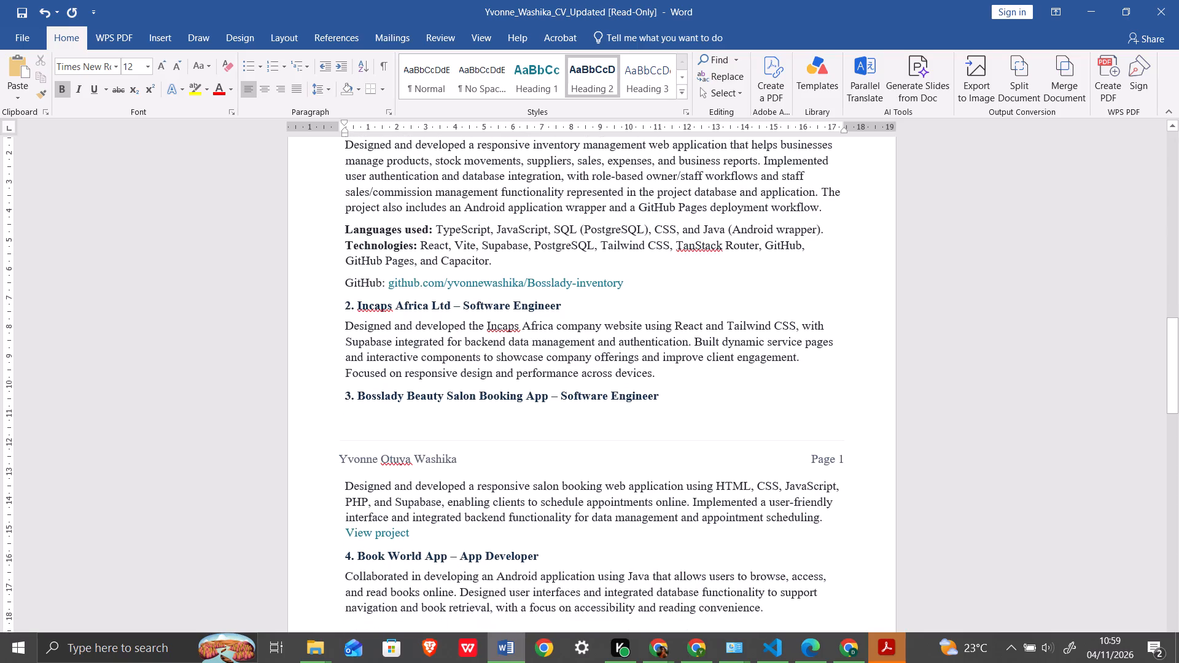
scroll(463, 386, "down", 5)
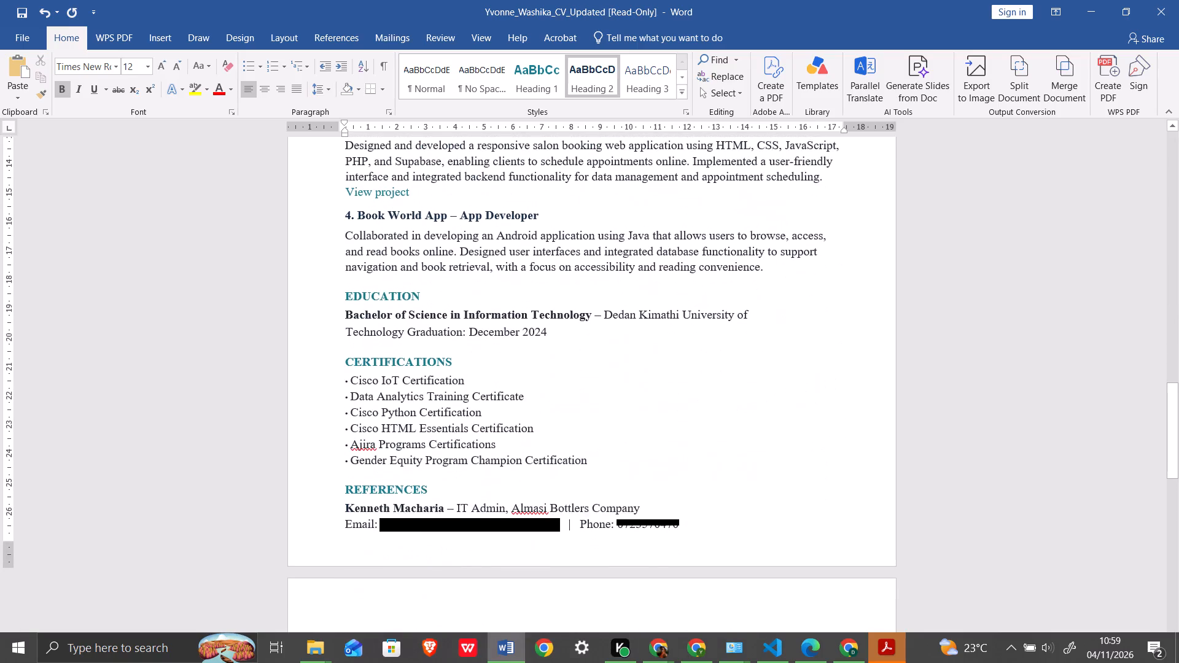
Delete the horizontal divider line above the name and page number, below the Bosslady Beauty Salon Booking App heading.
scroll(463, 386, "up", 3)
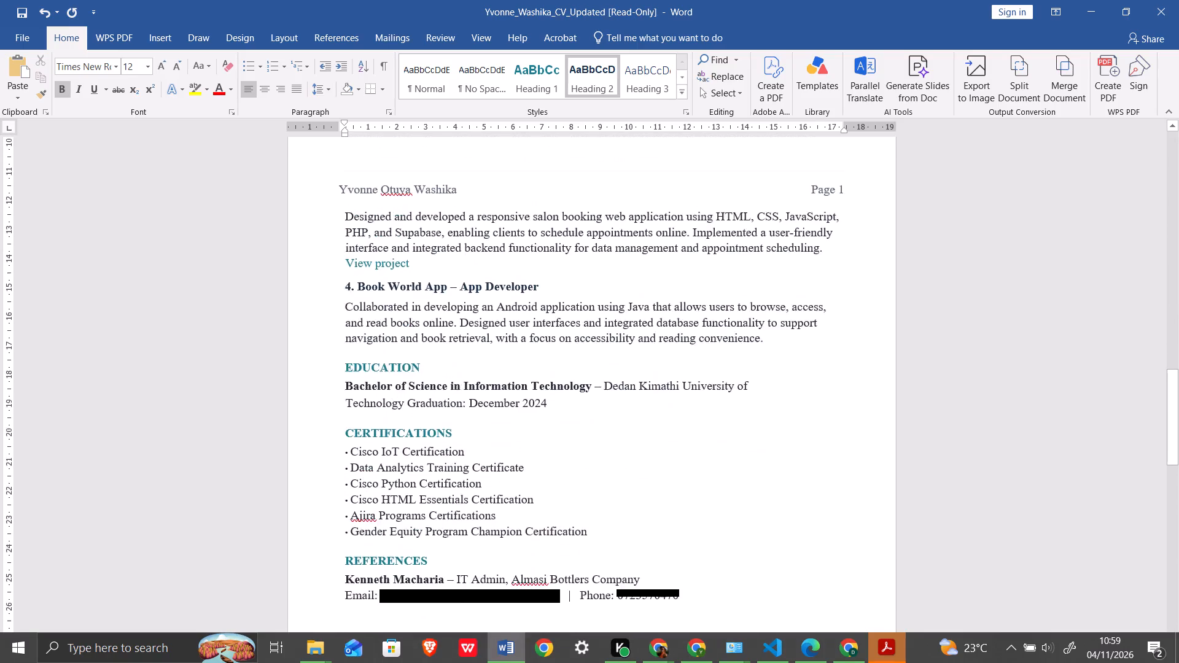
scroll(463, 386, "up", 2)
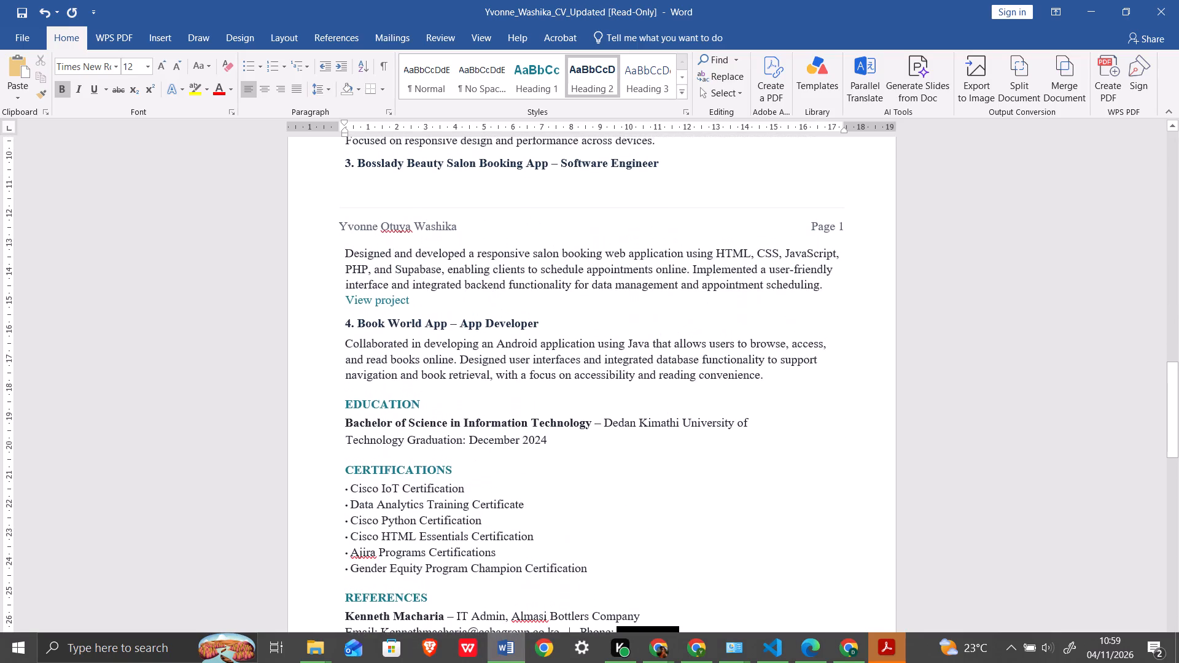
scroll(463, 386, "up", 1)
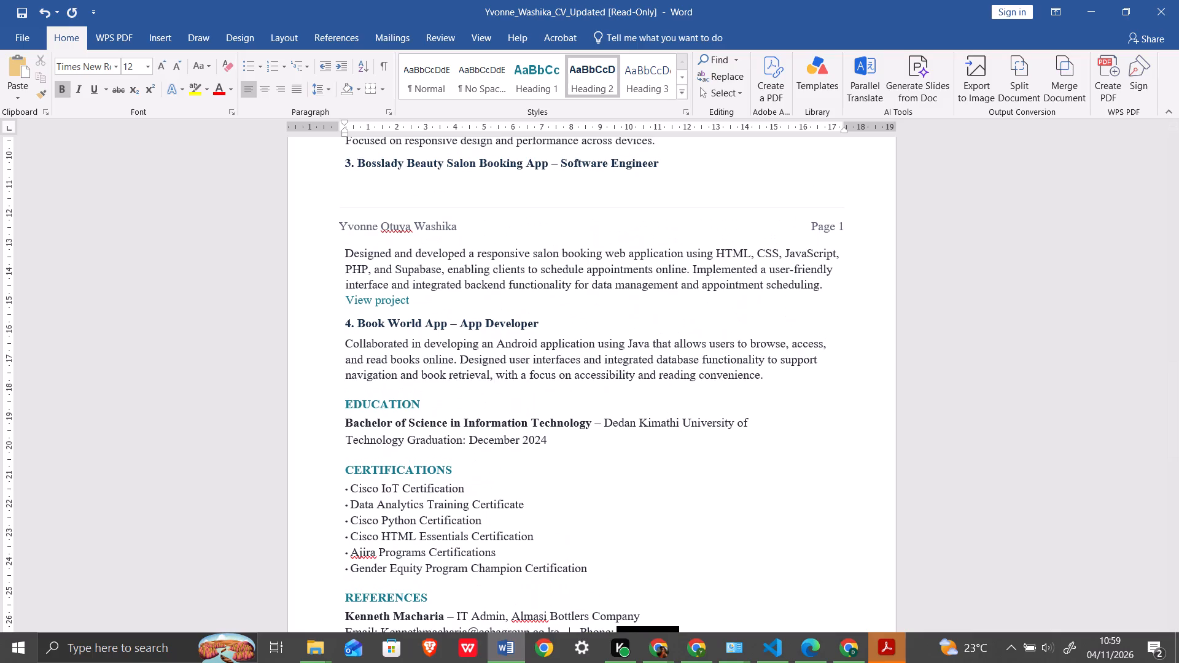
scroll(463, 386, "up", 1)
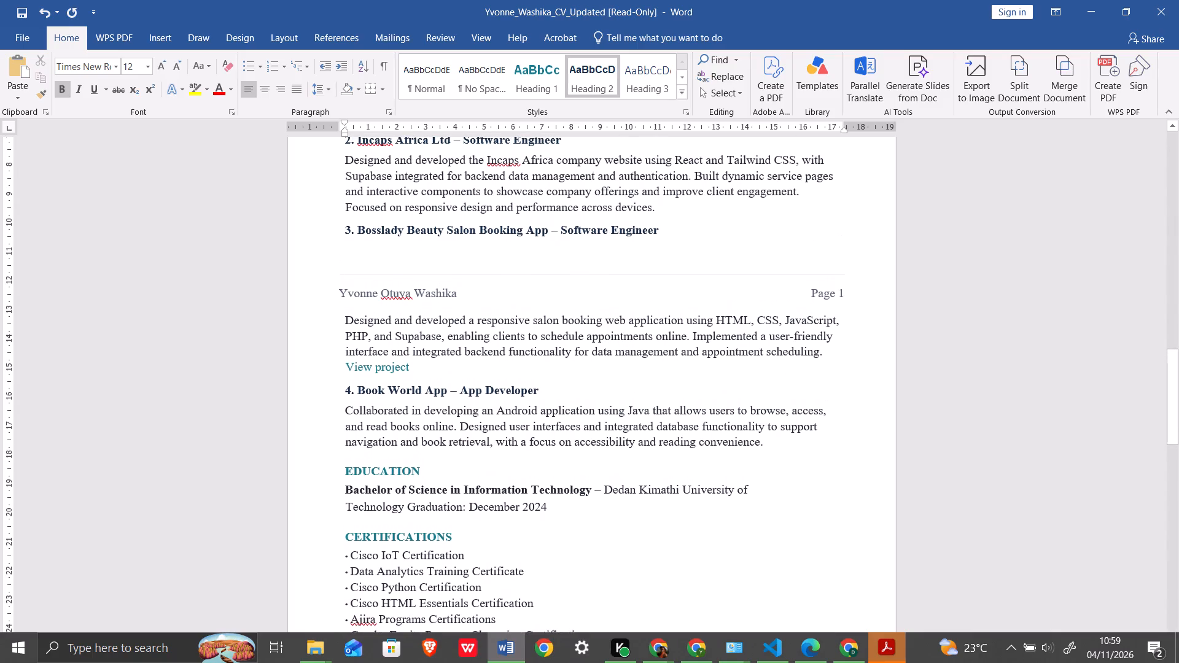
left_click(675, 275)
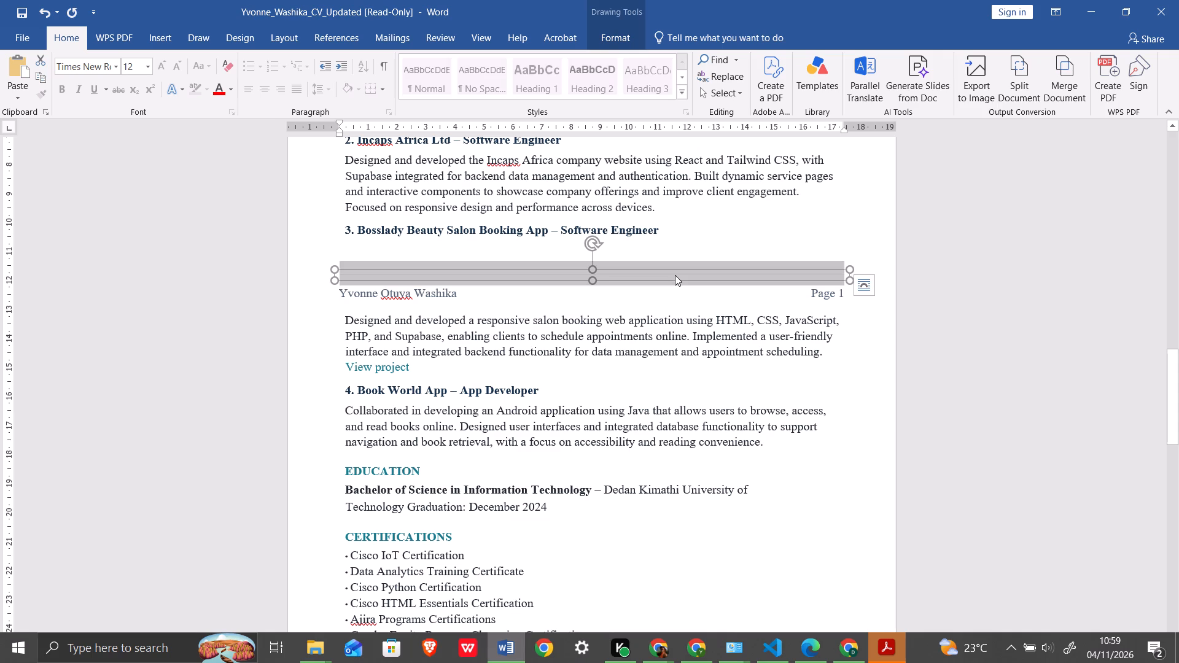
key("BackSpace")
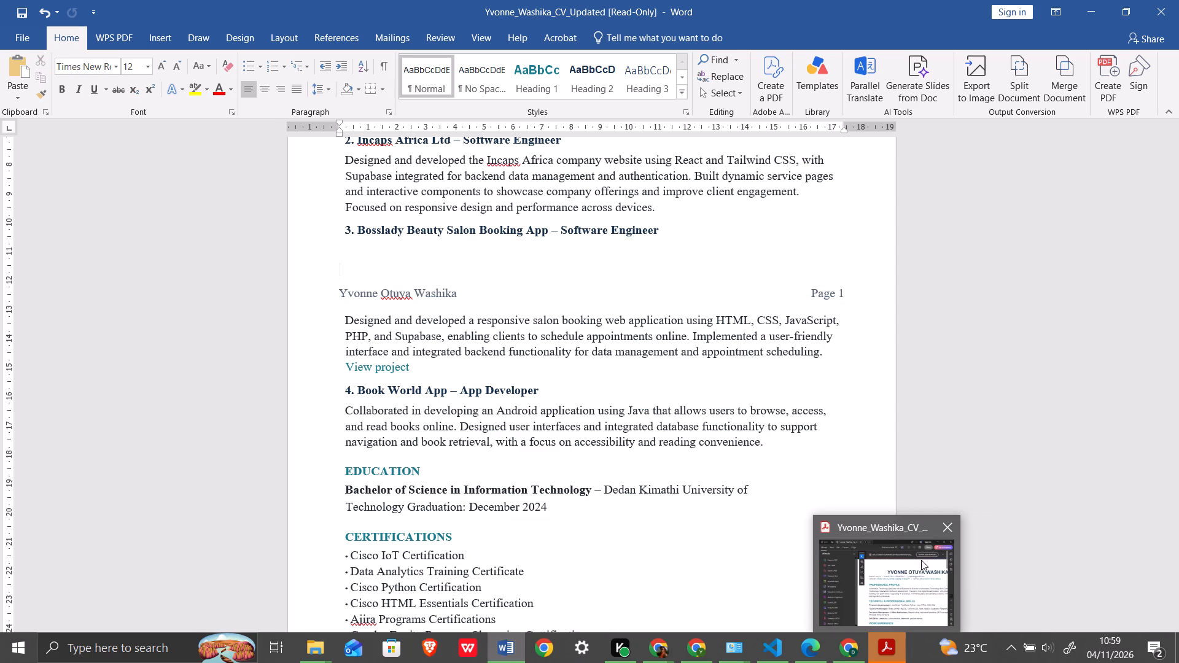
Close the PDF version of the updated CV.
left_click(944, 524)
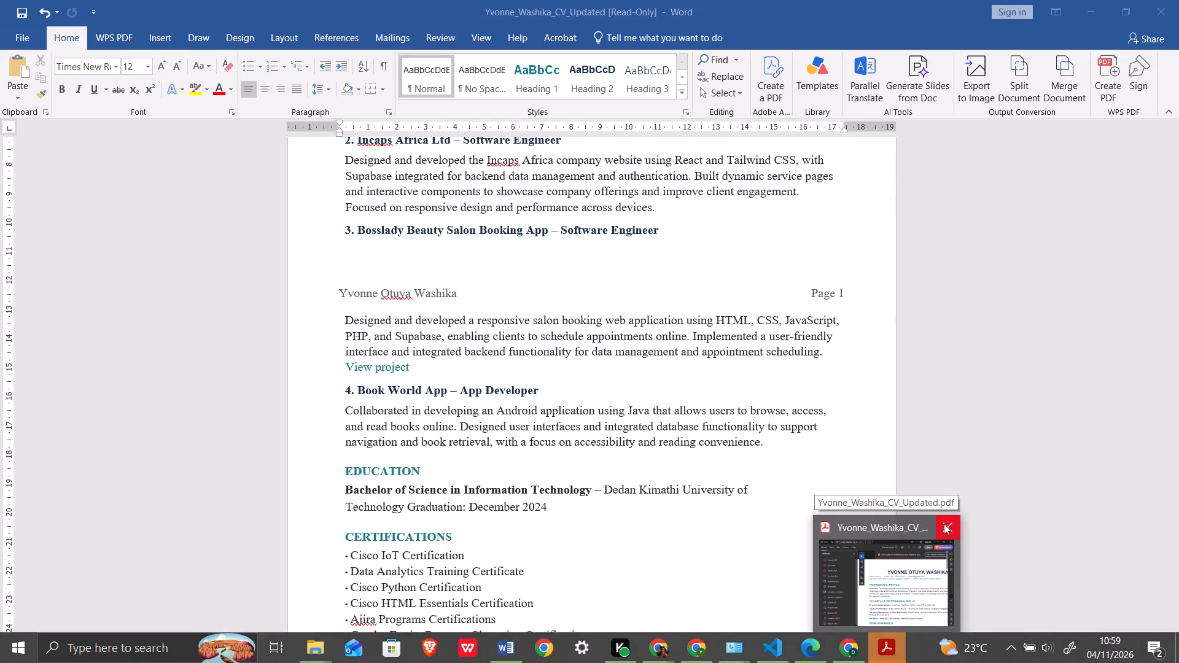
Switch to the Downloads folder in File Explorer and open last month's 375 KB CV PDF with Word.
left_click(314, 659)
left_click(279, 567)
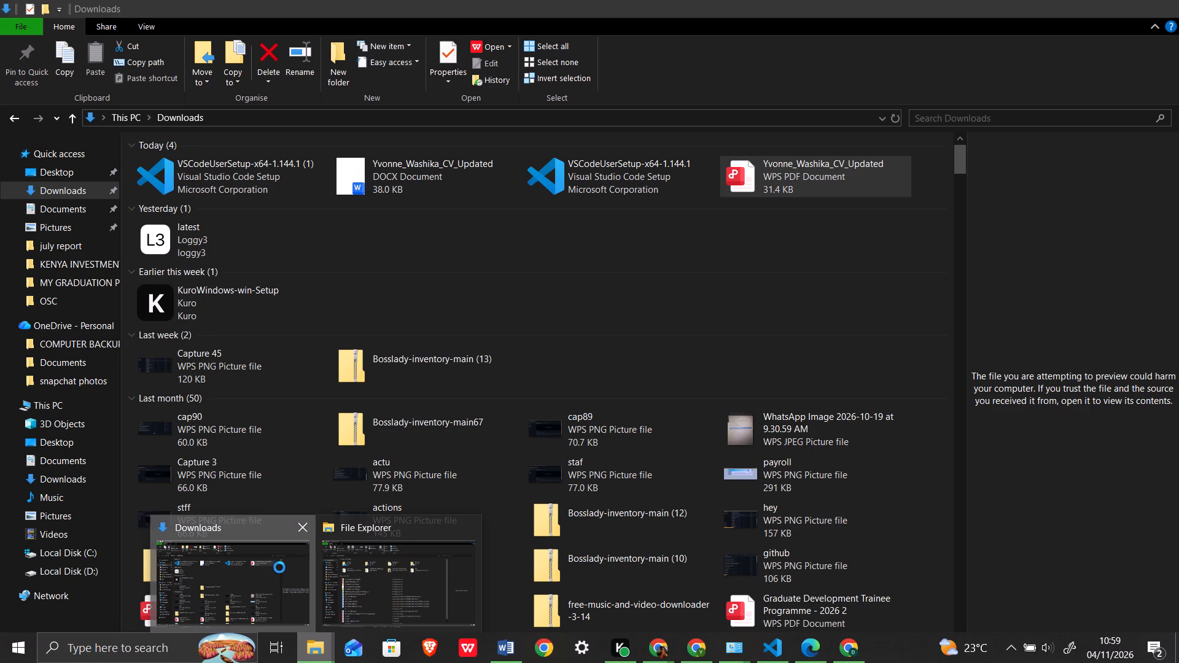
scroll(585, 467, "down", 3)
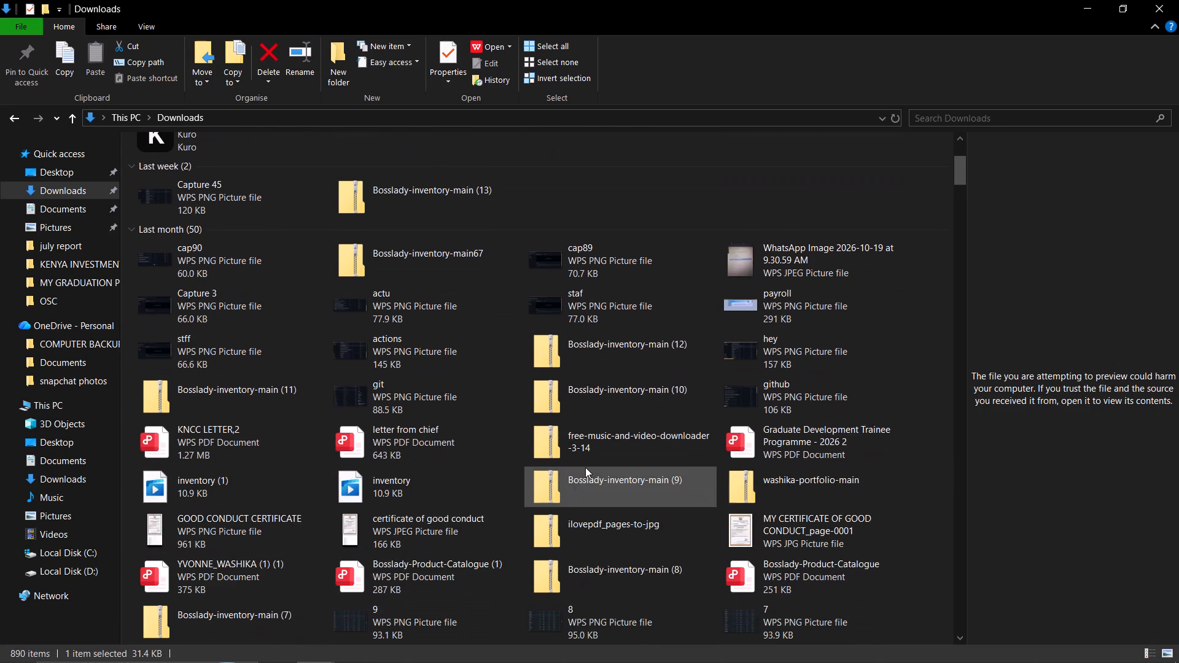
left_click(251, 564)
right_click(251, 564)
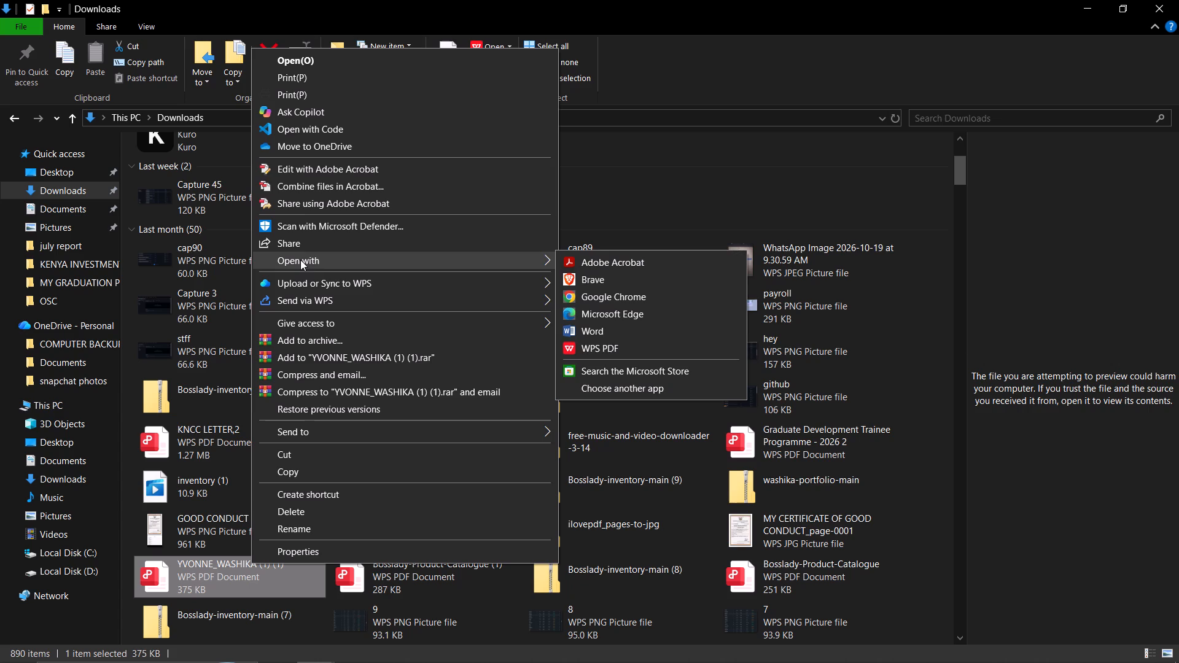
left_click(581, 329)
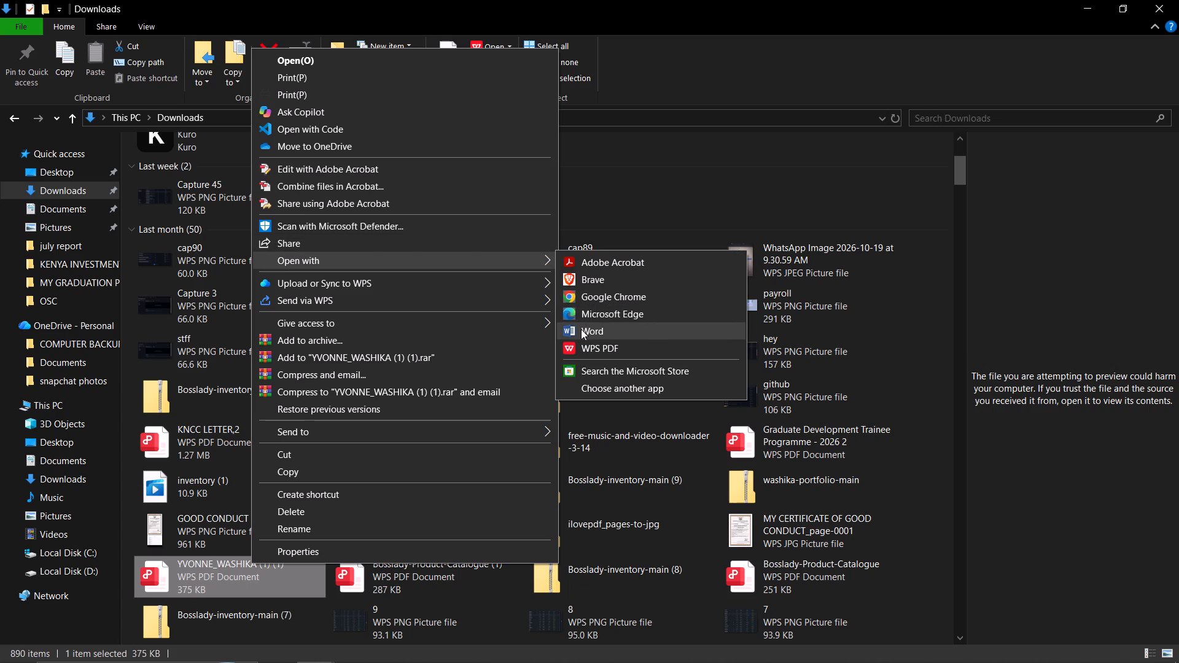
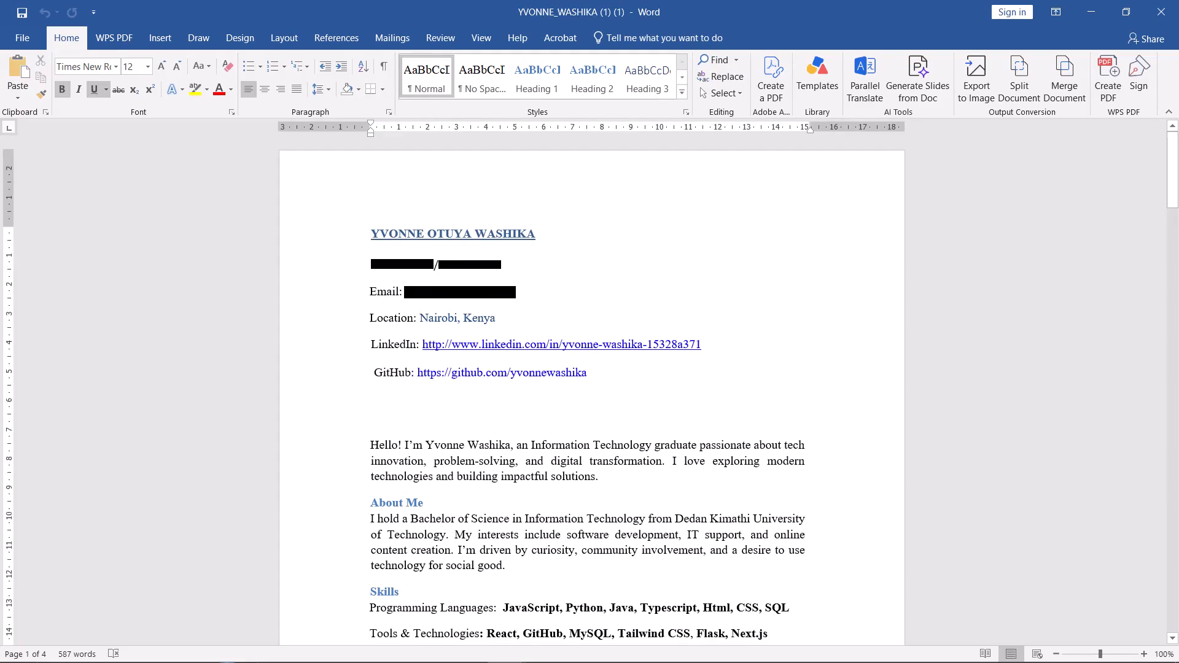
Compare the contact details and opening sections of the earlier CV with those of the updated CV.
scroll(642, 371, "down", 1)
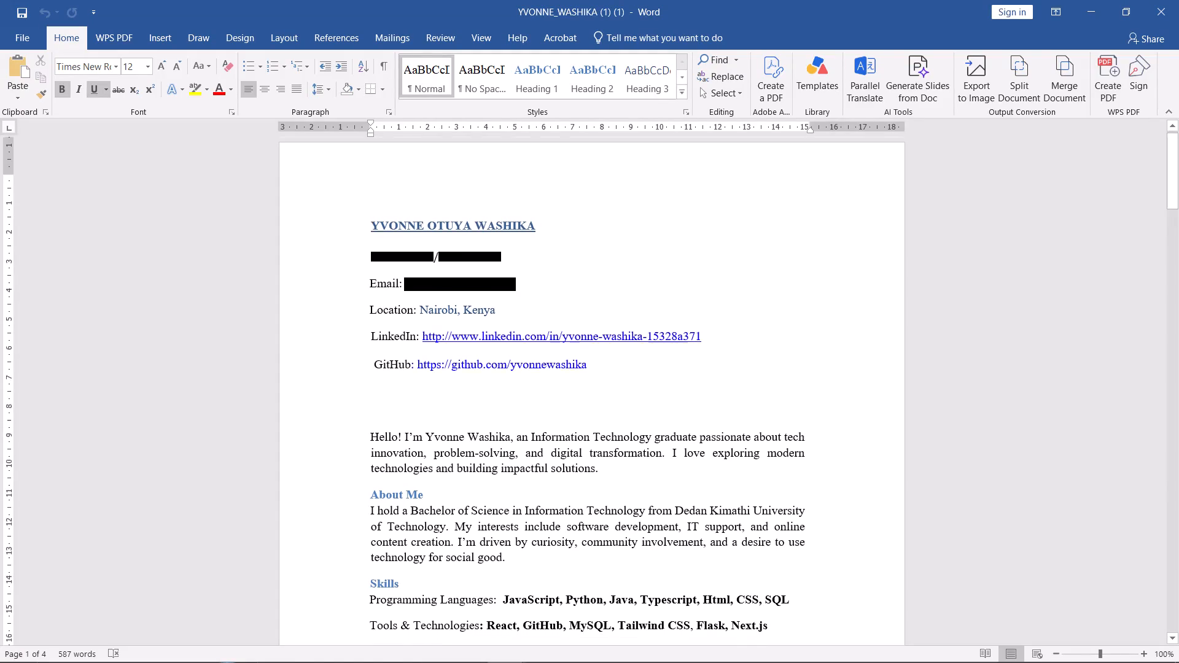
scroll(642, 371, "down", 1)
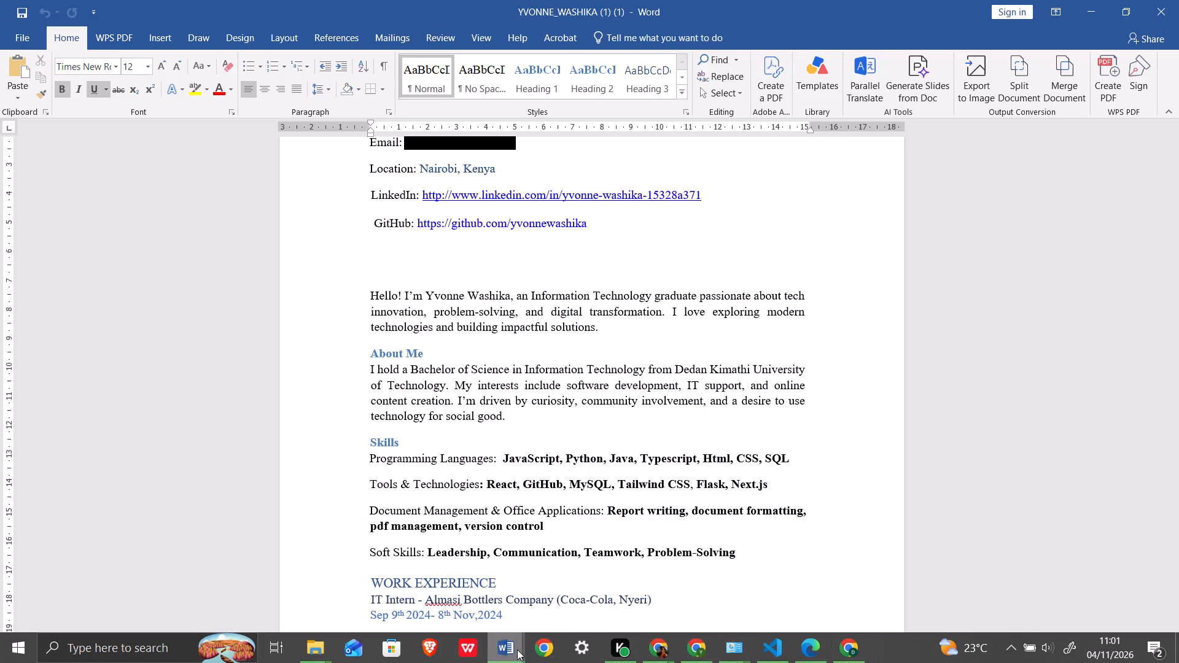
left_click(453, 593)
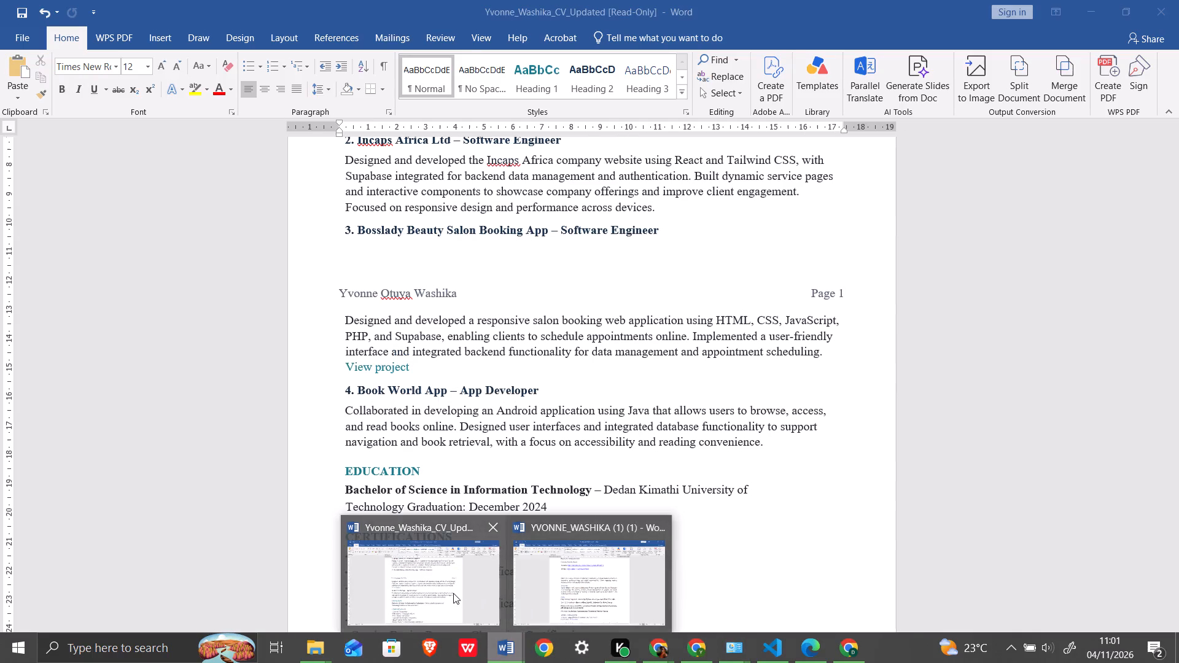
scroll(489, 316, "up", 6)
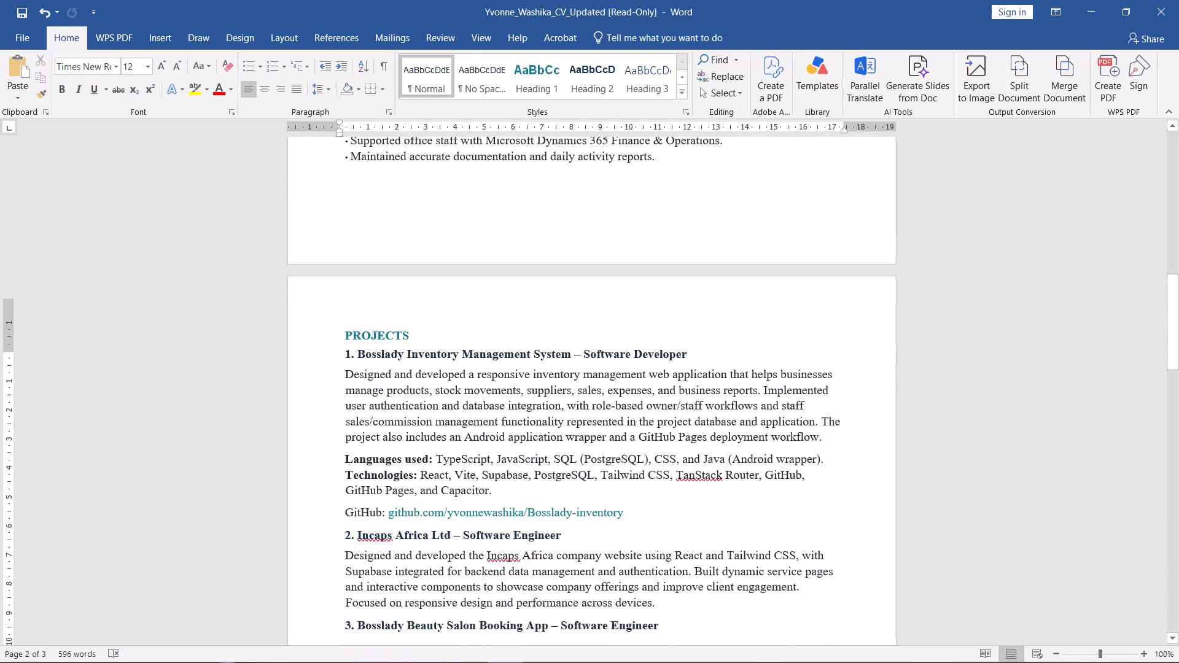
scroll(489, 316, "up", 7)
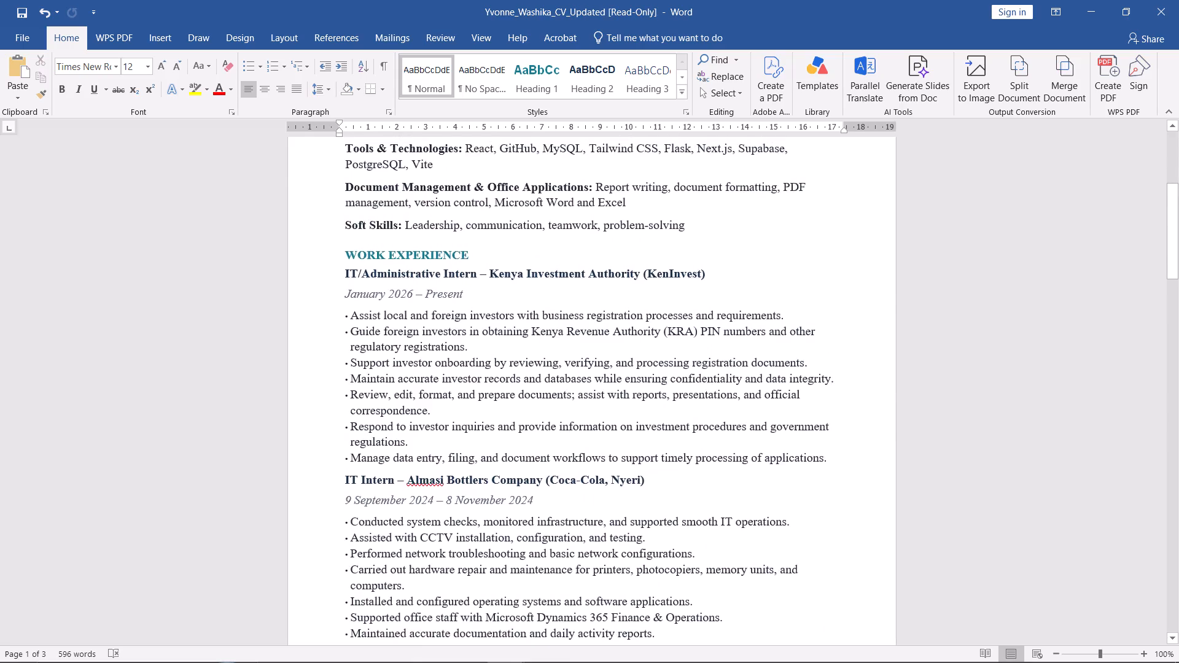
scroll(489, 316, "up", 4)
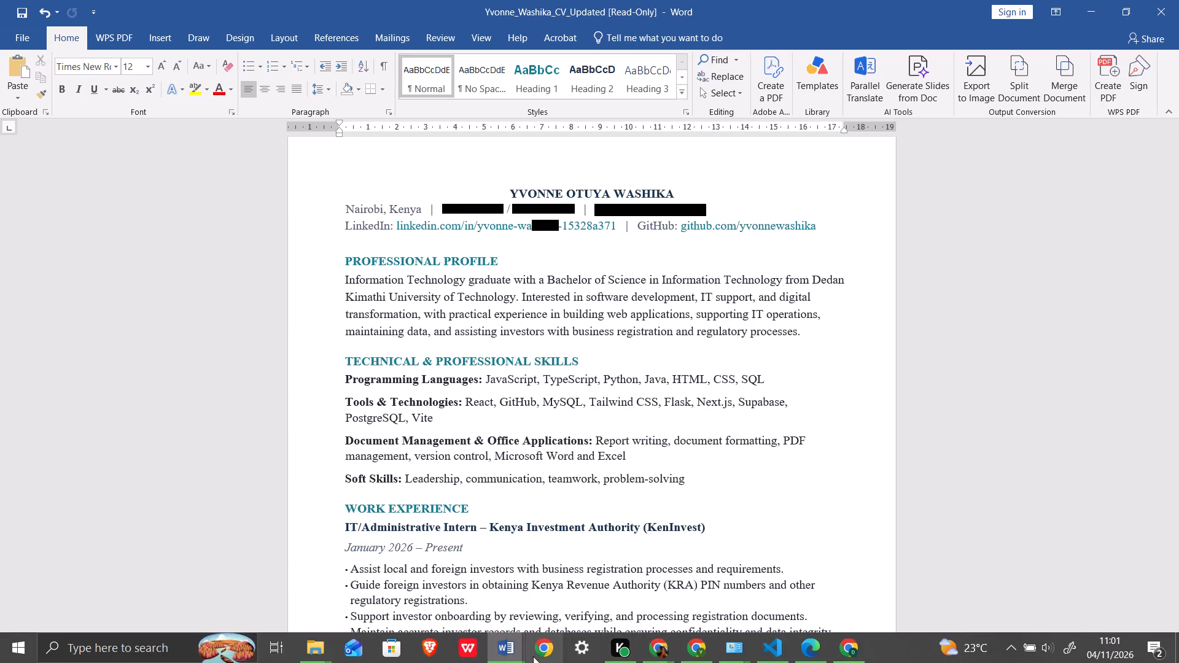
Replace the GitHub link in the updated CV's header with the full https GitHub address copied from the earlier CV.
left_click(571, 587)
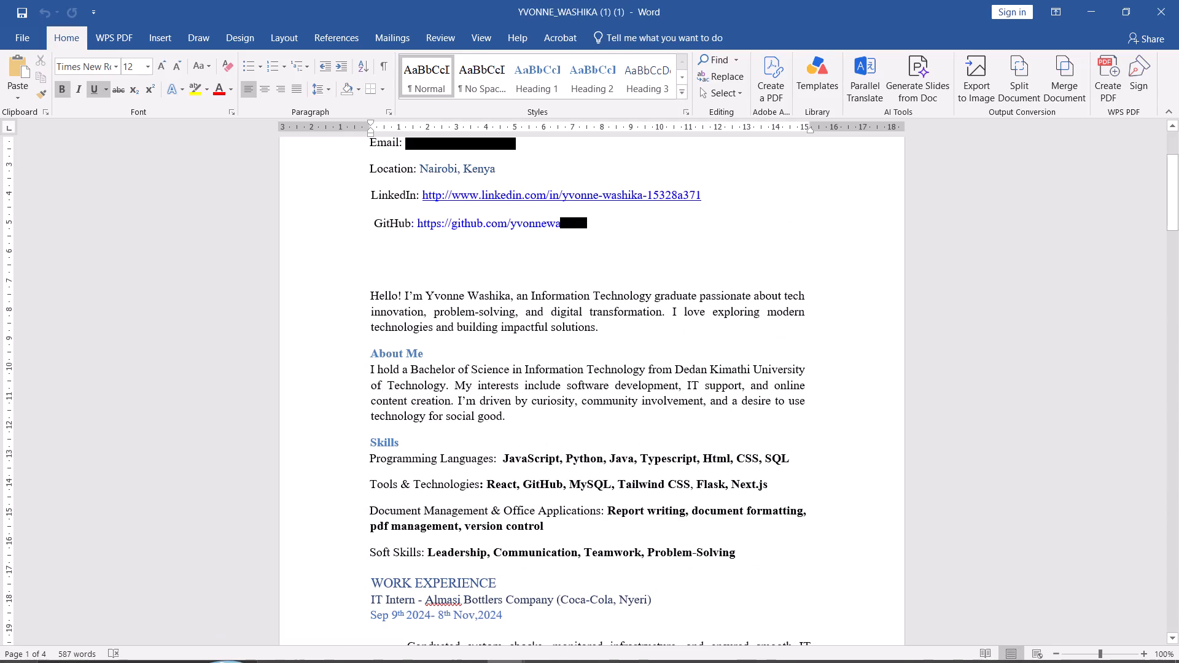
left_click(593, 225)
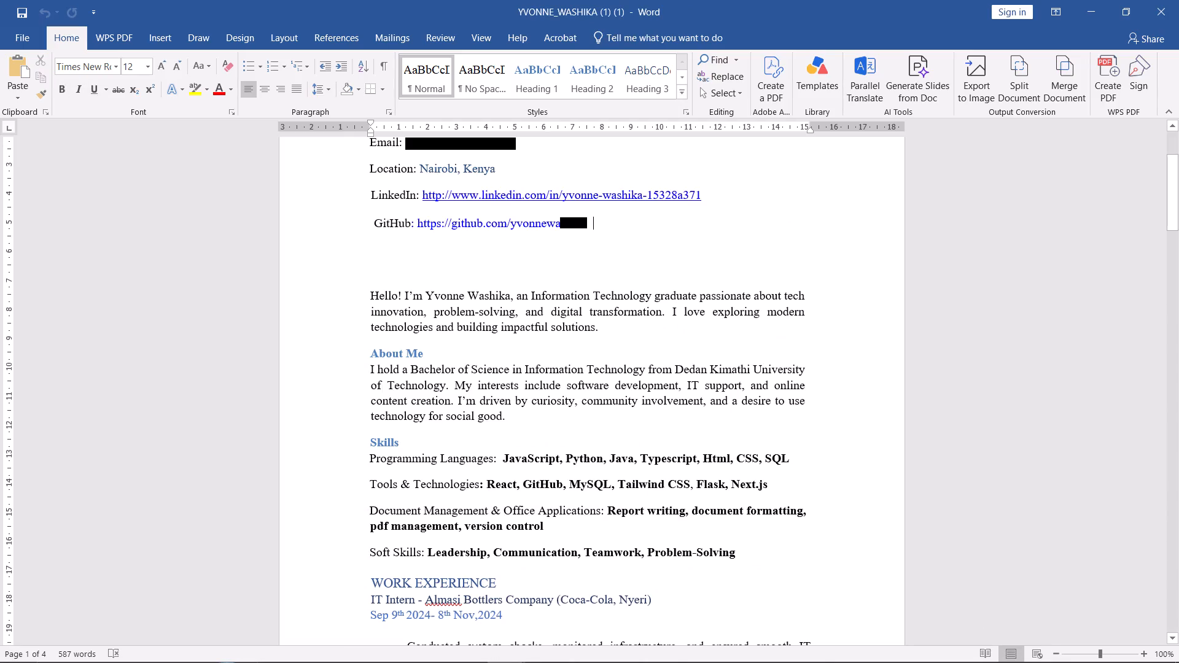
left_click_drag(593, 225, 424, 230)
key("ctrl+c")
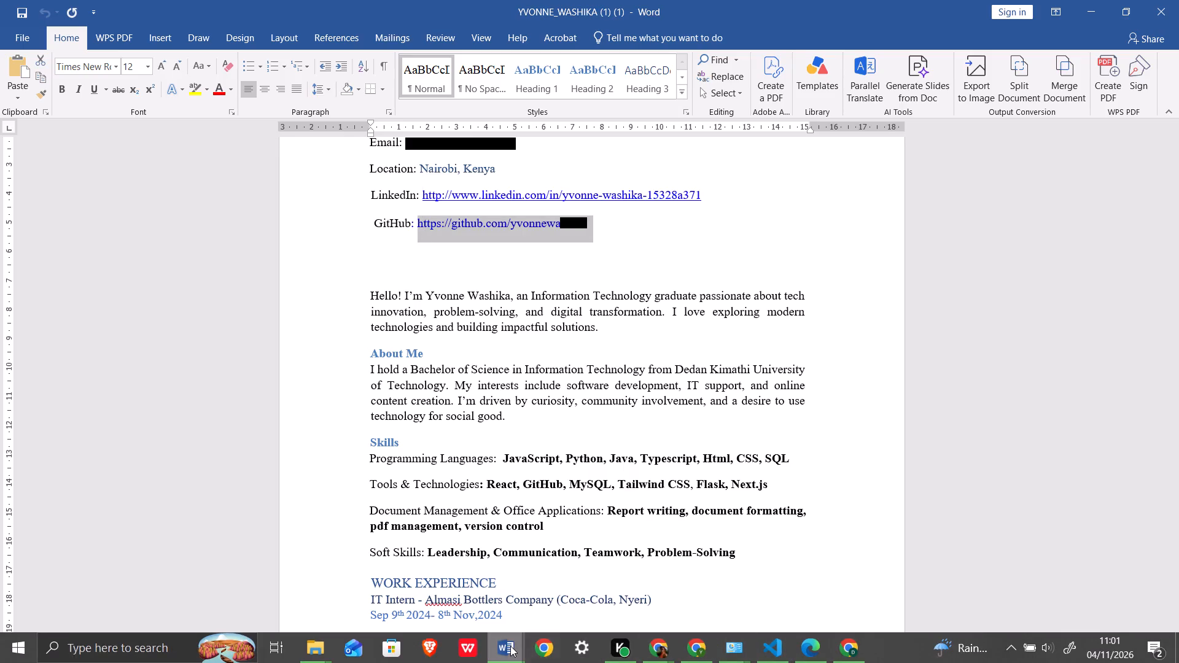
left_click(426, 592)
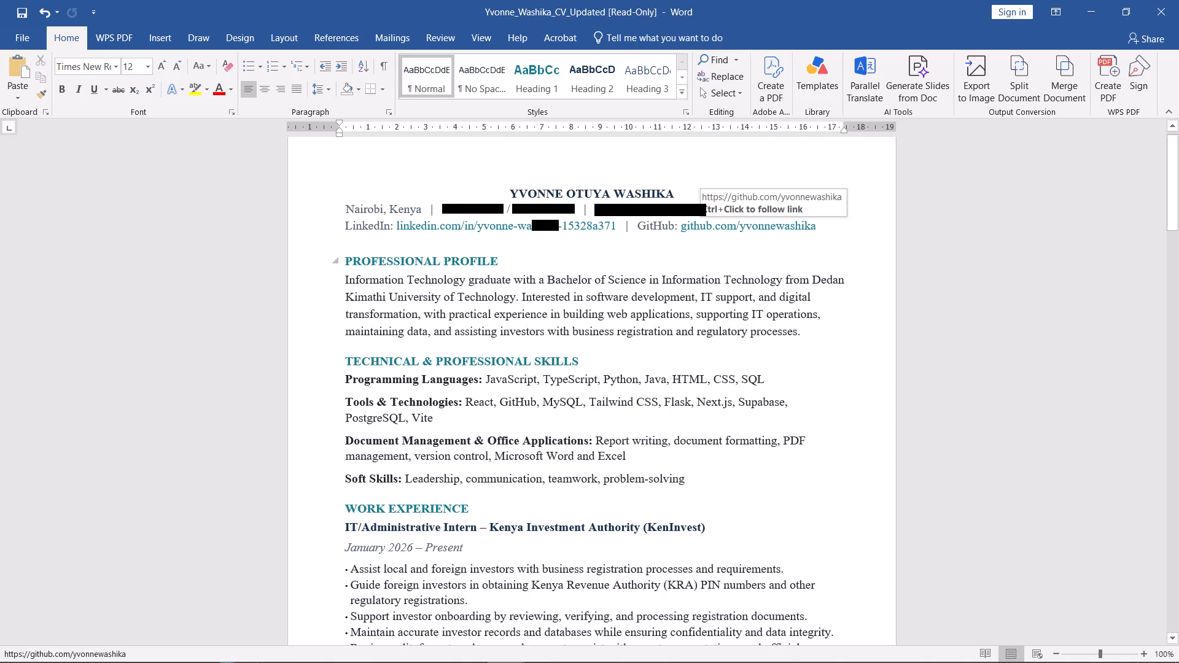
left_click(681, 225)
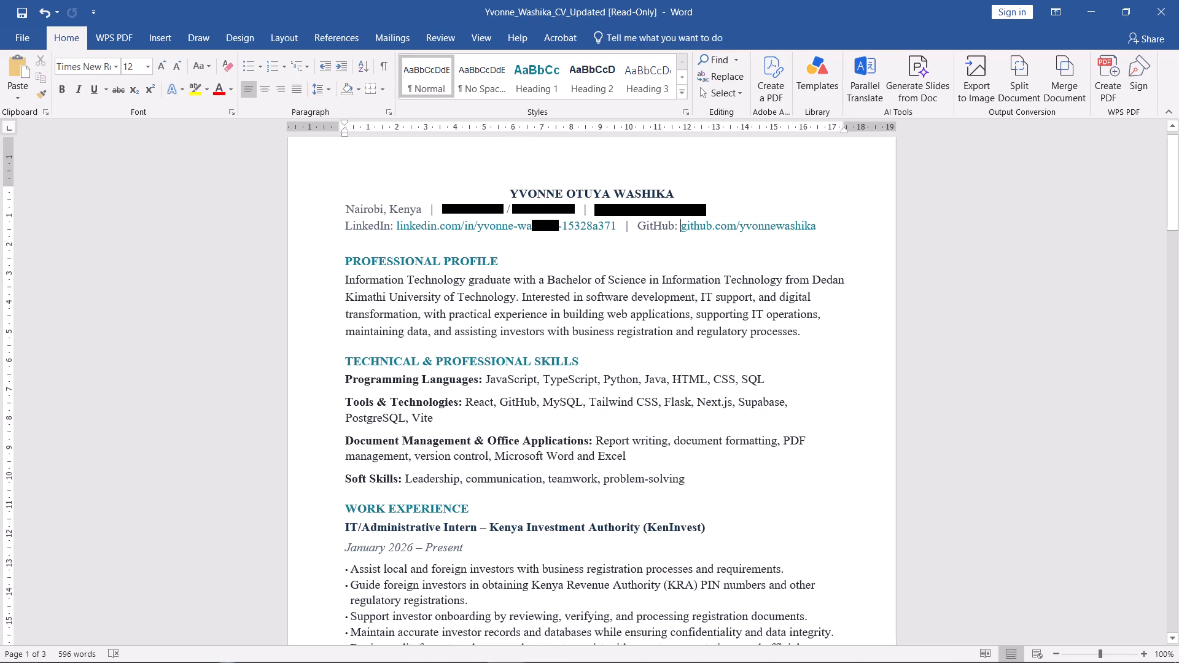
key("ctrl+v")
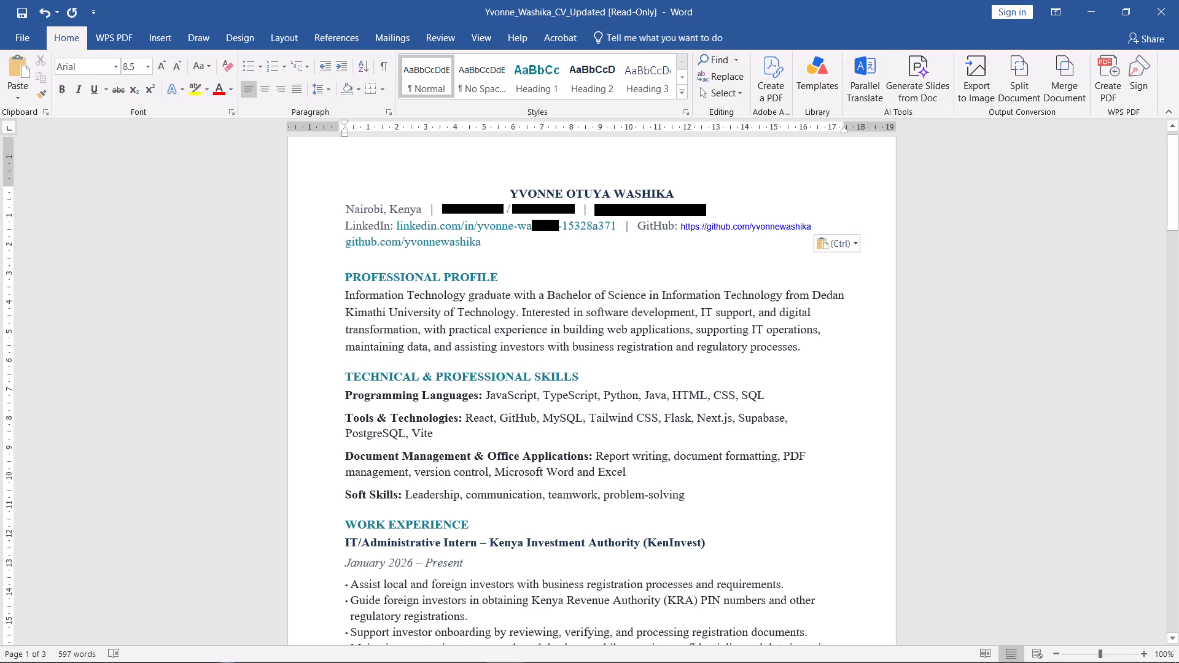
left_click(496, 245)
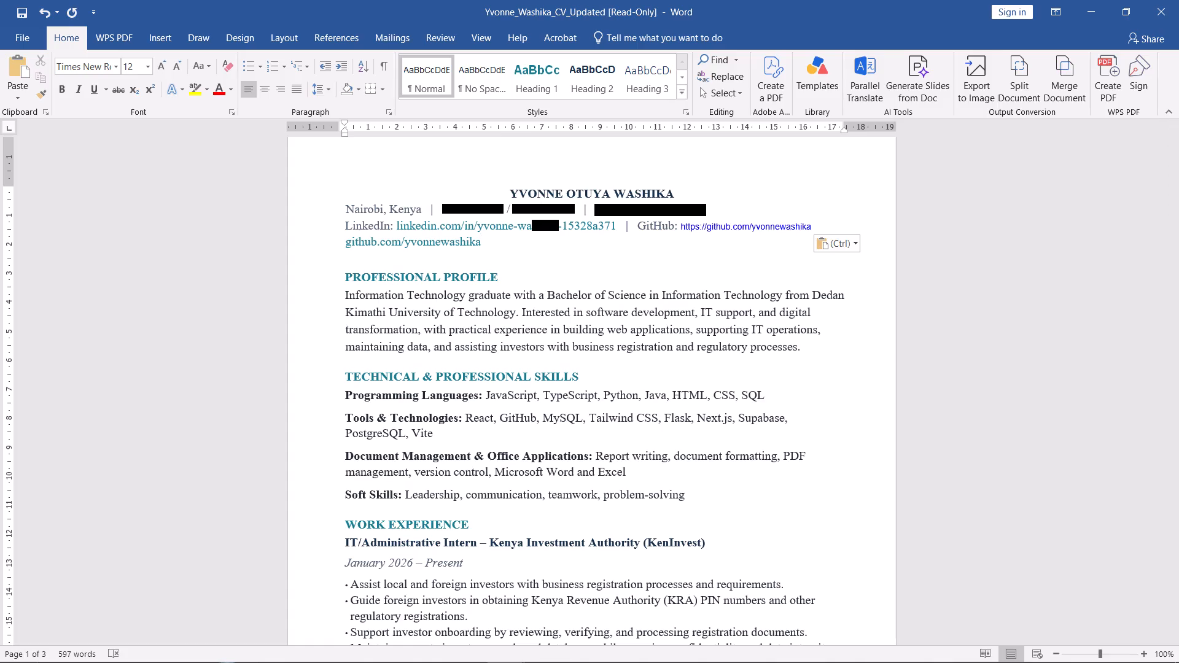
key("BackSpace")
key("BackSpace")
key("BackSpace")
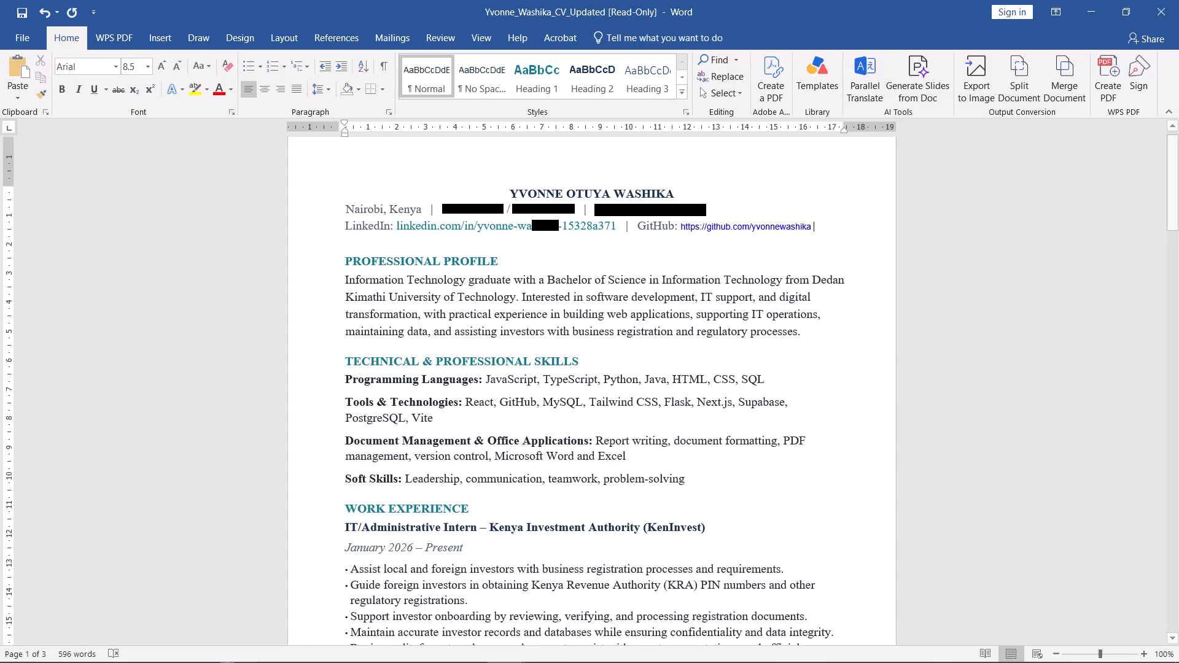
Format the pasted GitHub address in the header as Times New Roman, size 12.
left_click(820, 223)
left_click_drag(820, 223, 685, 230)
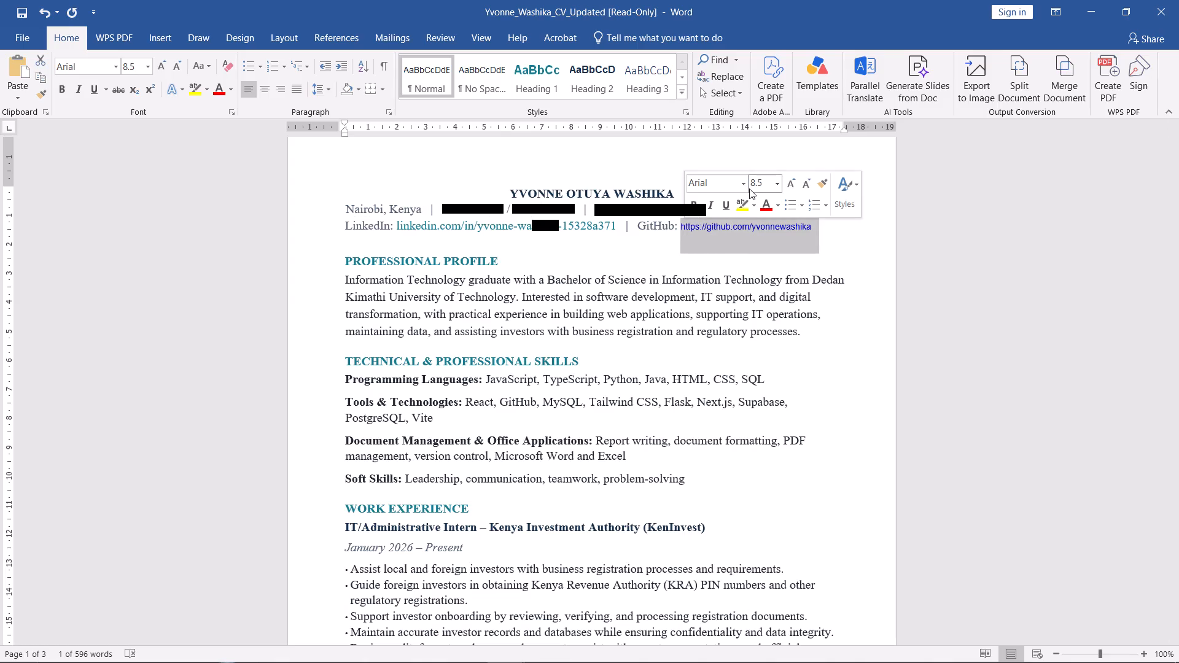
left_click(744, 183)
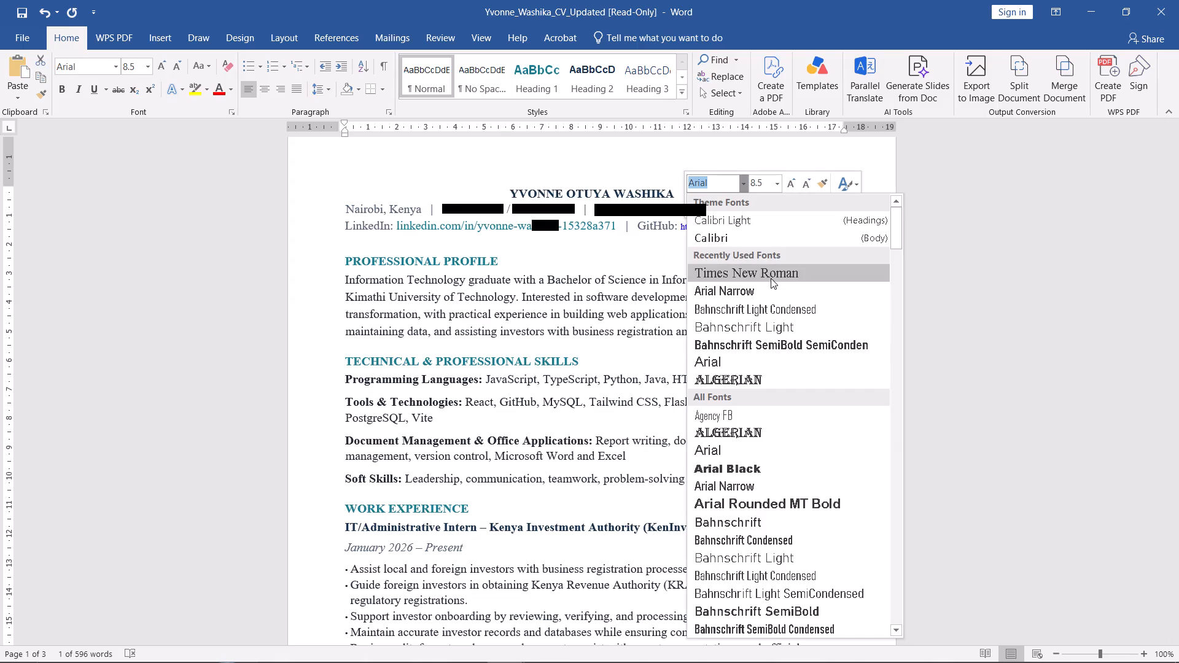
left_click(765, 277)
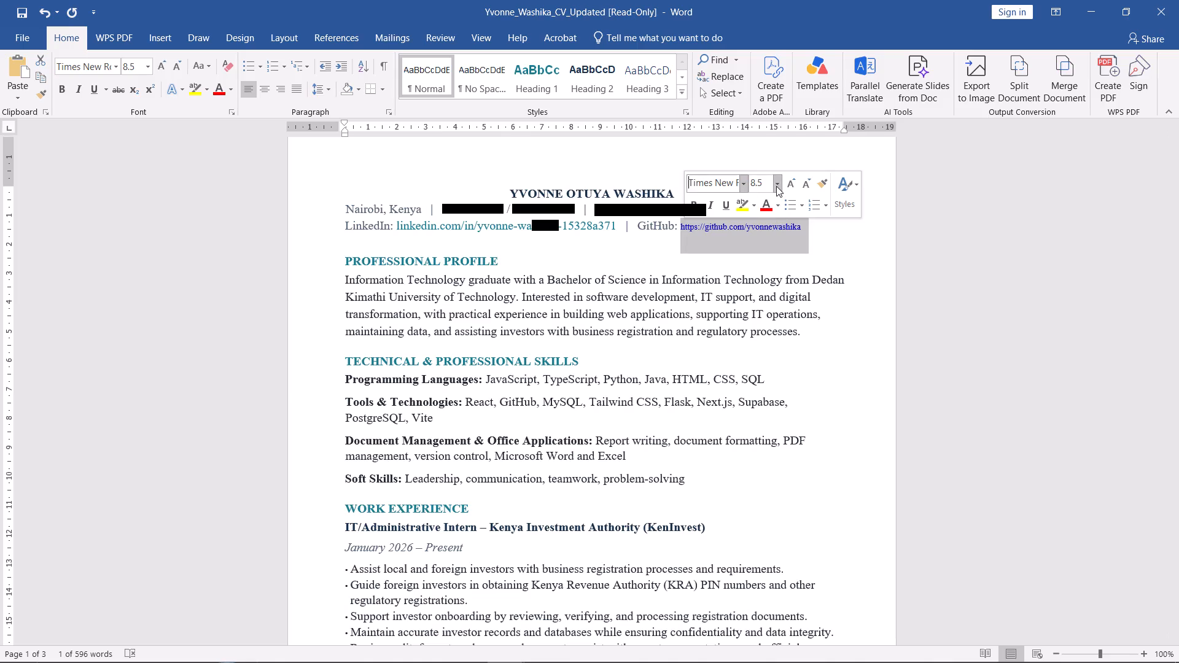
left_click(776, 185)
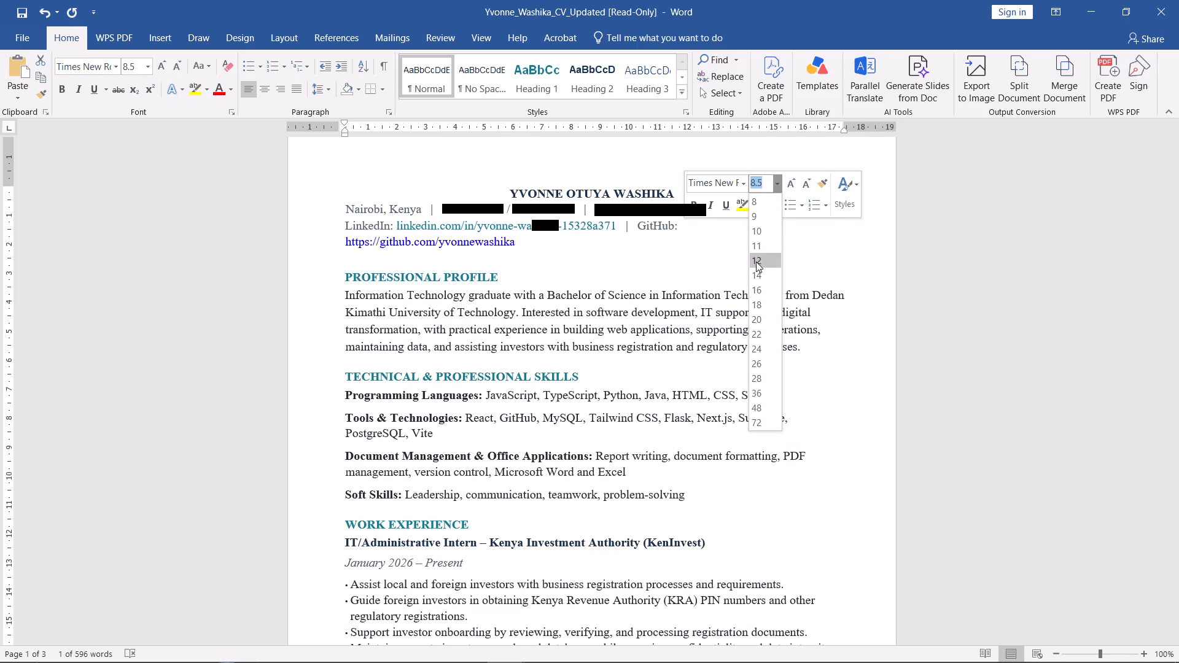
left_click(757, 258)
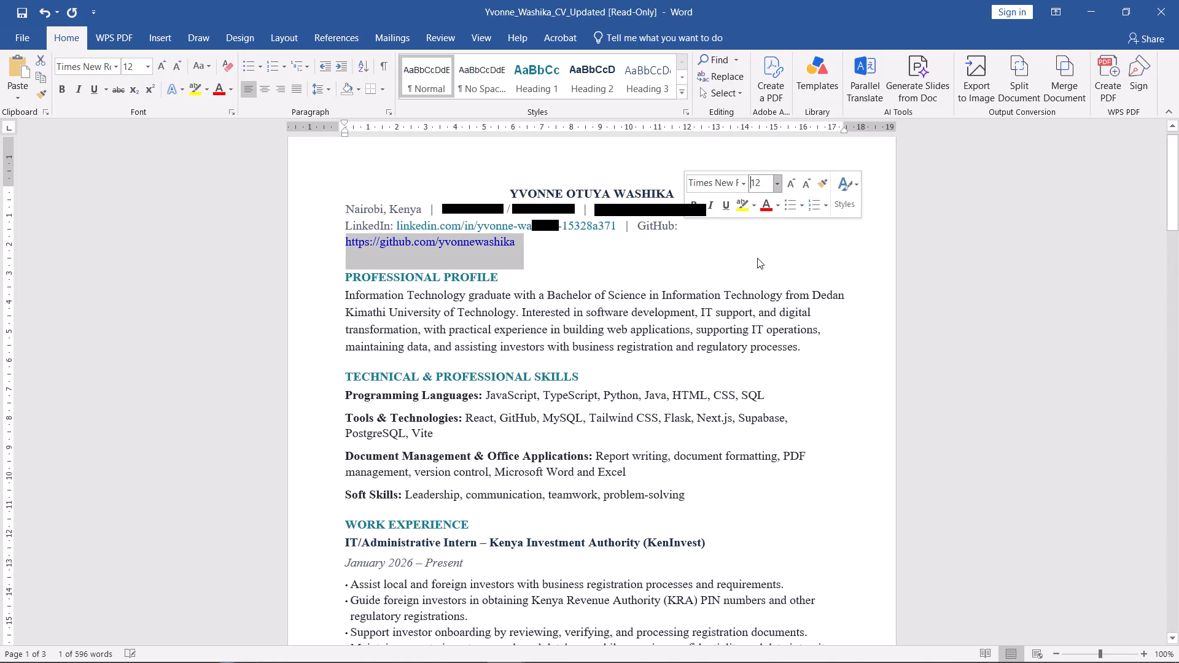
Delete the "GitHub:" label before the GitHub address in the header's contact line.
left_click(680, 228)
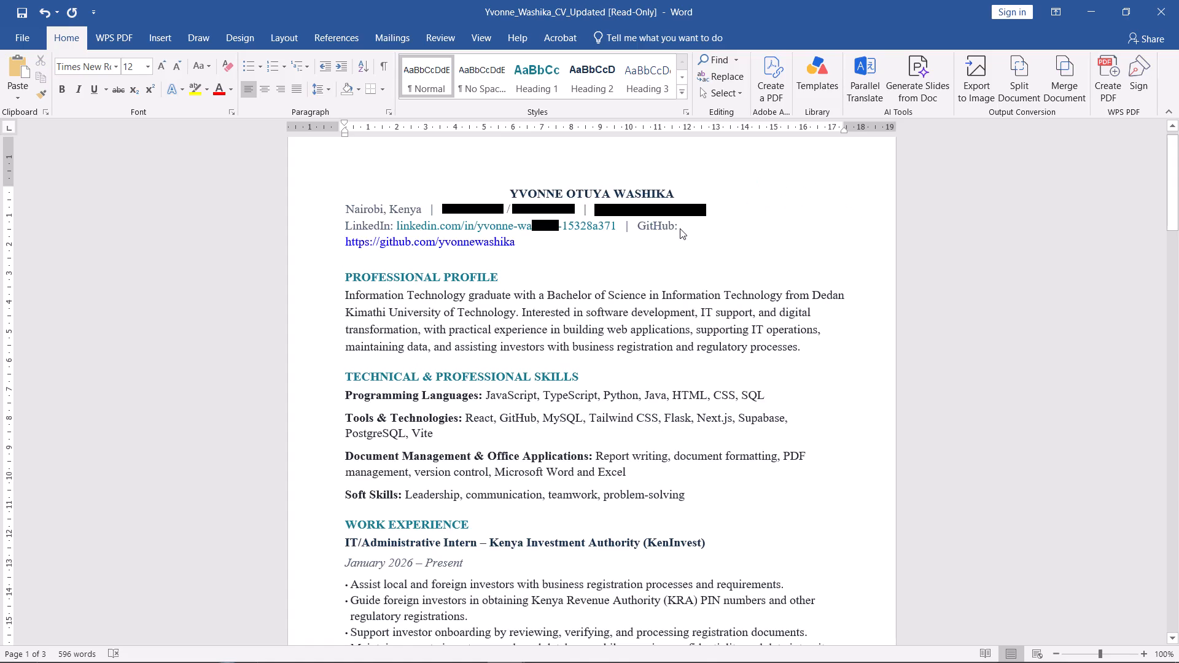
left_click_drag(637, 260, 629, 257)
left_click(680, 228)
left_click_drag(680, 228, 644, 230)
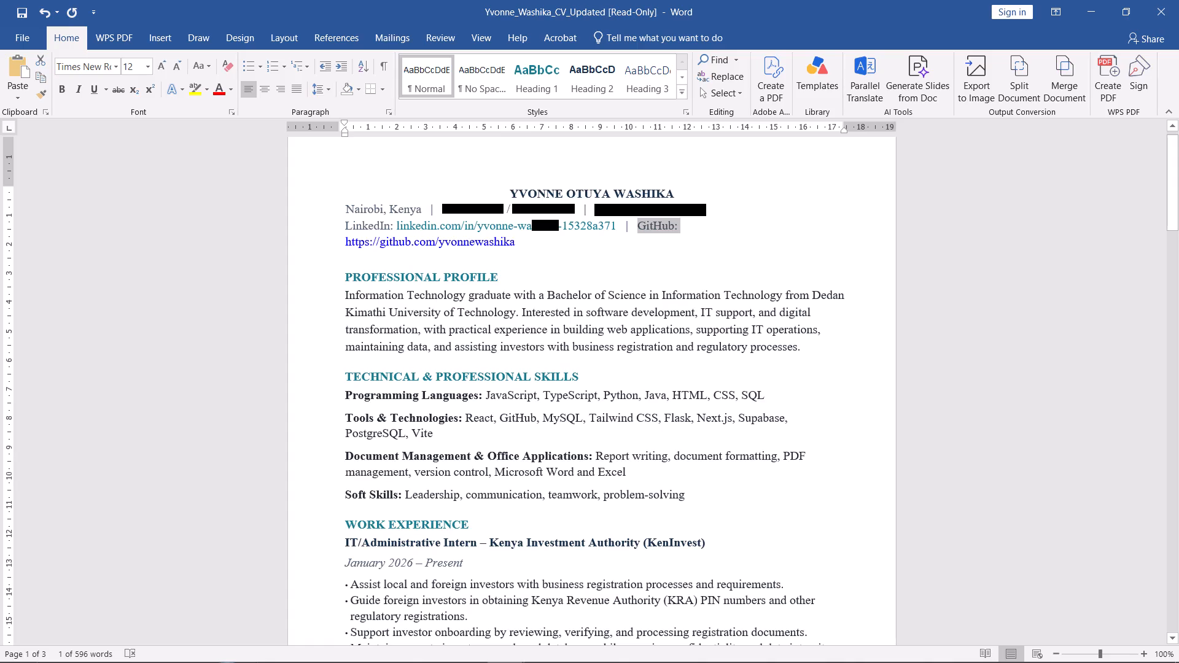
key("BackSpace")
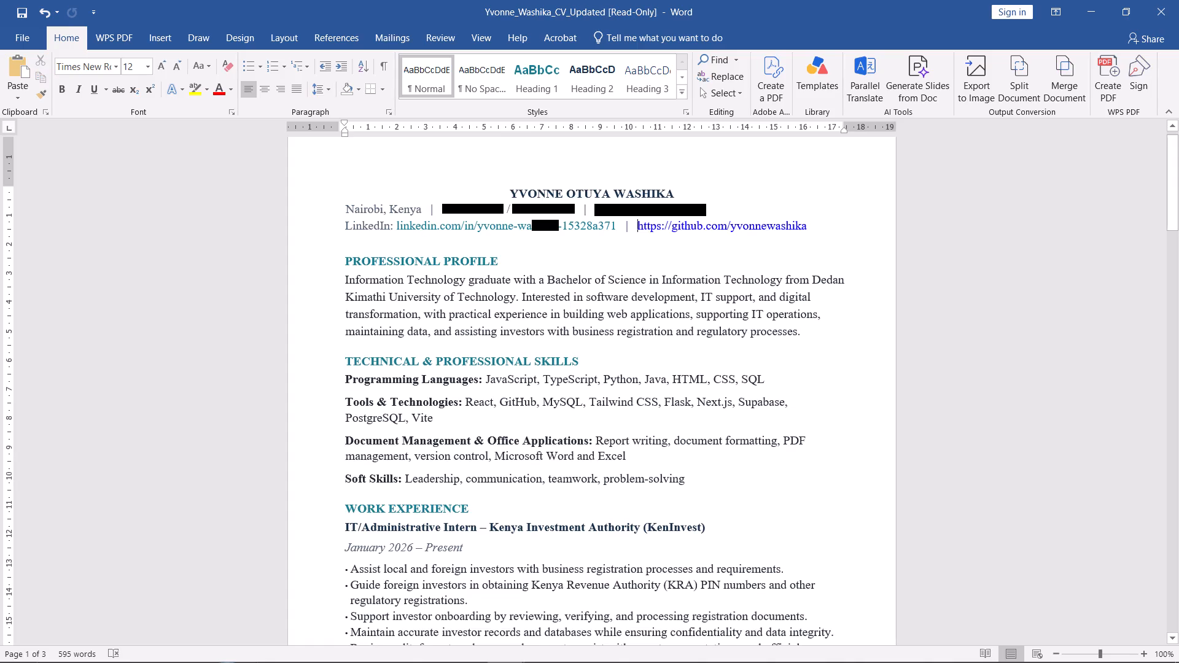
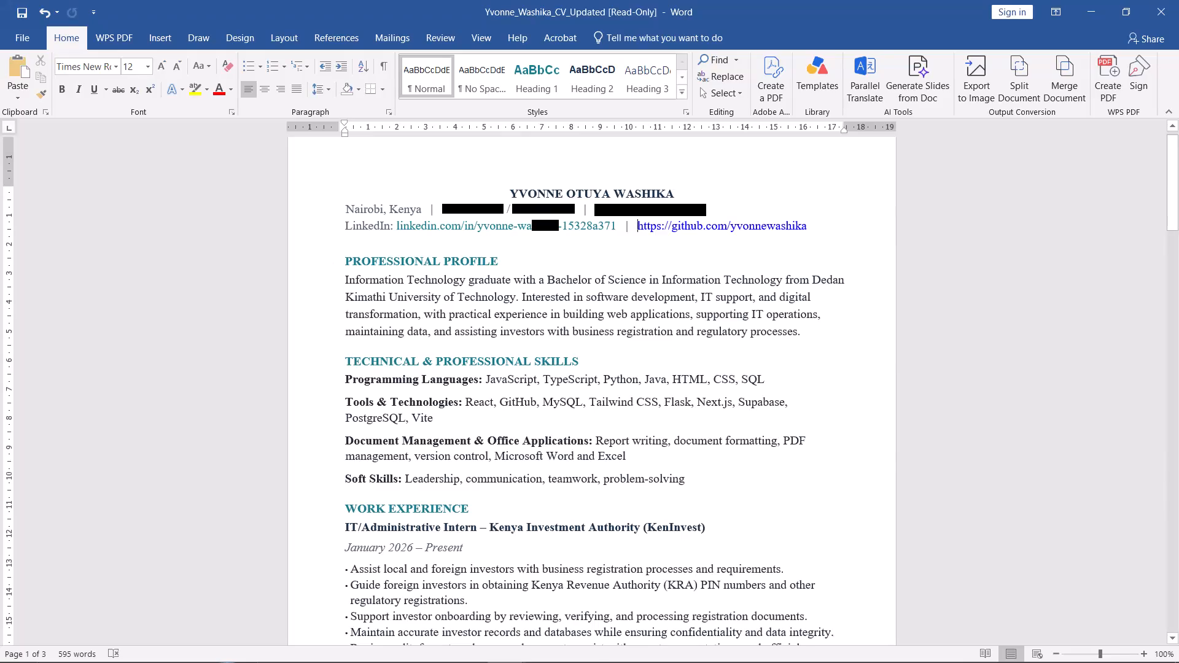
Replace the LinkedIn link in the updated CV's header with the full http LinkedIn address copied from the earlier CV.
left_click(611, 225)
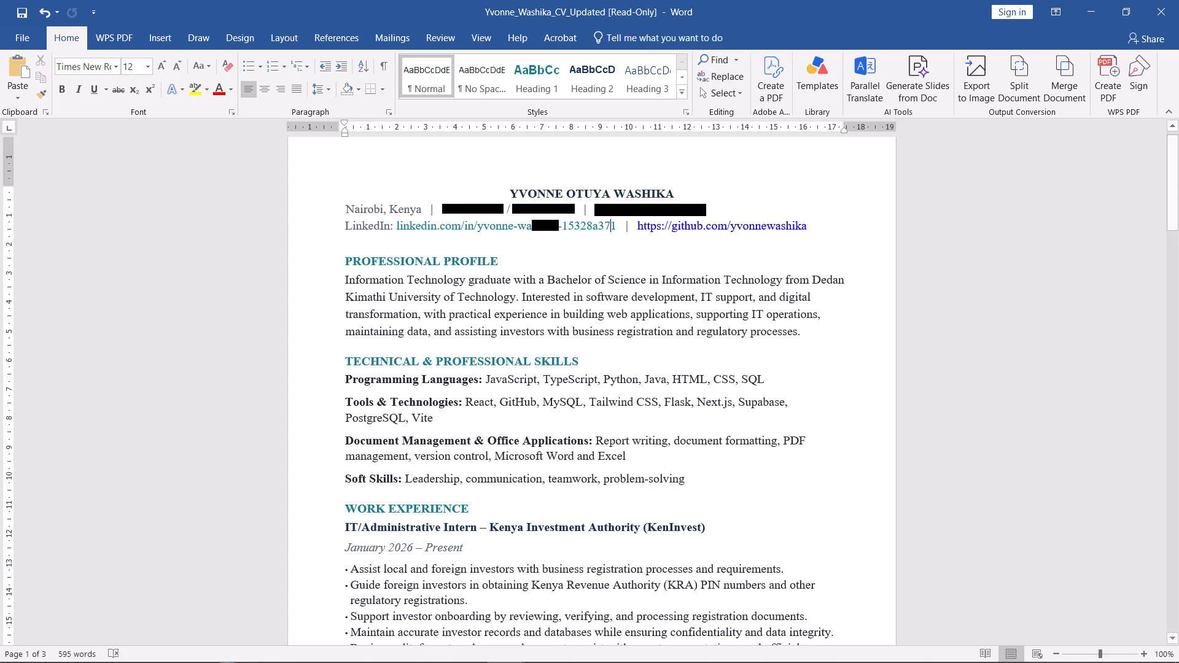
left_click(618, 223)
left_click_drag(618, 223, 423, 231)
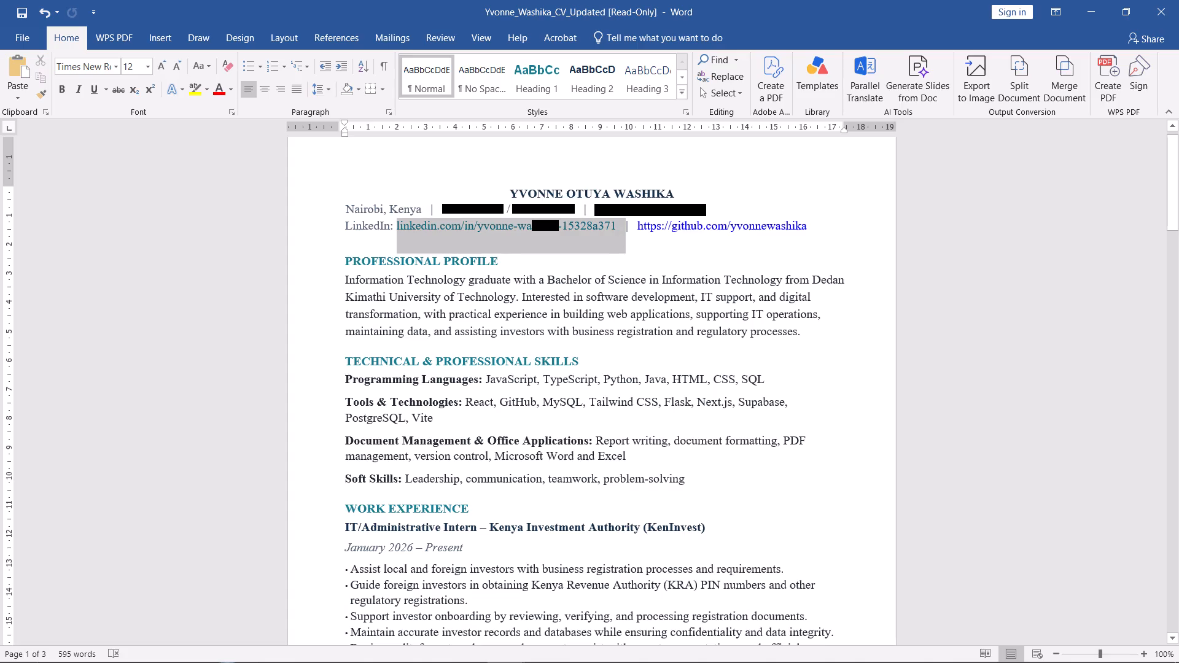
left_click_drag(423, 231, 397, 228)
key("BackSpace")
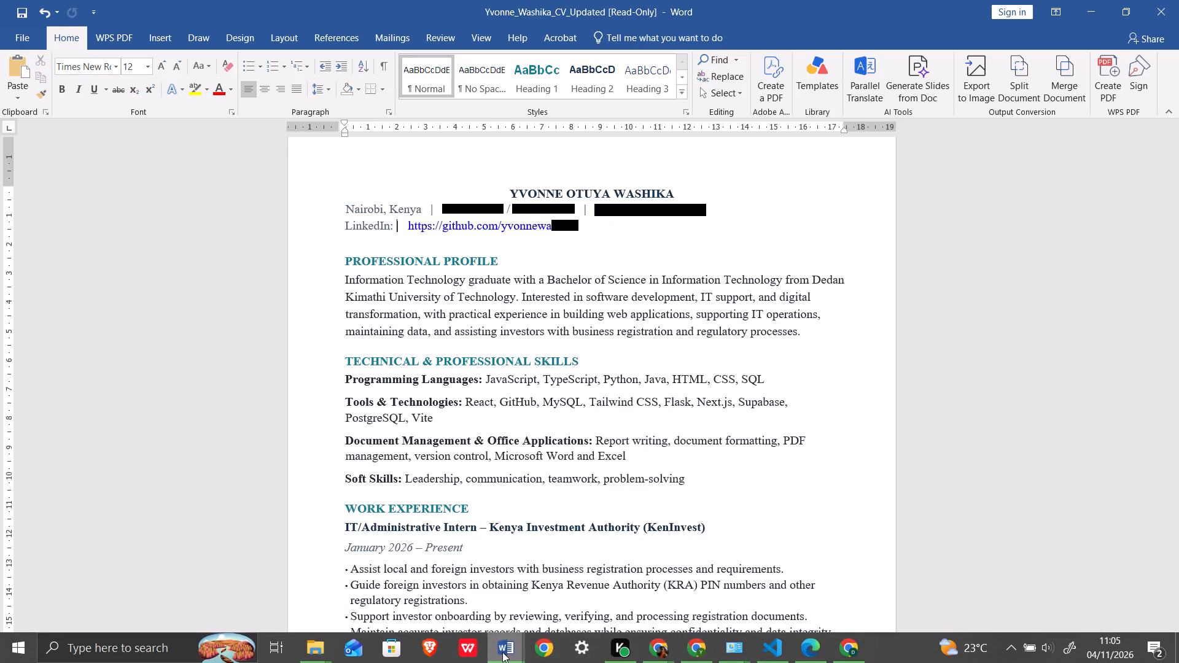
left_click(578, 565)
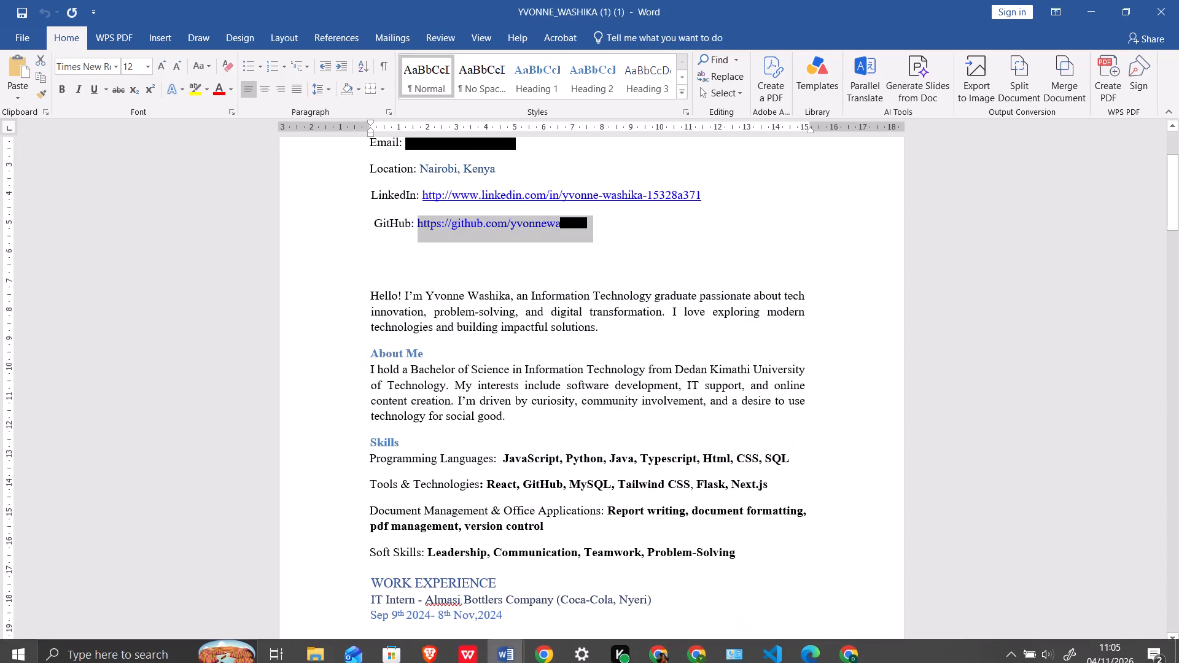
left_click(718, 195)
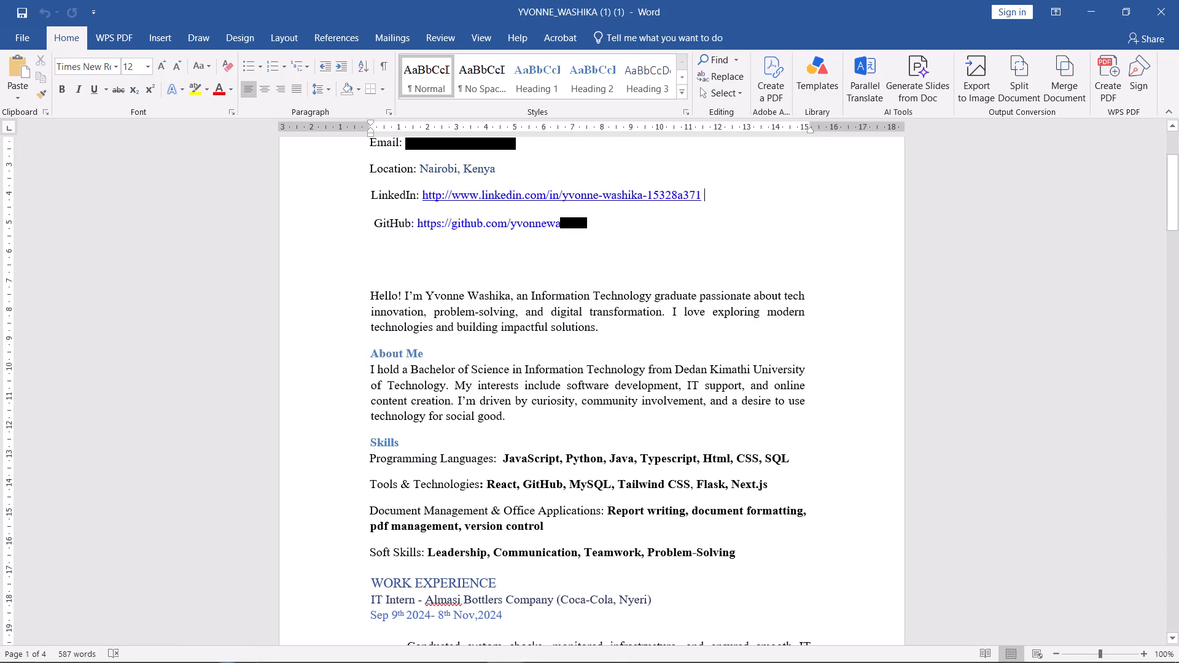
left_click_drag(718, 195, 483, 188)
key("ctrl+c")
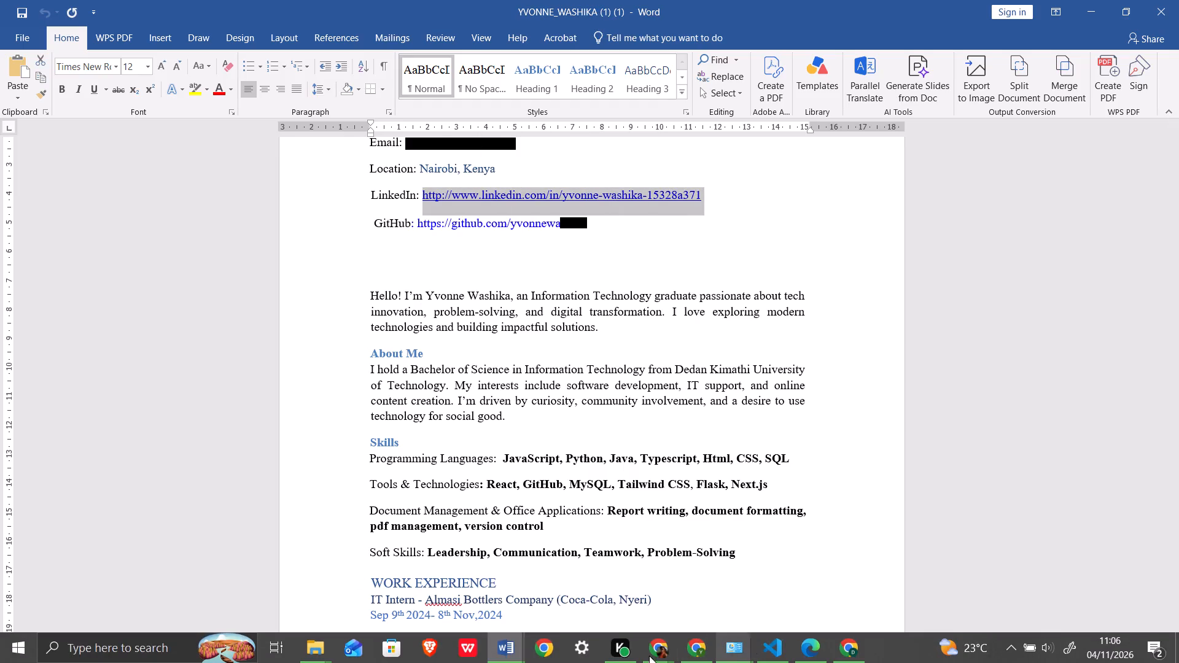
left_click(442, 578)
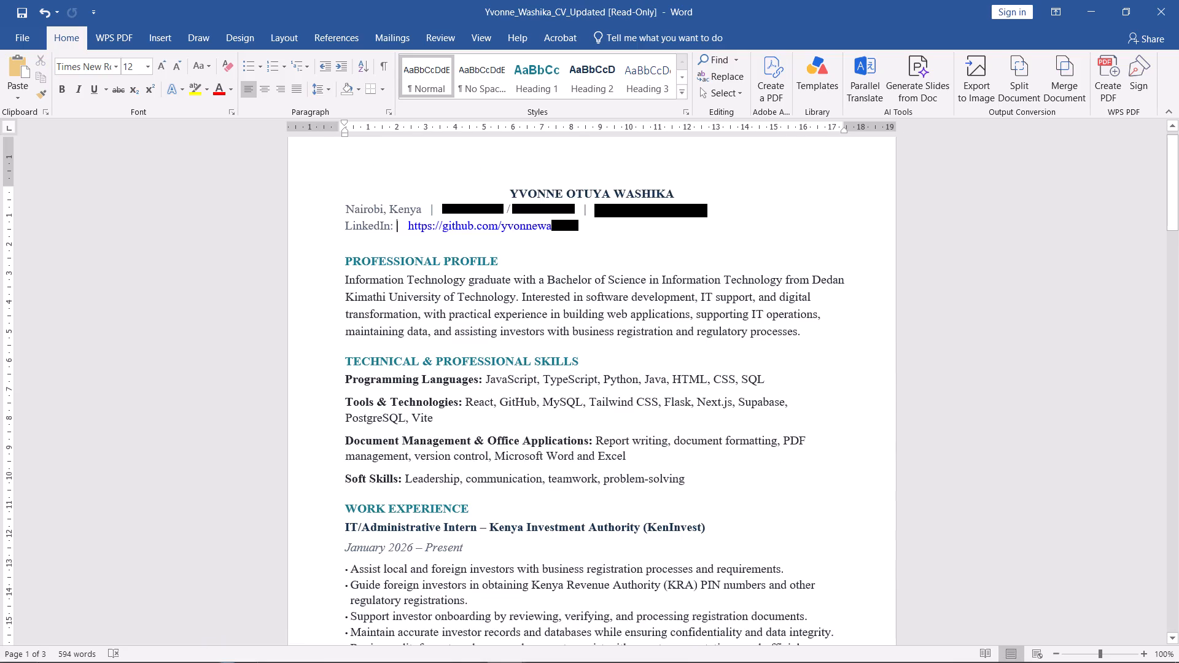
key("ctrl+v")
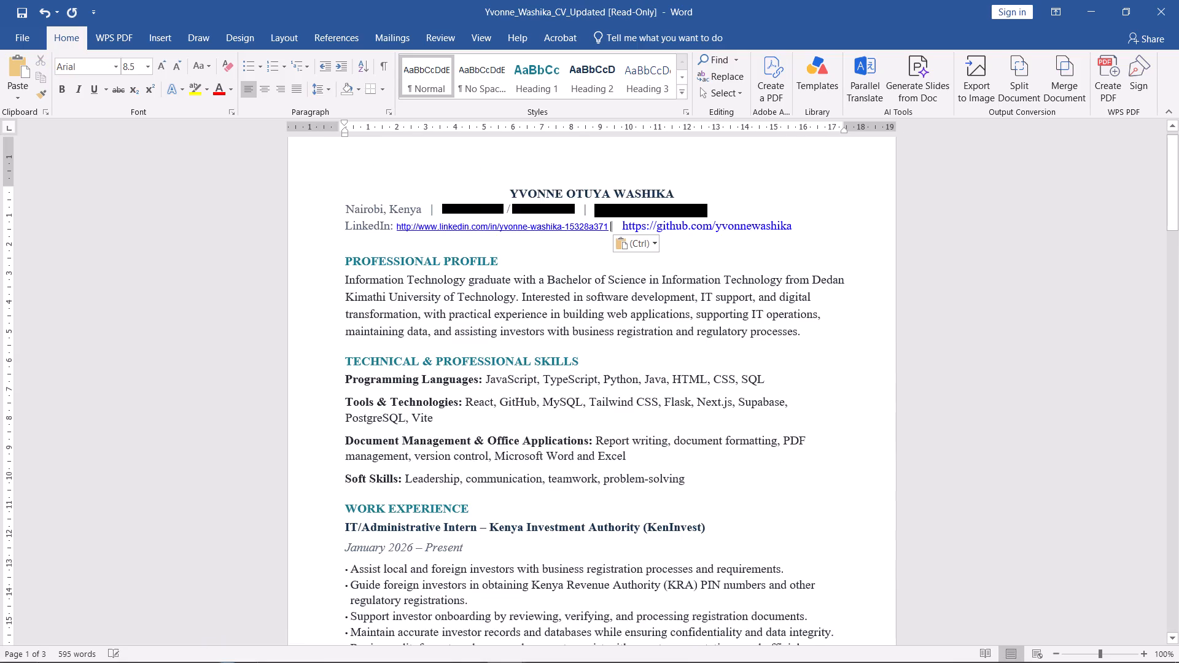
left_click(656, 242)
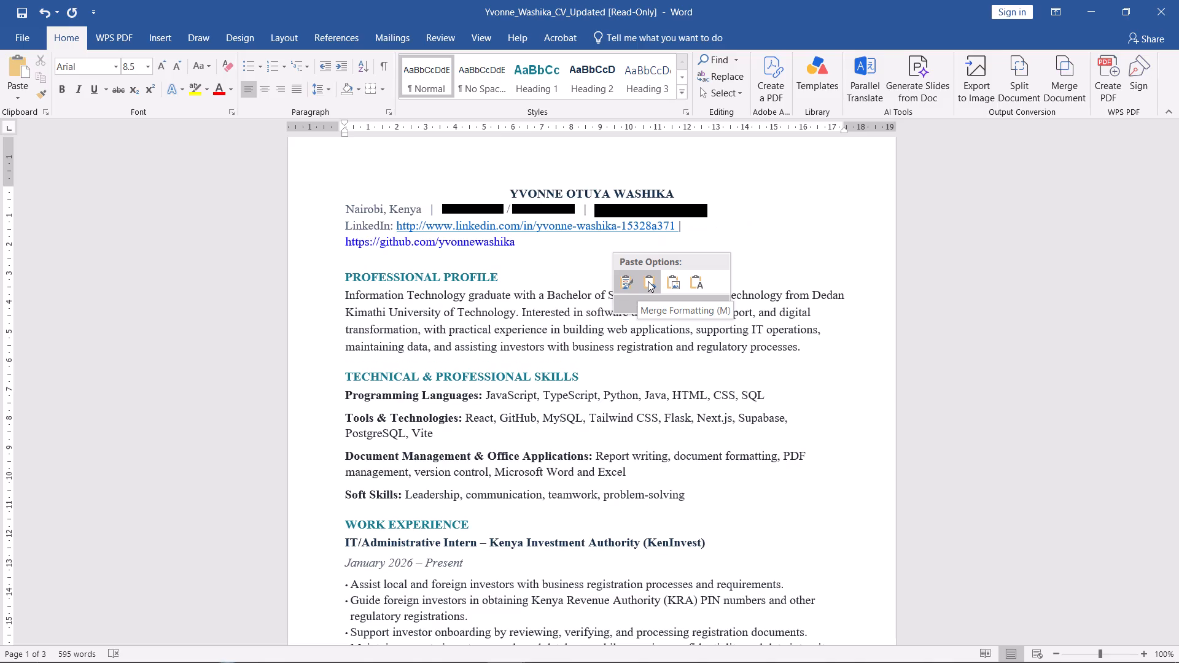
left_click(953, 224)
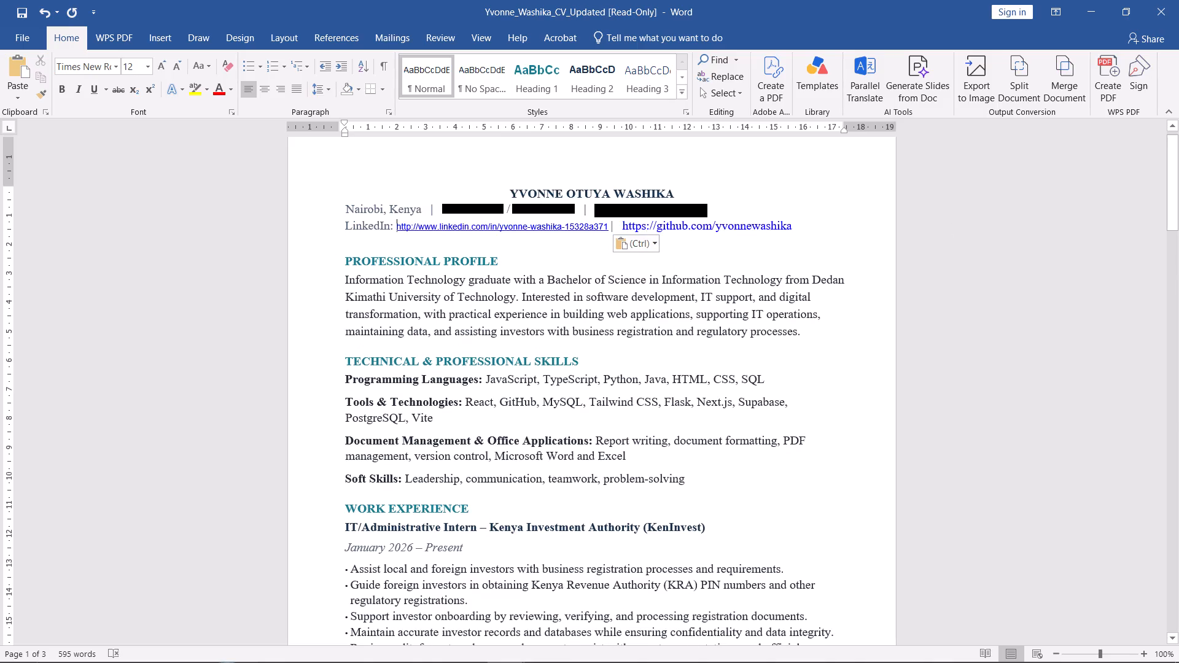
Format the pasted LinkedIn address in the header as Times New Roman, size 12.
left_click(610, 226)
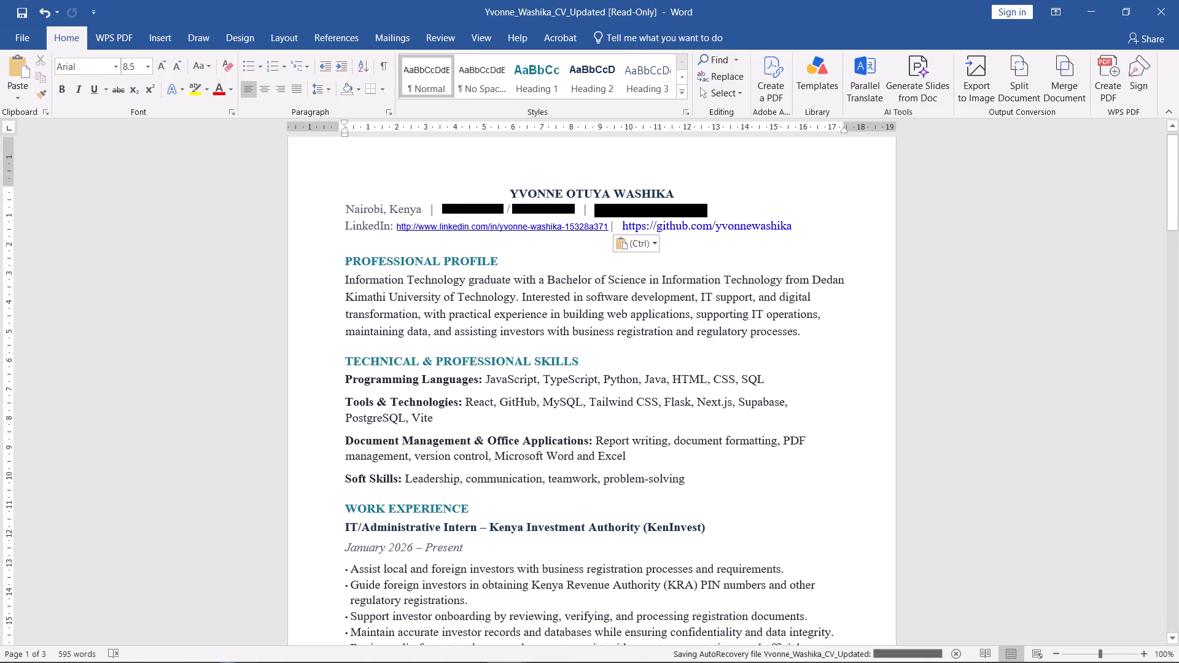
left_click_drag(610, 226, 413, 235)
left_click(473, 186)
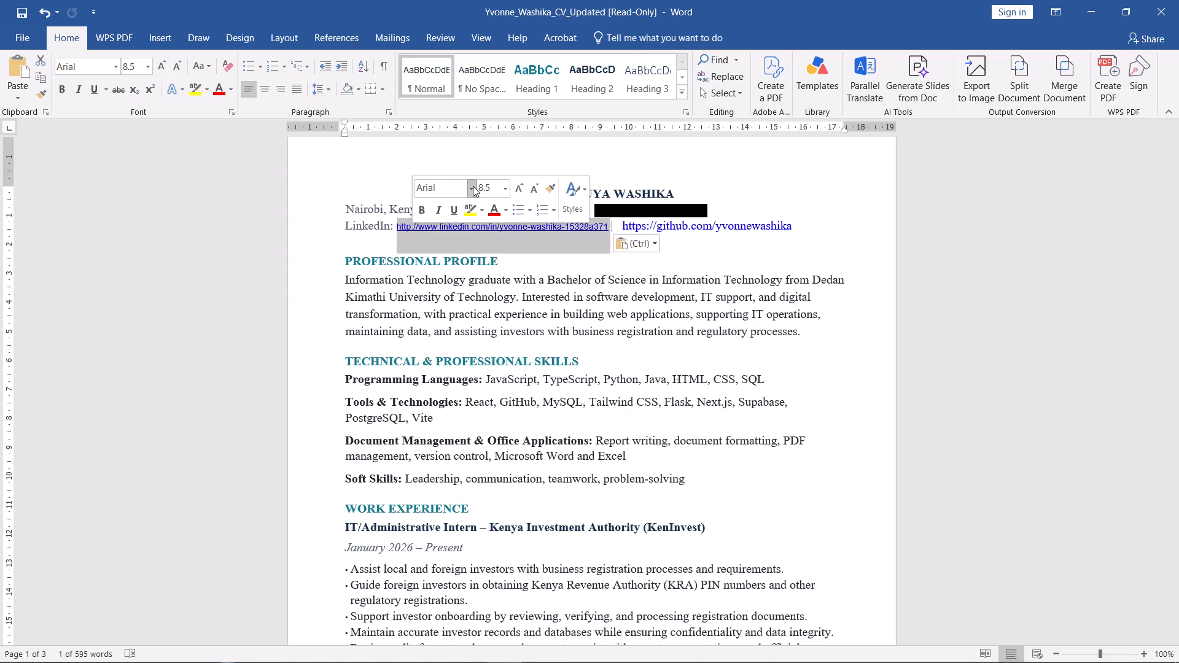
left_click(493, 277)
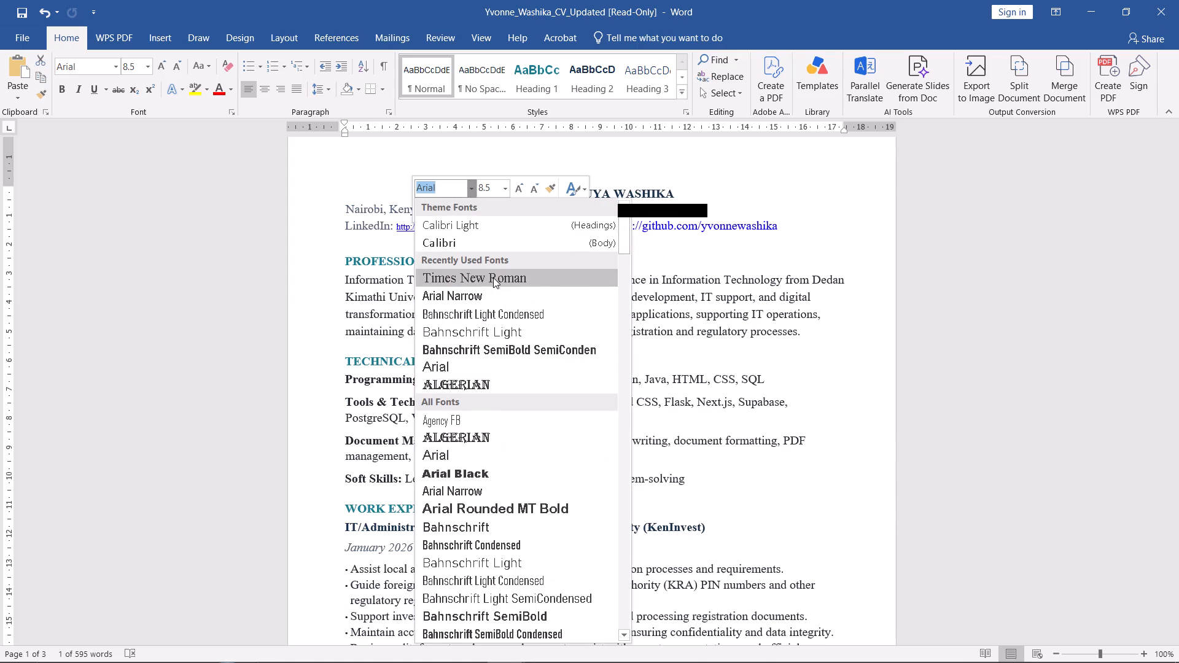
left_click(507, 188)
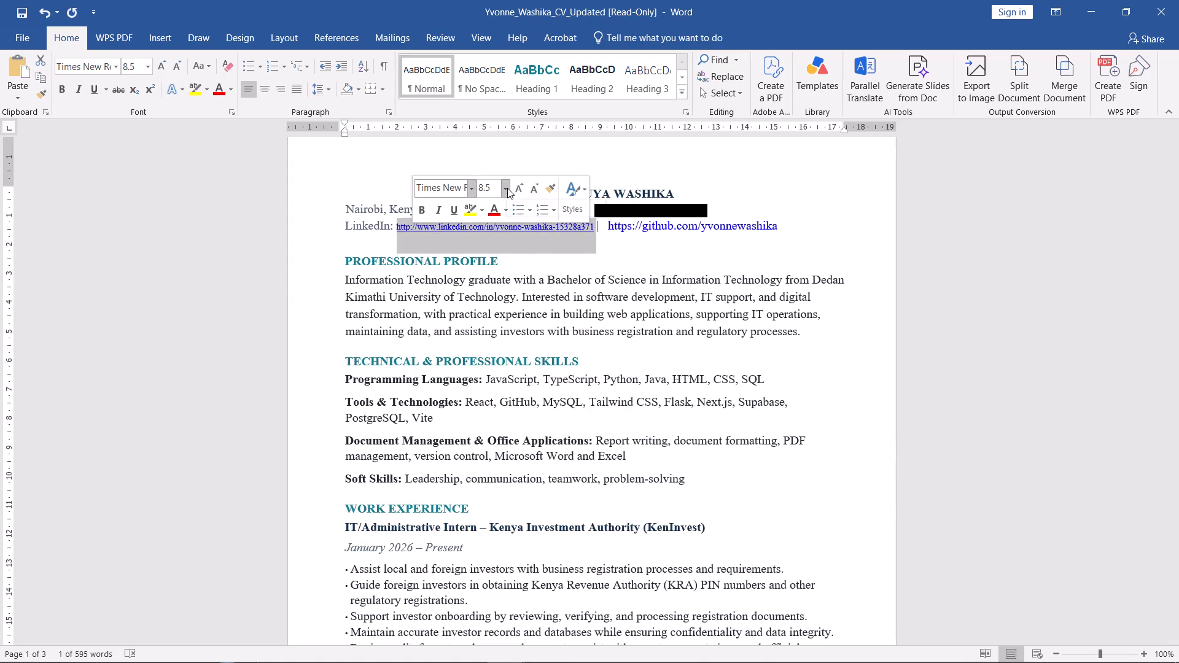
left_click(492, 272)
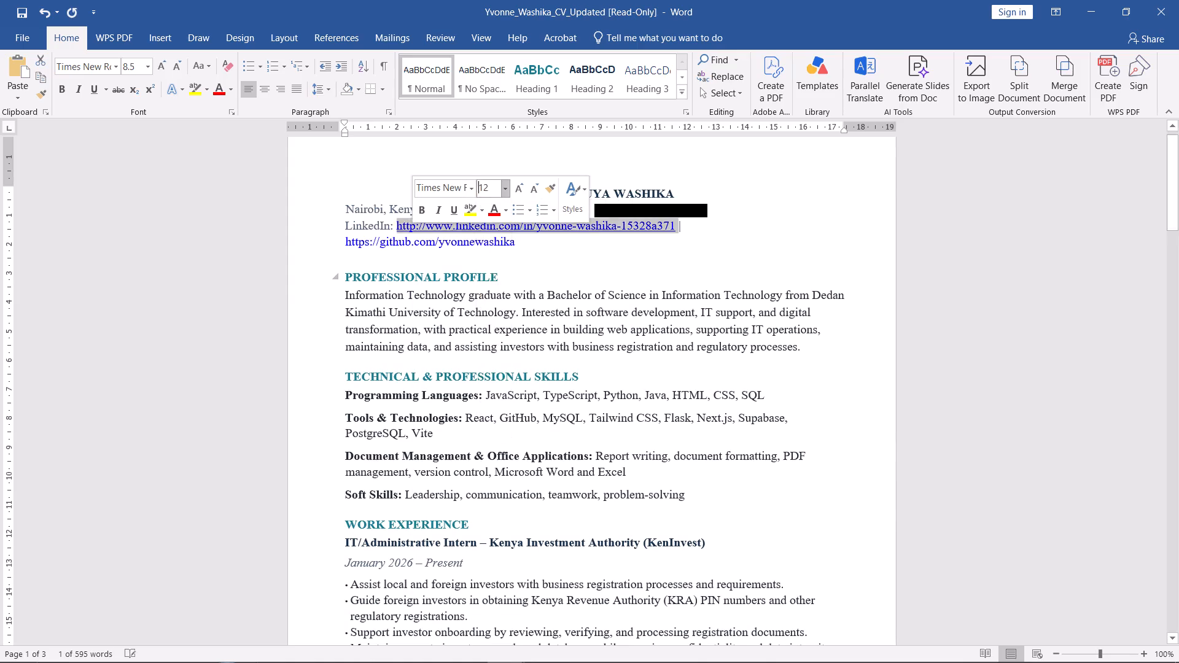
left_click(715, 241)
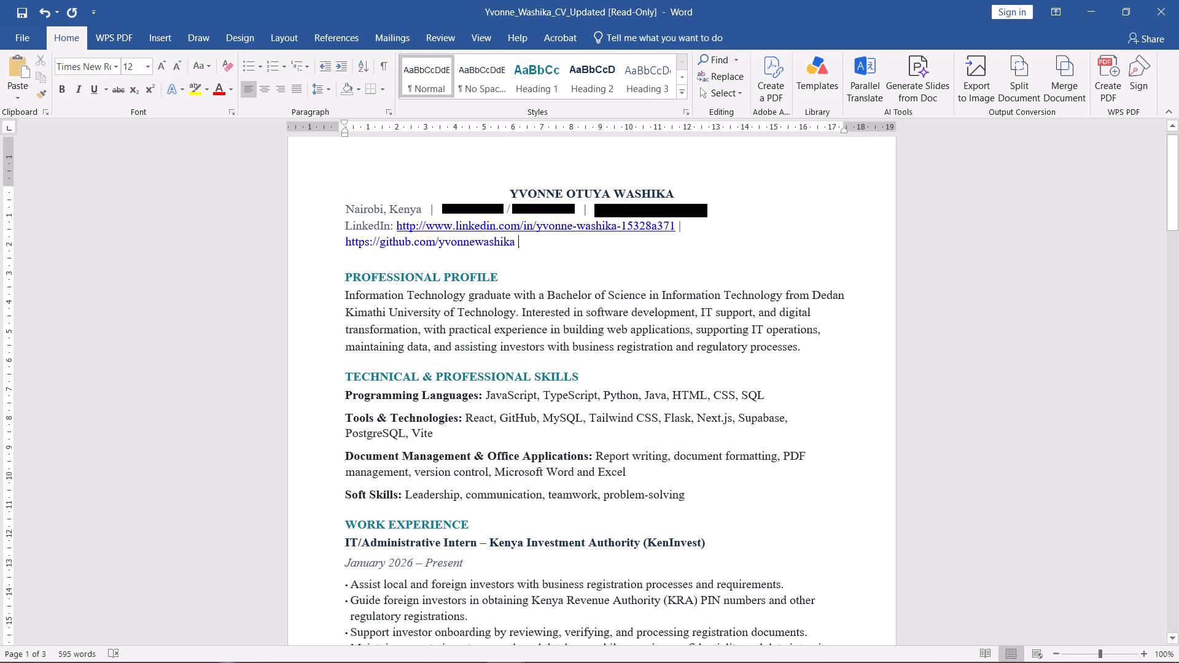
Add the label "Github:" directly before the GitHub address in the header, with no space between label and address.
left_click(685, 223)
left_click(339, 244)
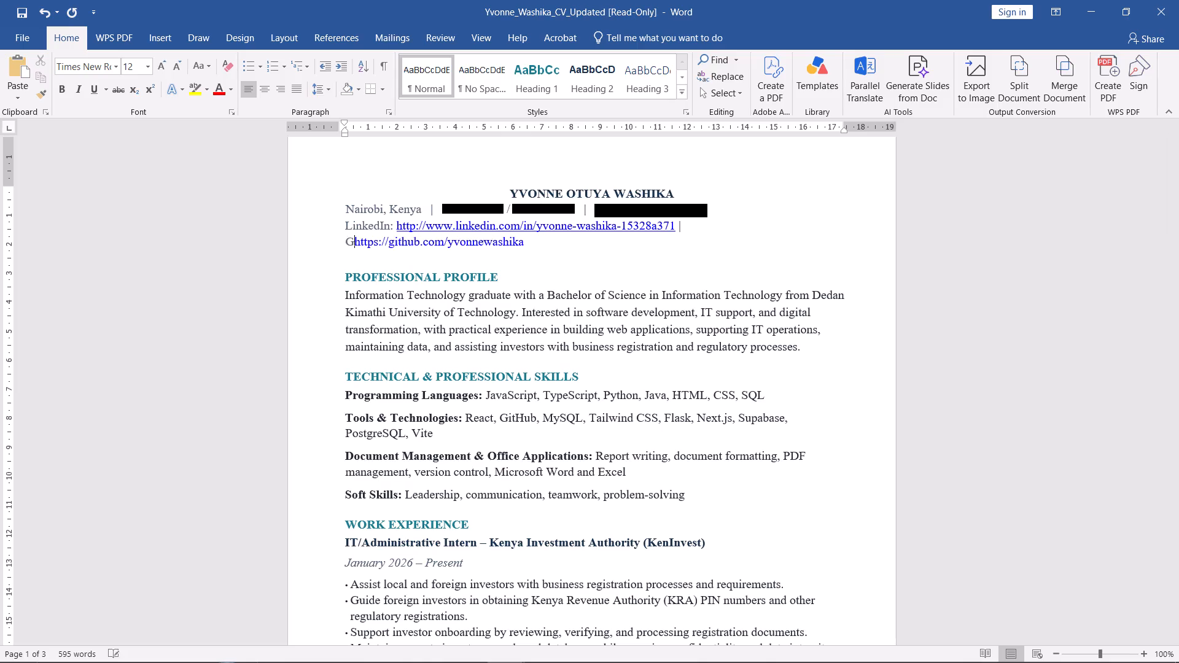
type("ithu")
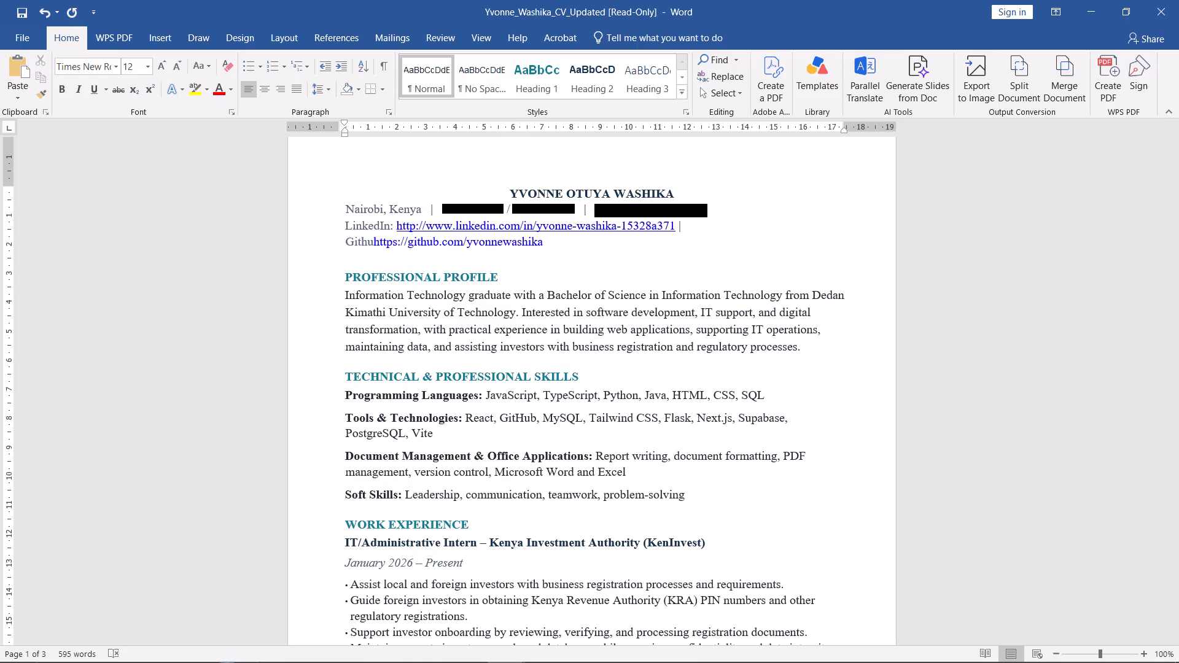
key("b")
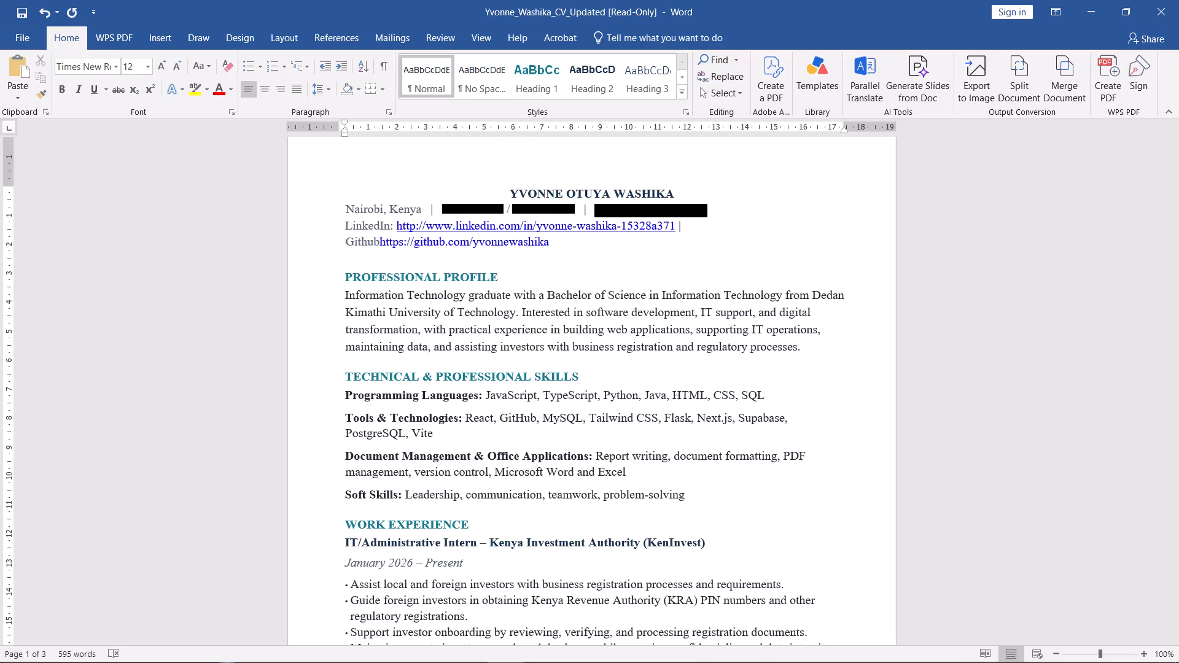
type(":")
key("space")
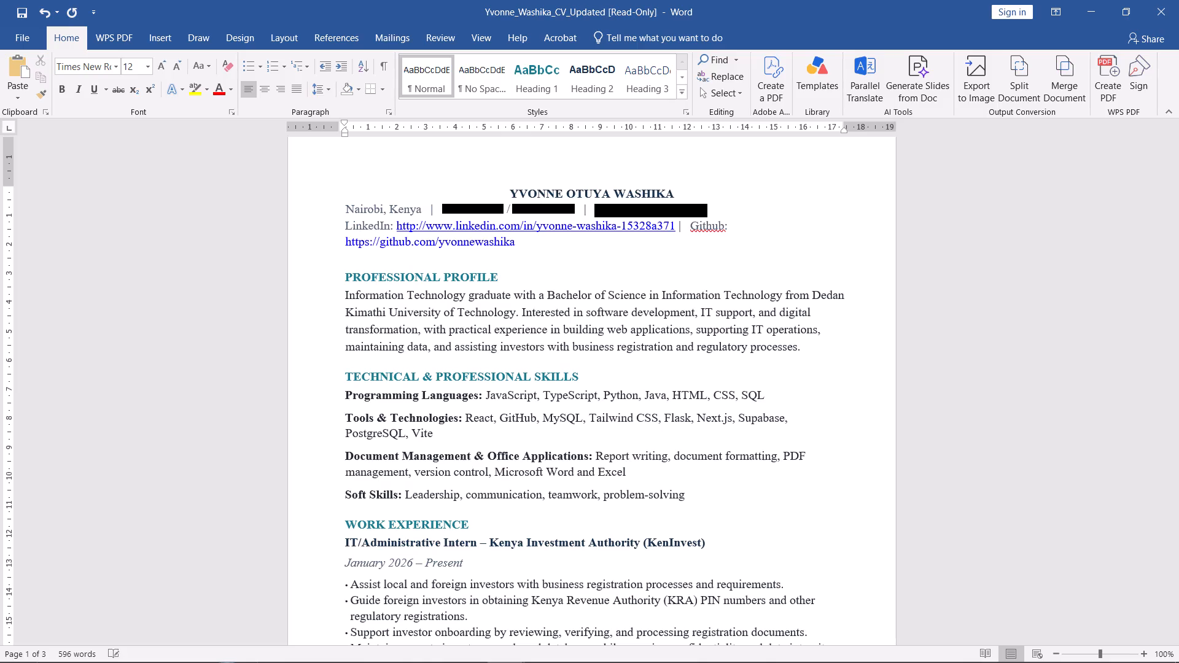
key("Return")
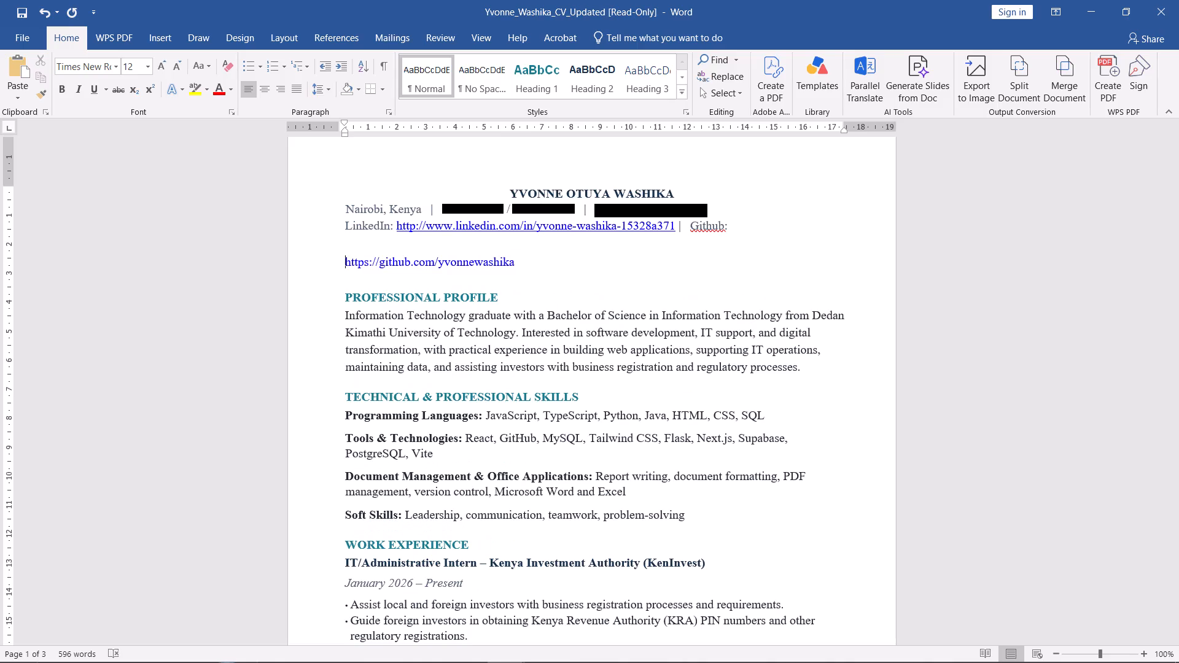
key("BackSpace")
key("BackSpace")
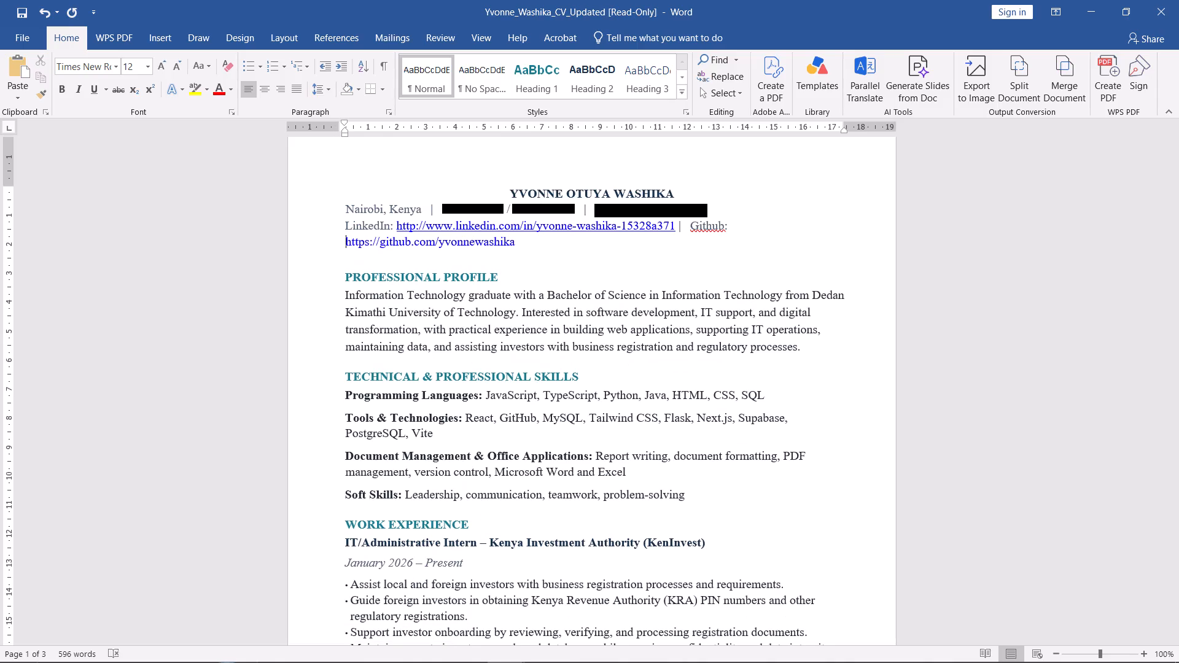
key("BackSpace")
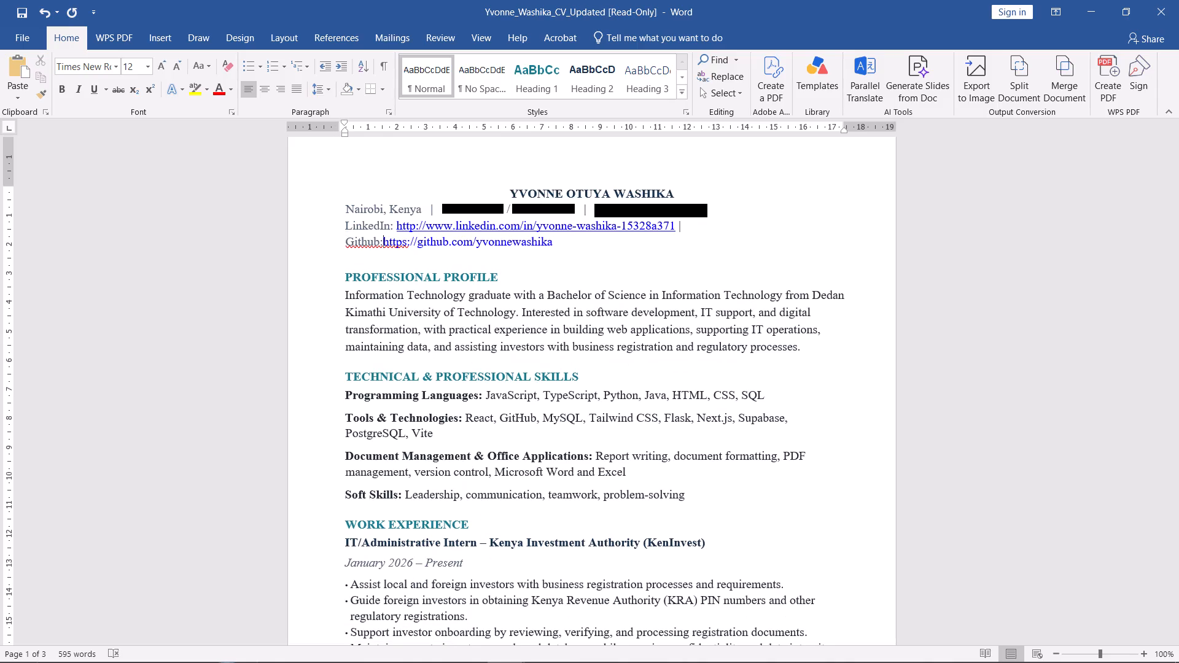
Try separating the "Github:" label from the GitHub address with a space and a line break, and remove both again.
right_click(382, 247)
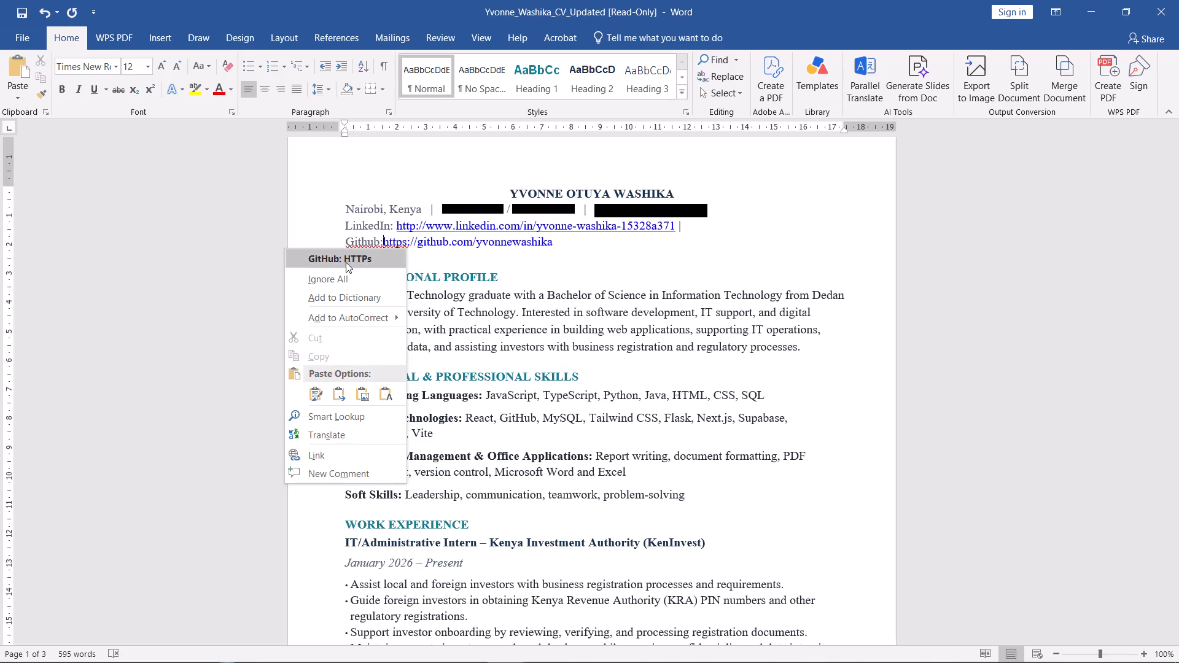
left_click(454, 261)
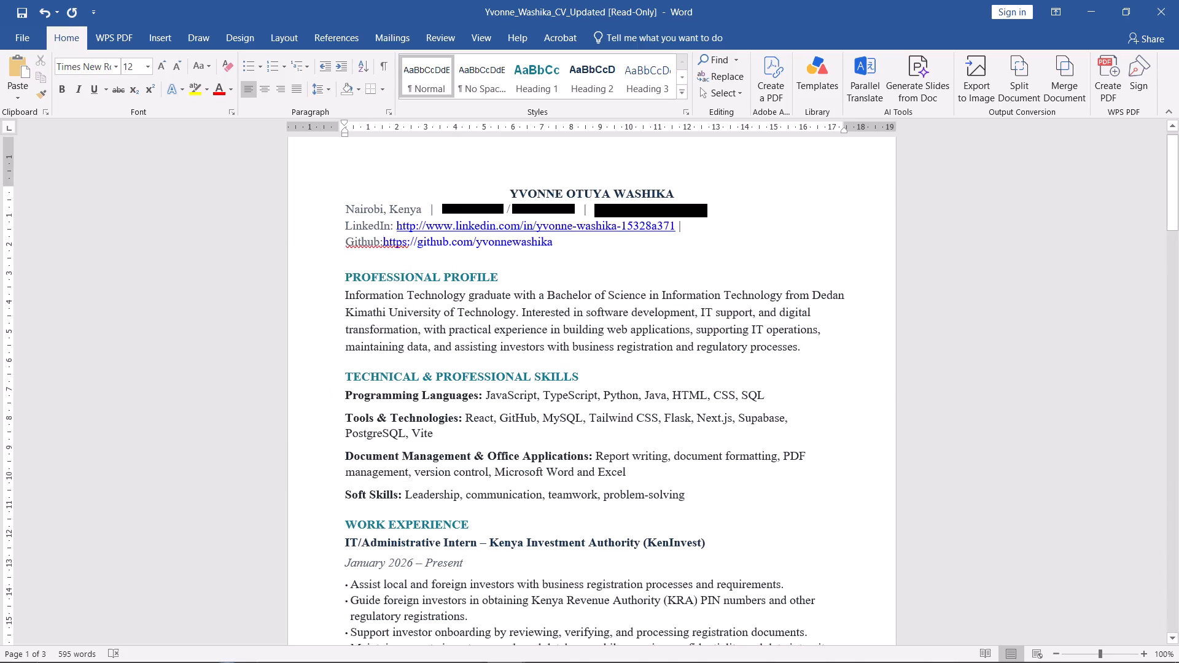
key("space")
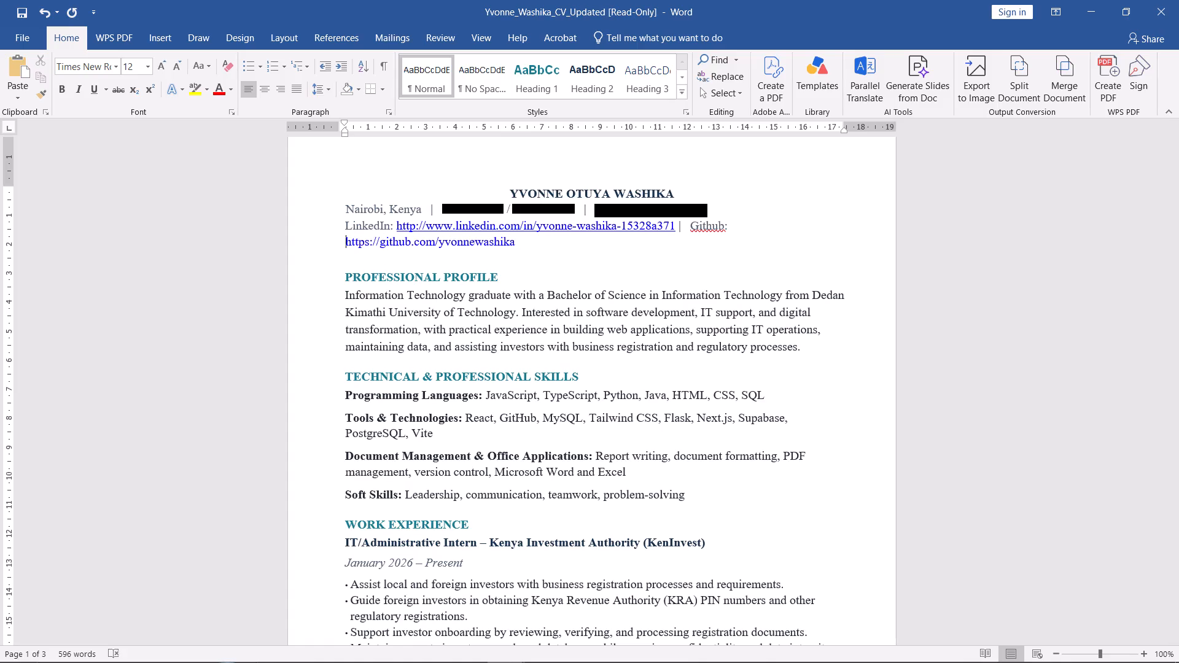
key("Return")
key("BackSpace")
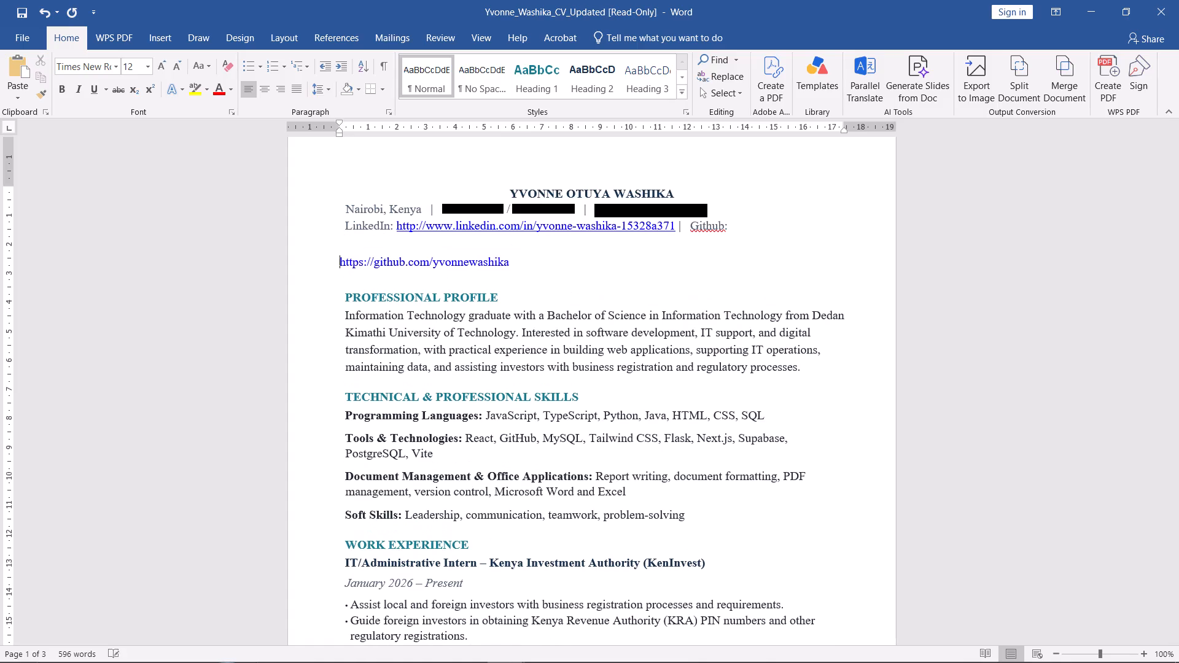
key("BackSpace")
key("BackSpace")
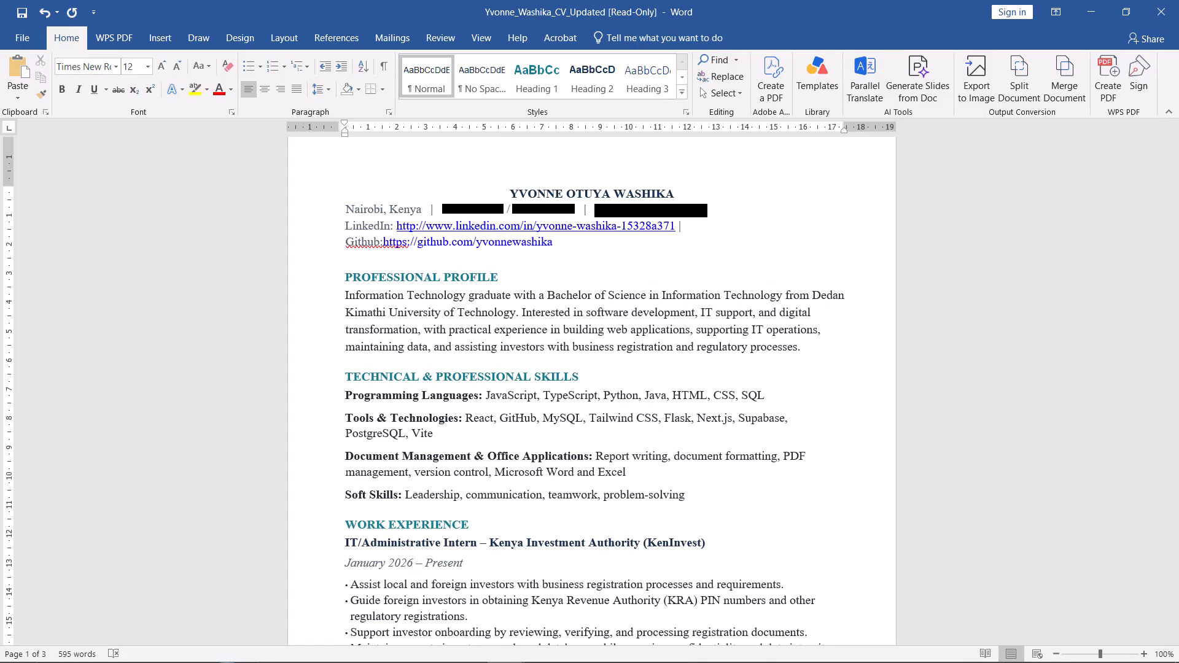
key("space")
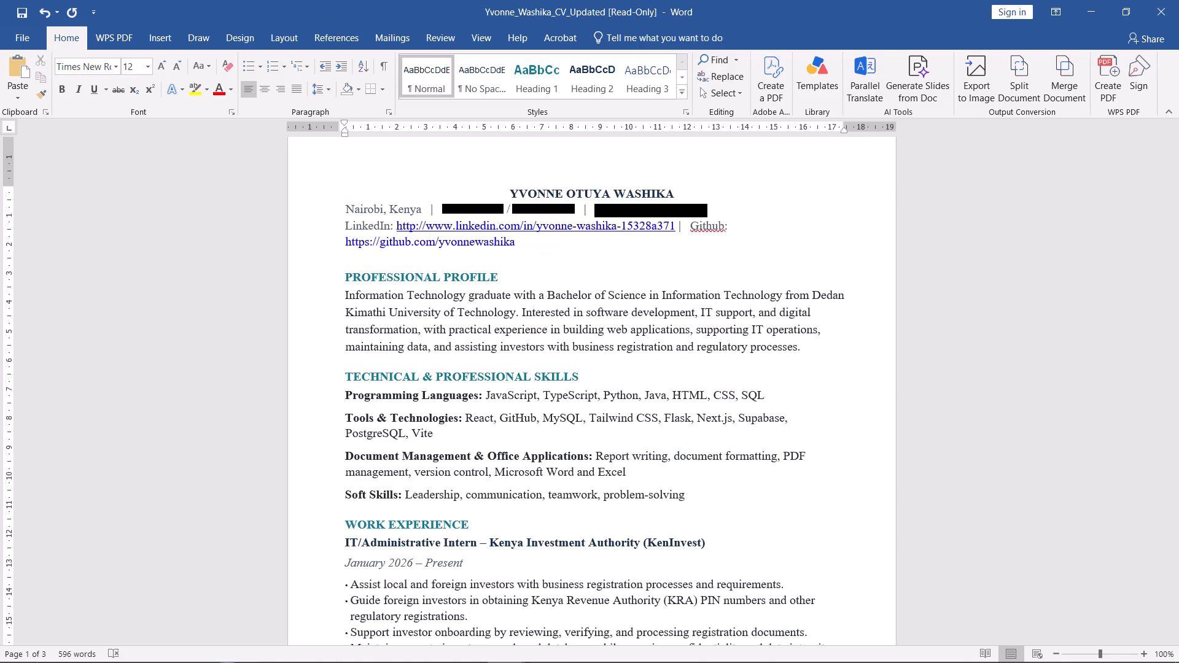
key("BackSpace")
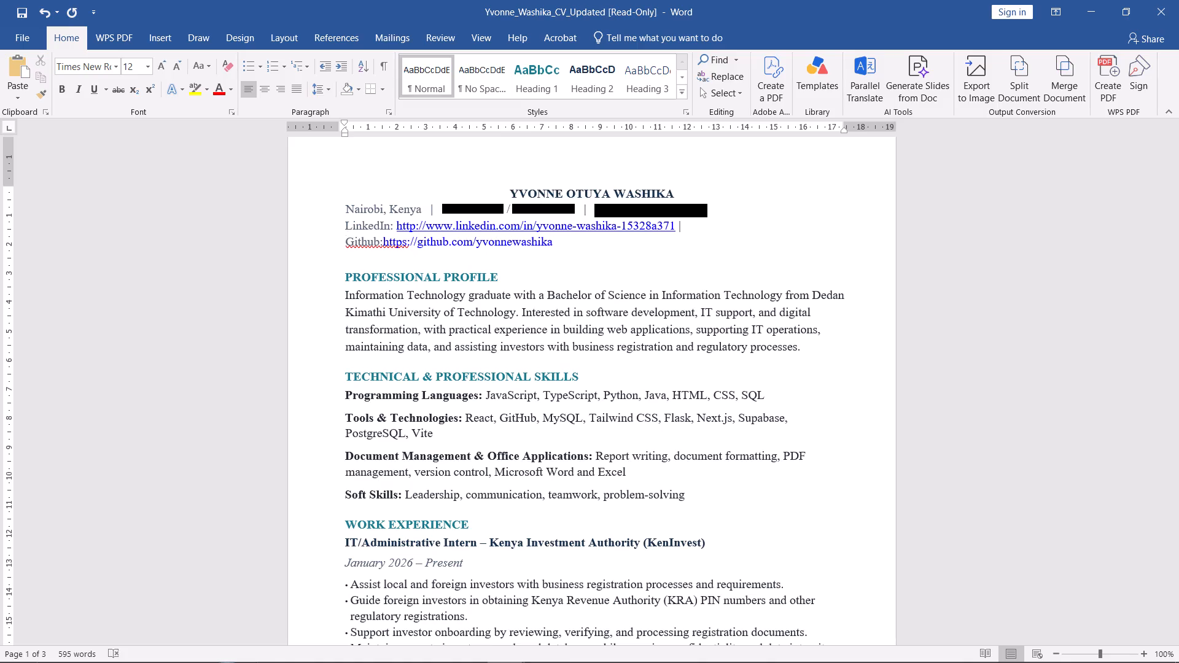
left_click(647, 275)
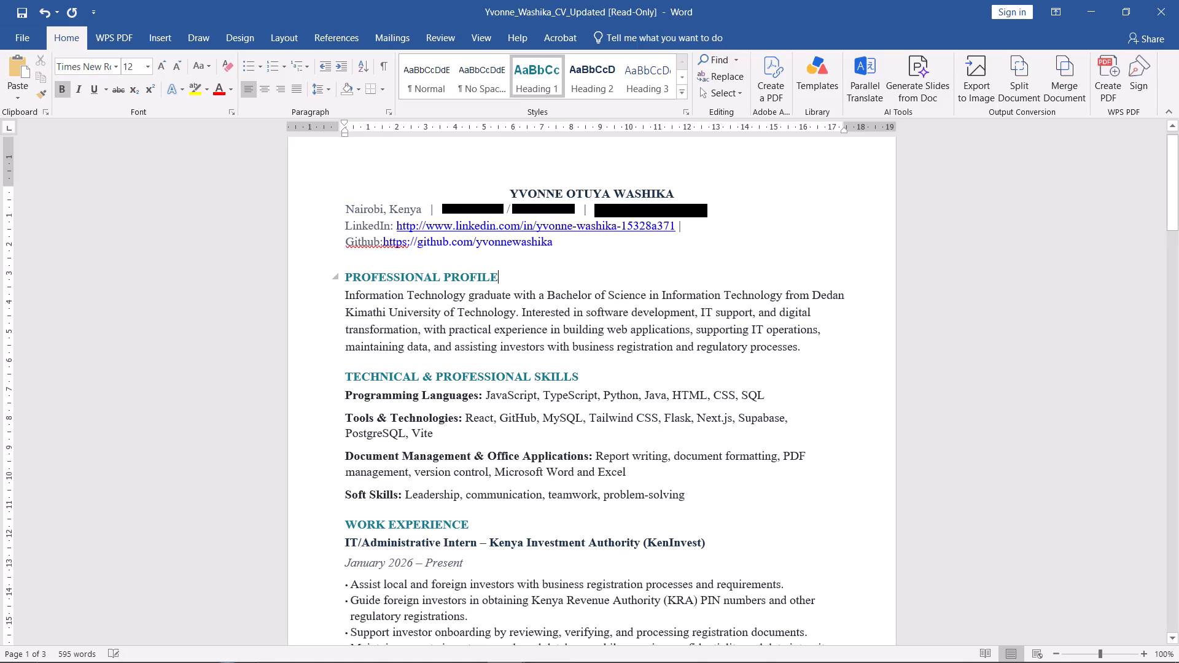
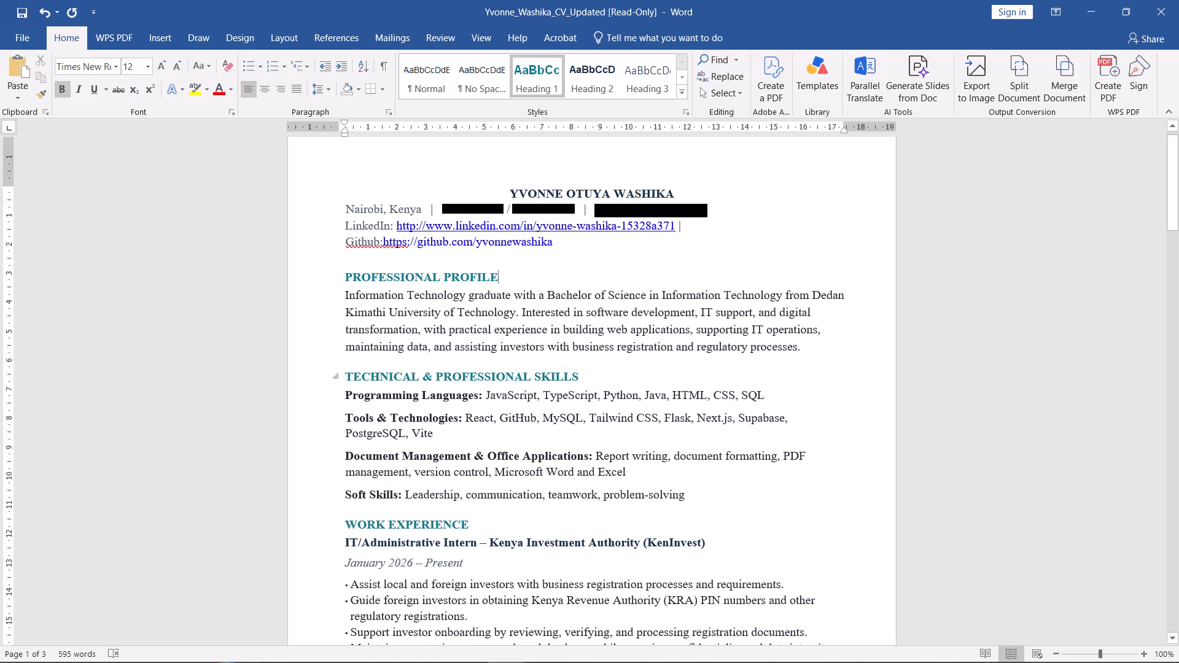
Review the updated CV from the professional profile through work experience to the Projects section.
scroll(601, 380, "down", 2)
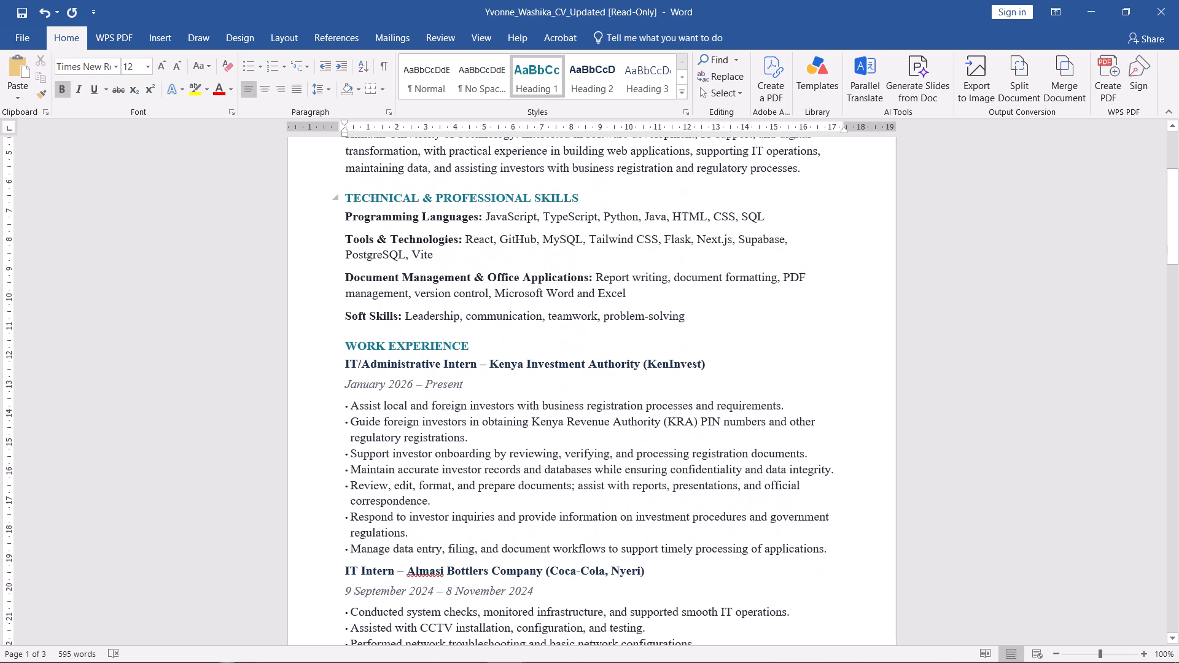
scroll(712, 423, "down", 5)
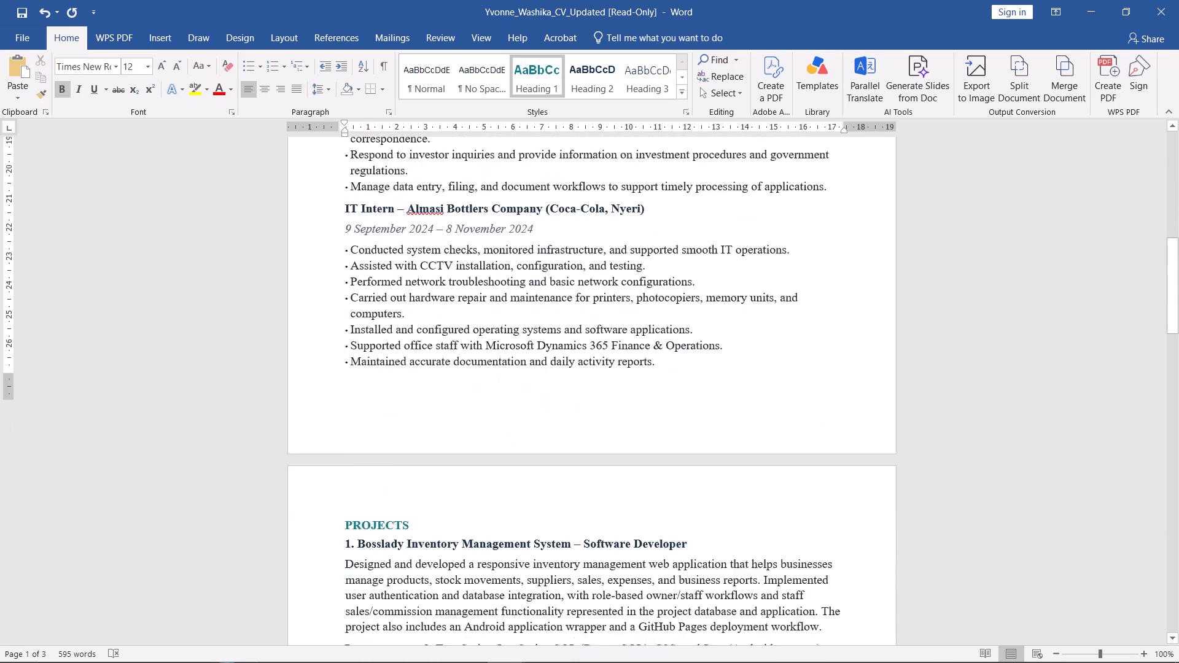
scroll(712, 423, "down", 4)
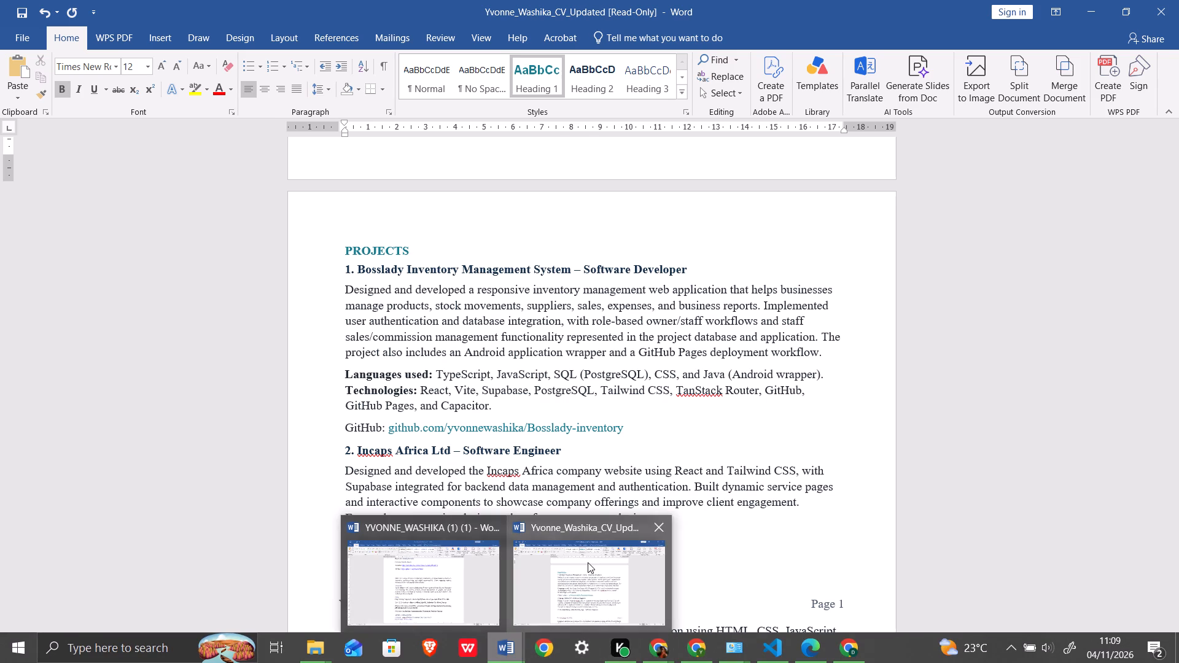
left_click(588, 562)
Switch to the earlier CV and delete the whole "Hello!" introduction paragraph above the About Me heading.
left_click(458, 612)
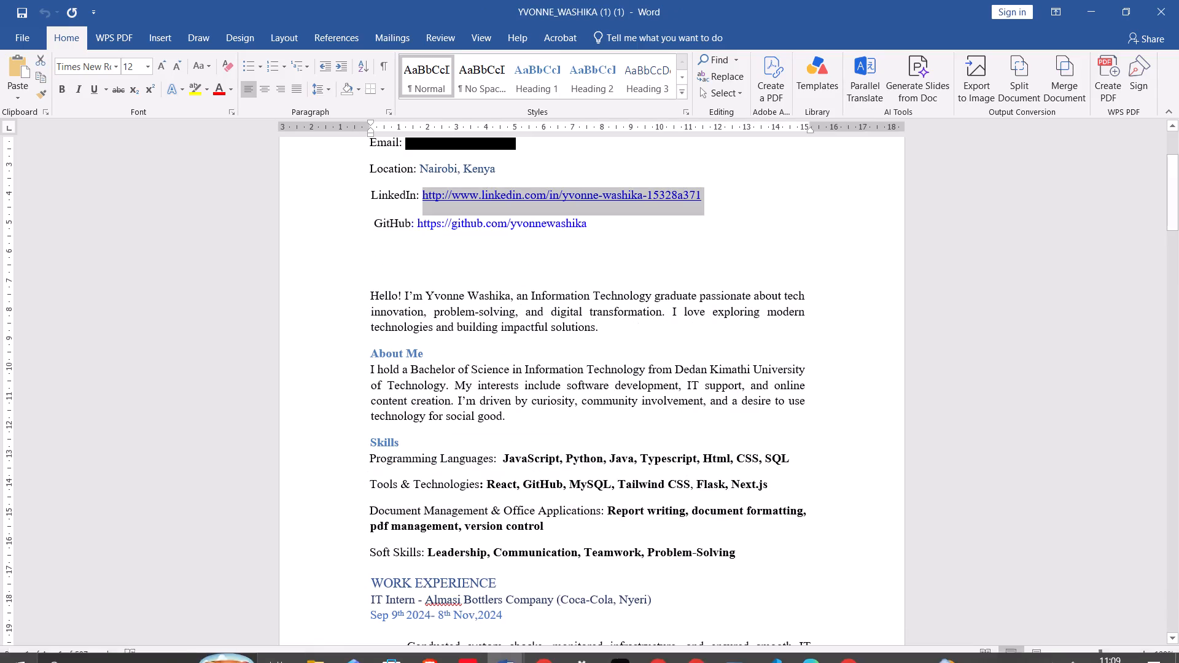
scroll(499, 277, "up", 1)
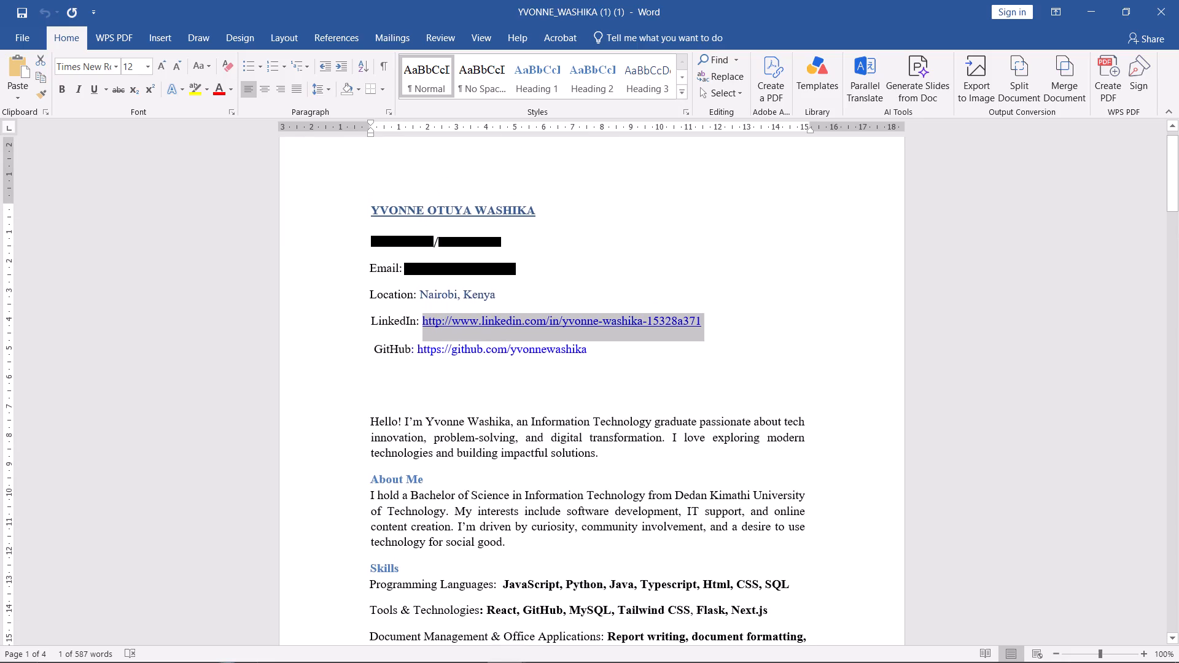
scroll(499, 277, "up", 1)
left_click_drag(755, 308, 667, 403)
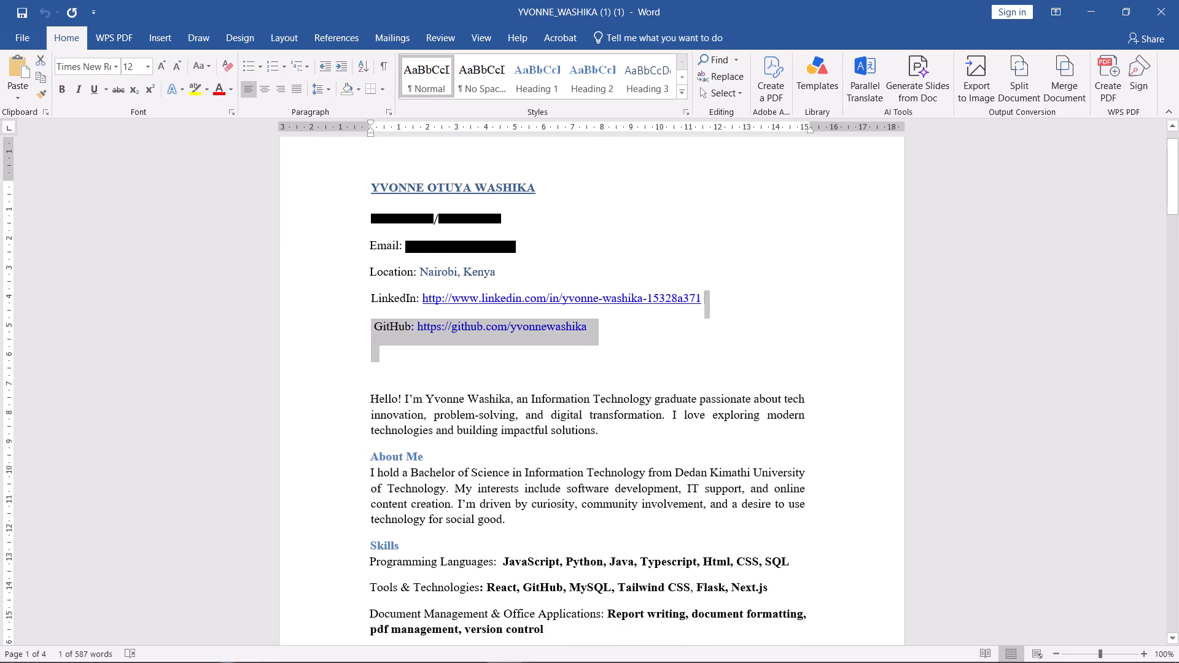
left_click_drag(667, 403, 790, 312)
left_click(790, 312)
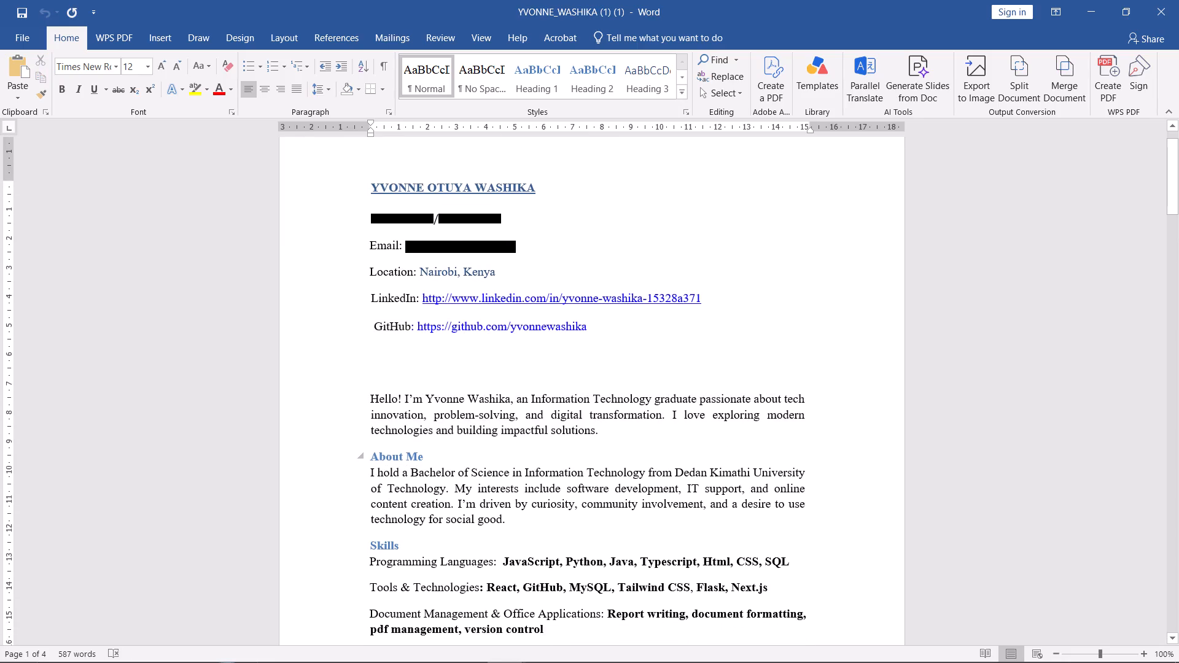
left_click(601, 438)
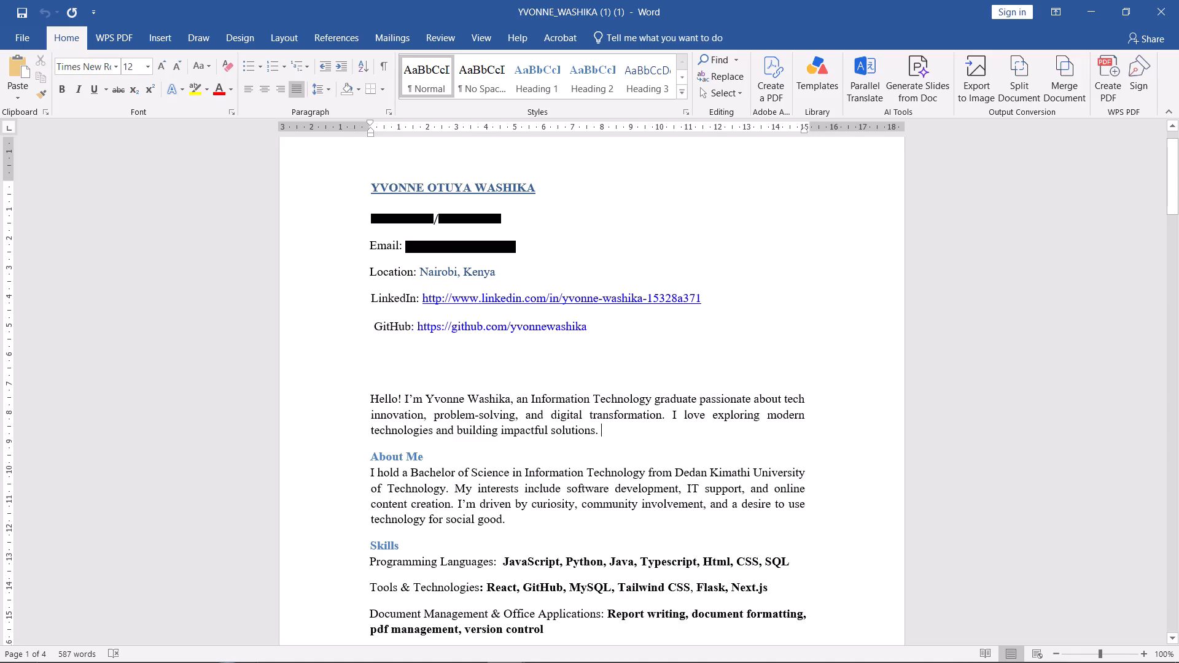
key("BackSpace")
key("BackSpace")
key("BackSpace")
key("BackSpace")
key("BackSpace")
key("BackSpace")
key("BackSpace")
key("BackSpace")
key("BackSpace")
key("BackSpace")
key("BackSpace")
key("BackSpace")
key("BackSpace")
key("BackSpace")
key("BackSpace")
key("BackSpace")
key("BackSpace")
key("BackSpace")
key("BackSpace")
key("BackSpace")
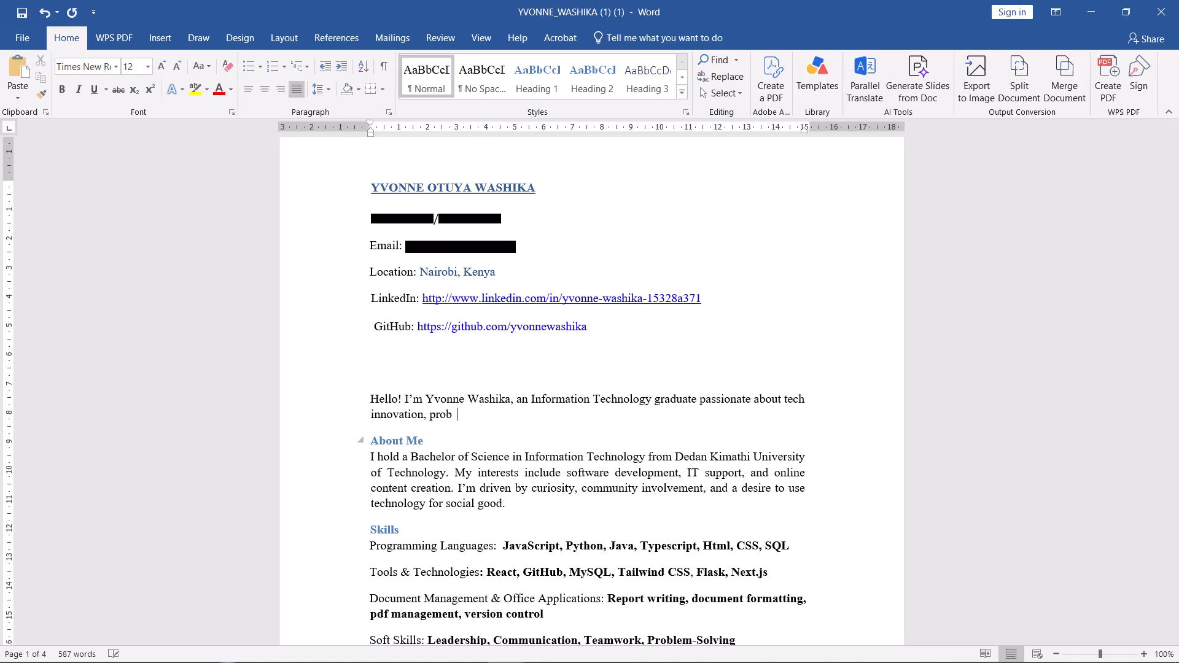
key("BackSpace")
key("BackSpace")
key("BackSpace")
key("BackSpace")
key("BackSpace")
key("BackSpace")
key("BackSpace")
key("BackSpace")
key("BackSpace")
key("BackSpace")
key("BackSpace")
key("BackSpace")
key("BackSpace")
key("BackSpace")
key("BackSpace")
key("BackSpace")
key("BackSpace")
key("BackSpace")
key("BackSpace")
key("BackSpace")
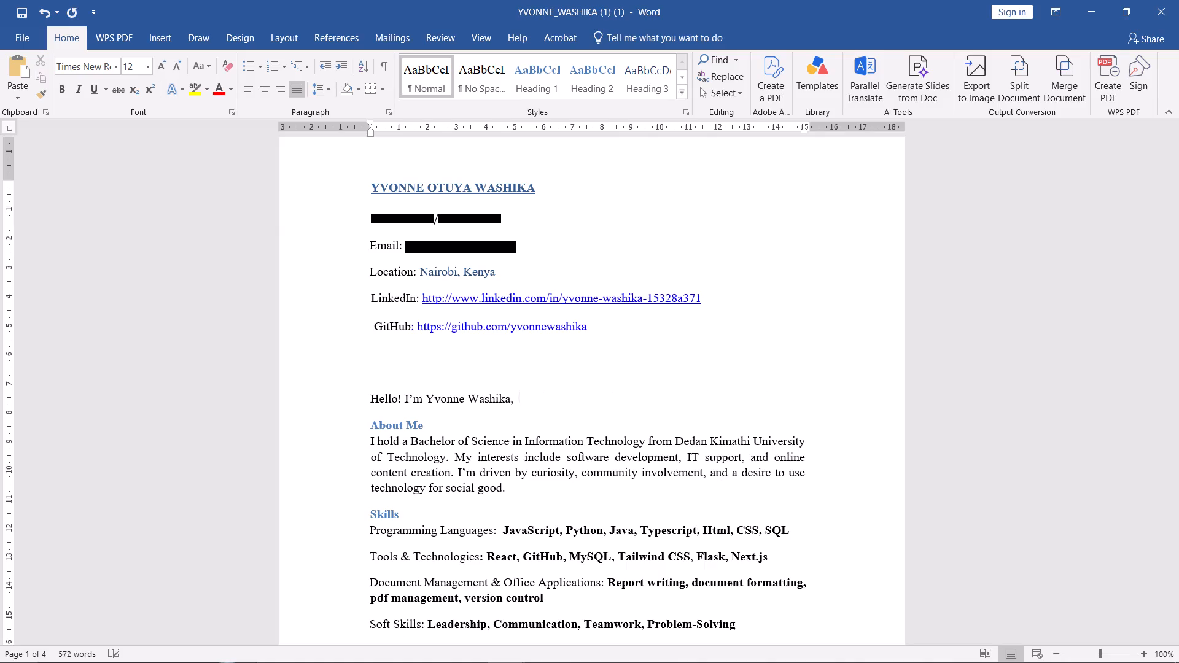
key("BackSpace")
key("BackSpace")
key("BackSpace")
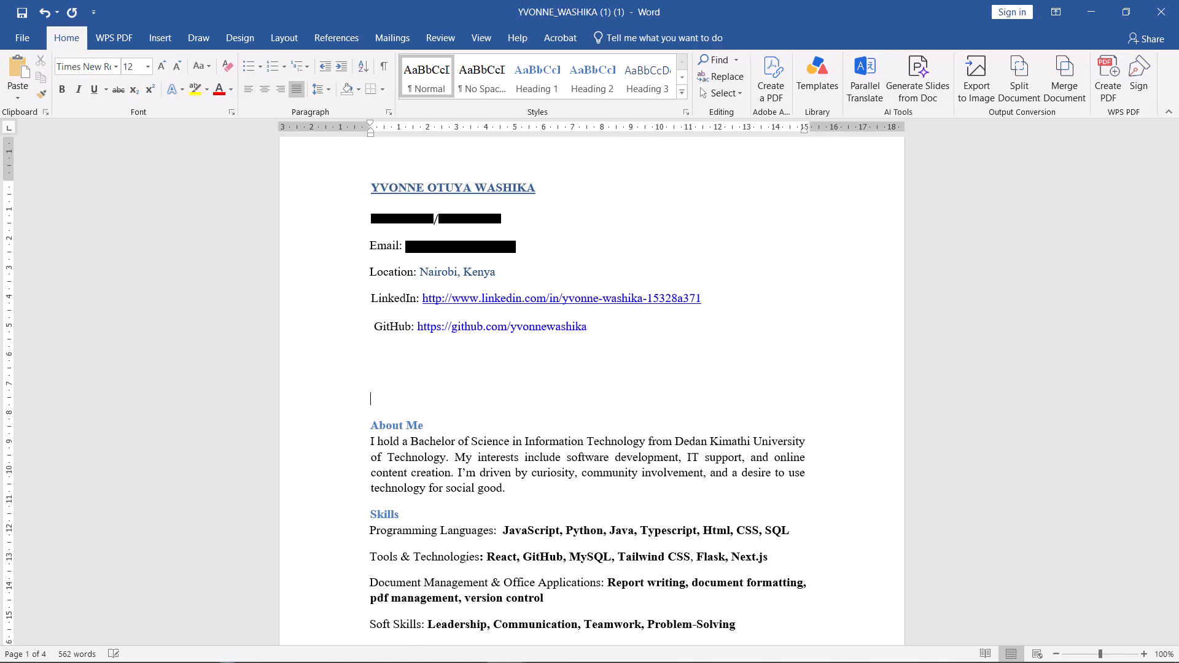
Remove surplus blank space between the GitHub line and the About Me heading in the earlier CV.
key("BackSpace")
key("BackSpace")
key("BackSpace")
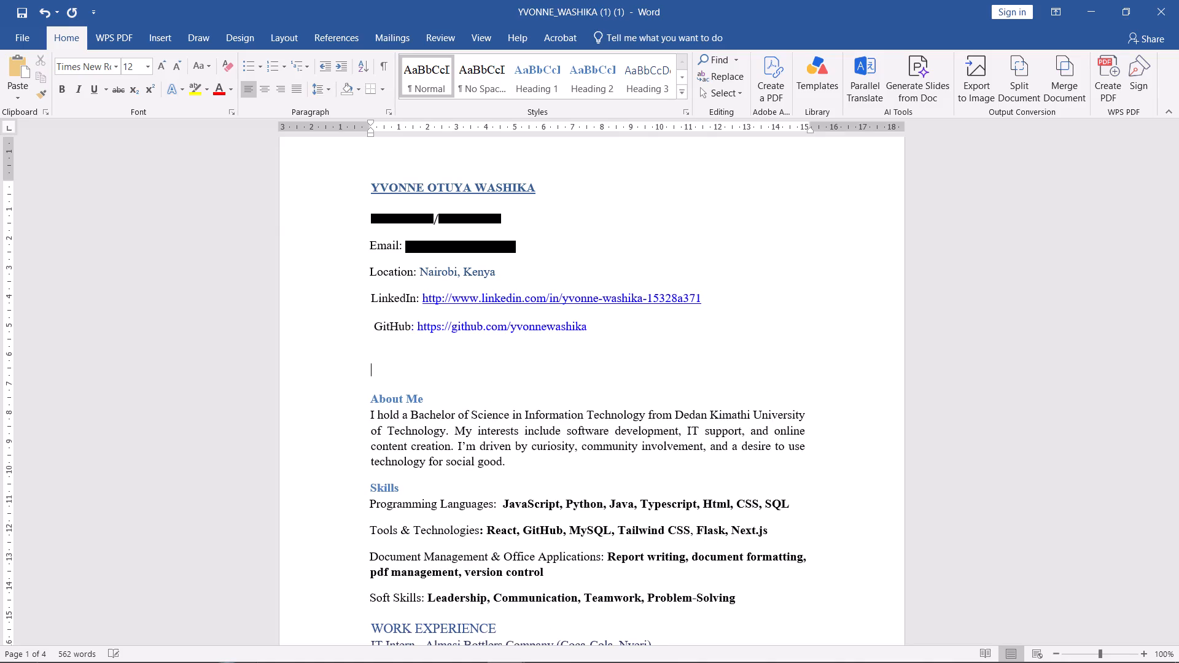
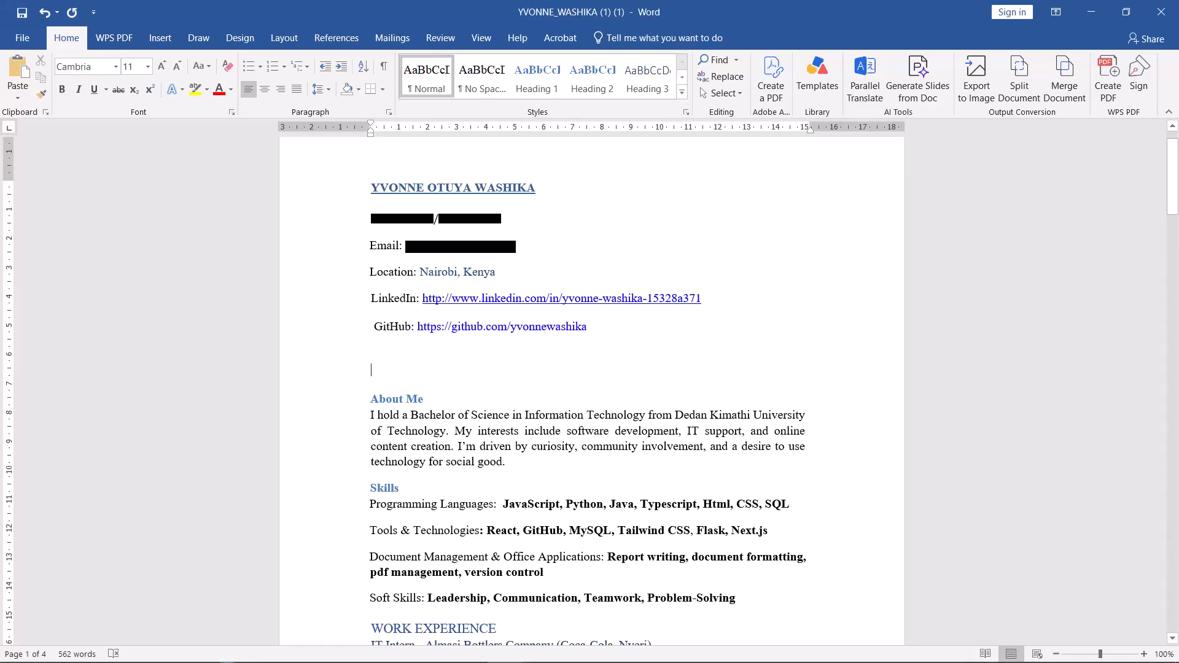
Remove the remaining blank lines above About Me so it sits directly below the GitHub line.
left_click(371, 396)
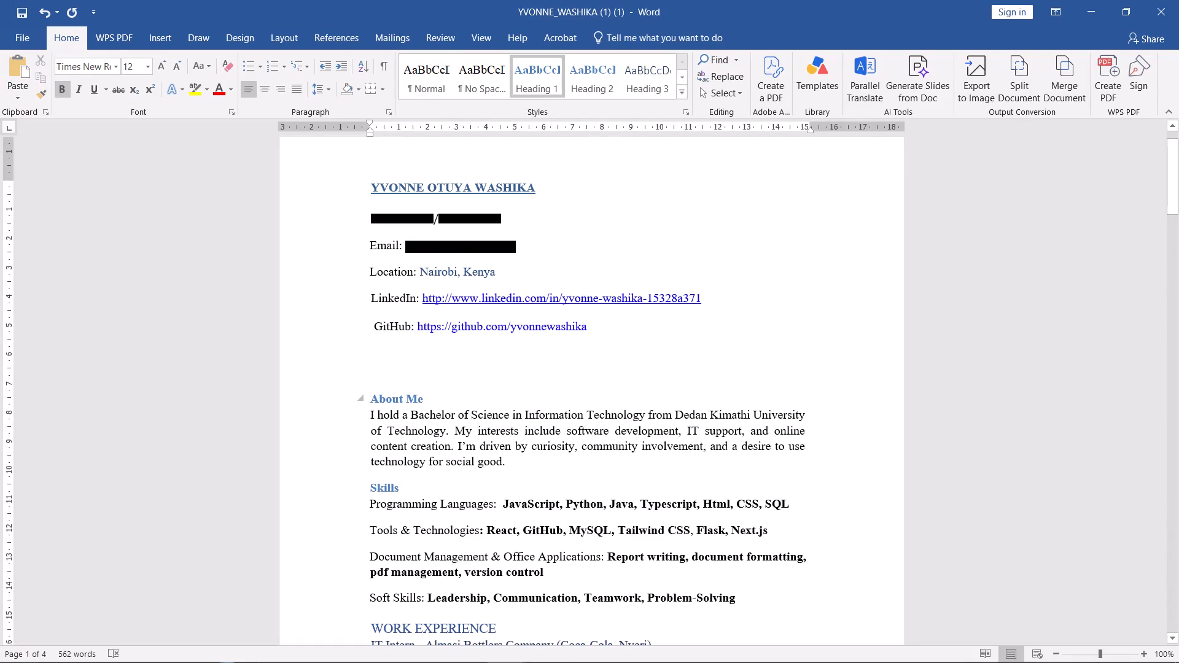
key("BackSpace")
key("BackSpace")
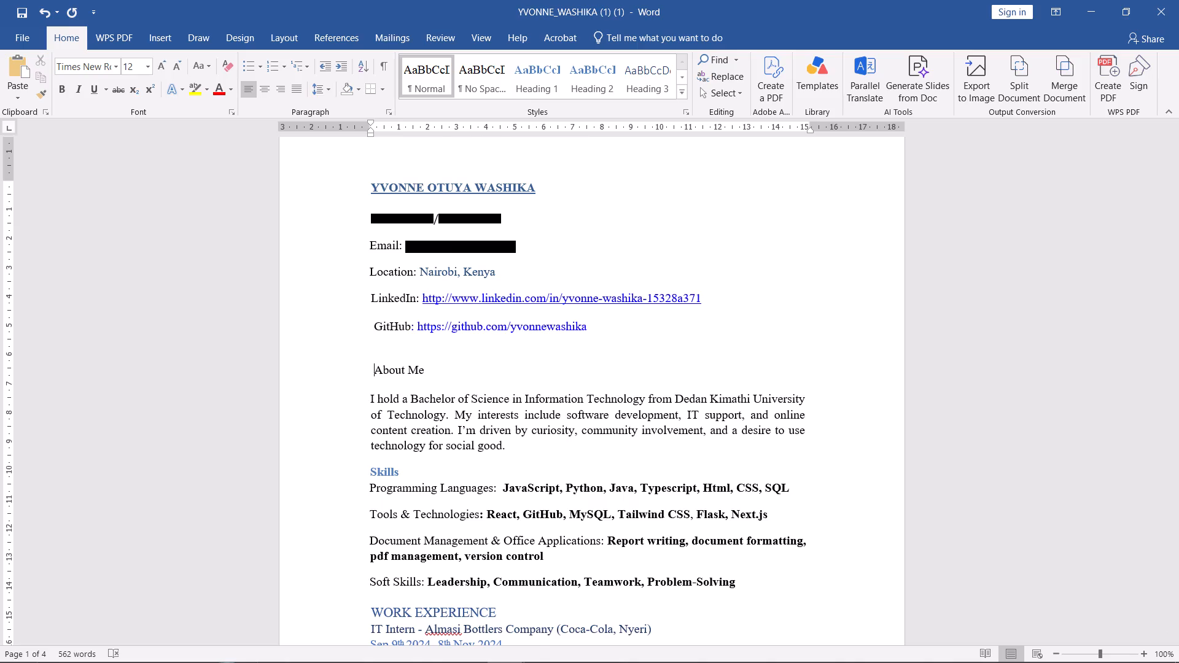
key("Return")
key("Return")
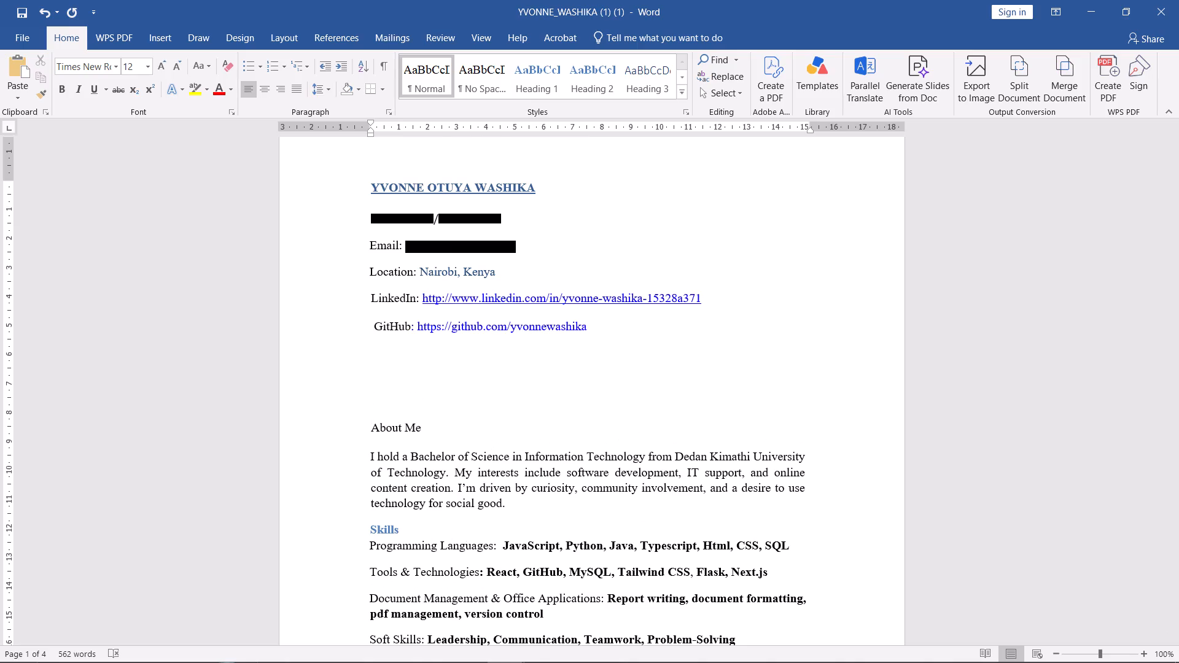
key("BackSpace")
key("BackSpace")
key("BackSpace")
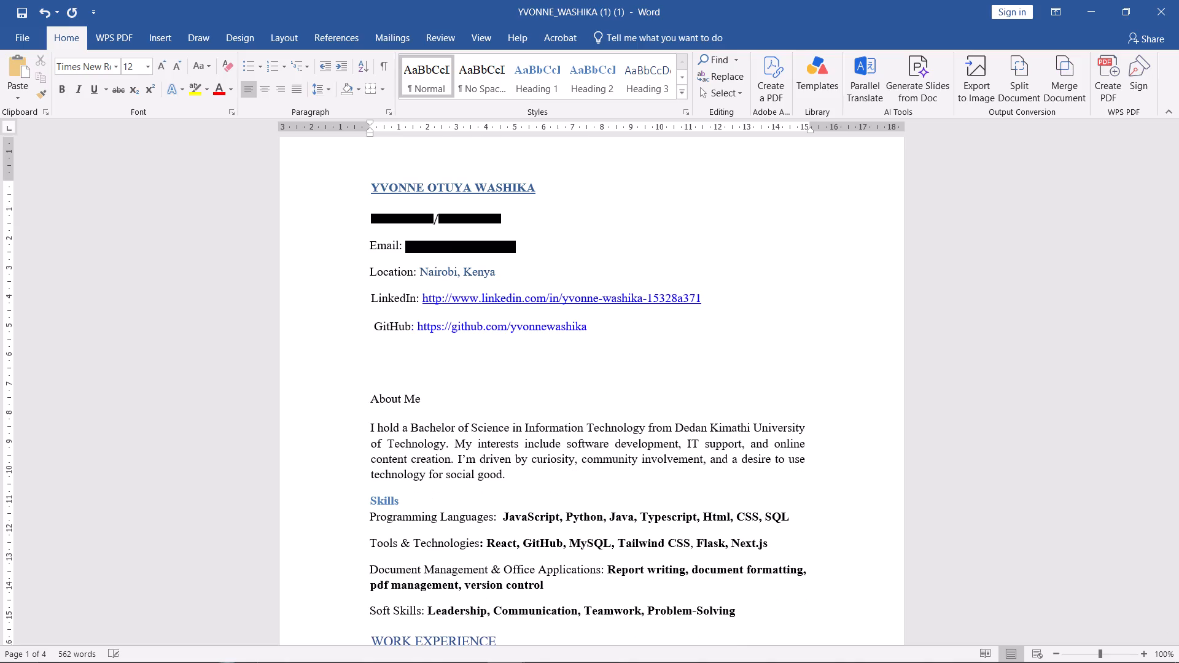
key("BackSpace")
key("BackSpace")
key("BackSpace")
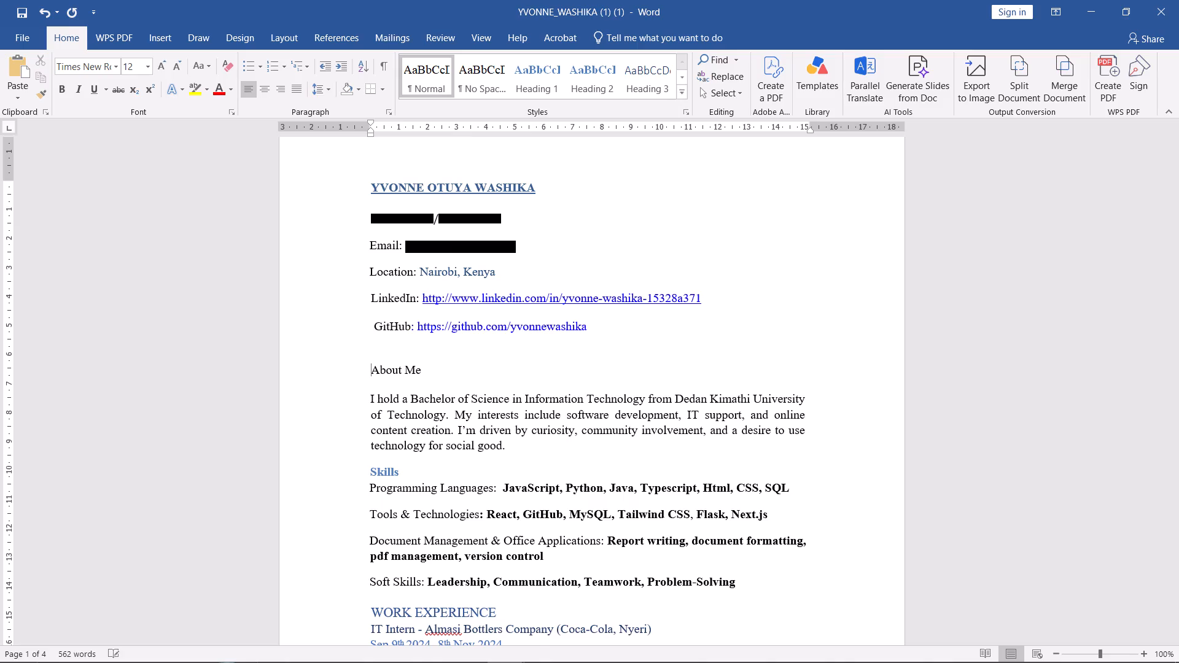
key("BackSpace")
key("BackSpace")
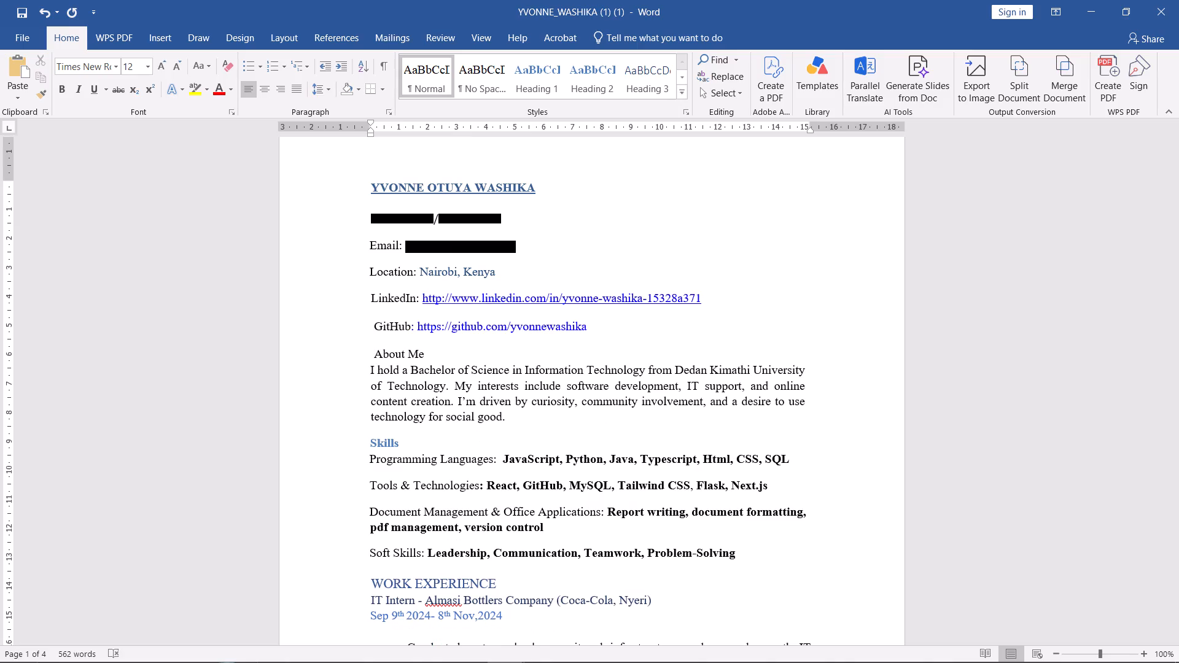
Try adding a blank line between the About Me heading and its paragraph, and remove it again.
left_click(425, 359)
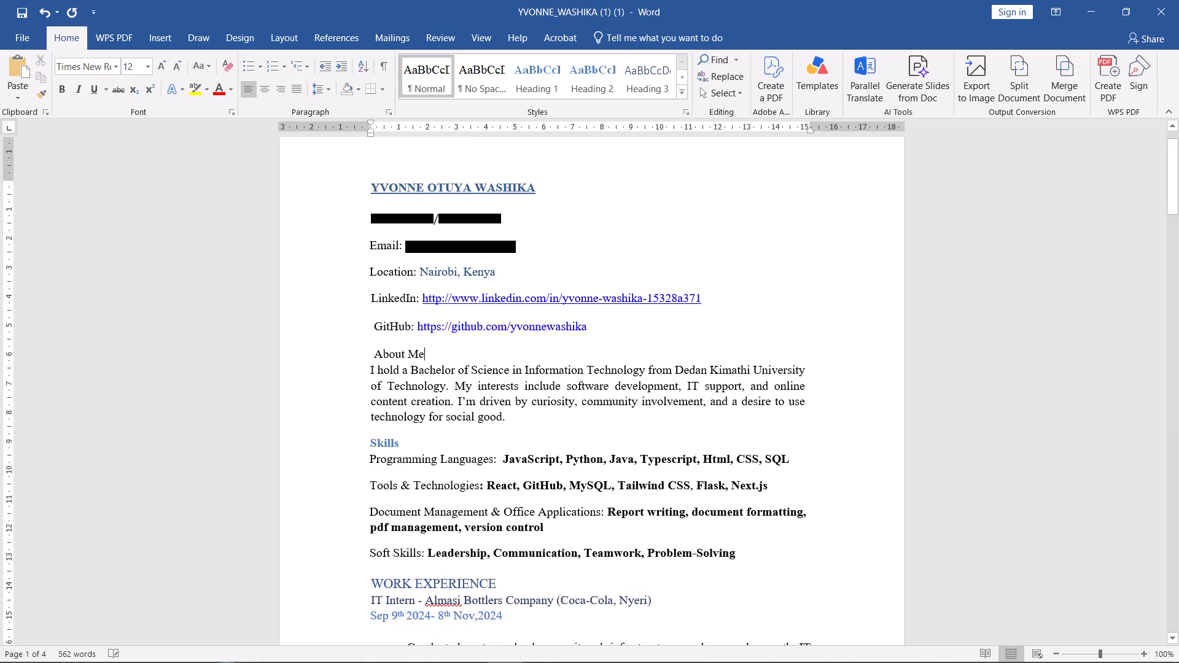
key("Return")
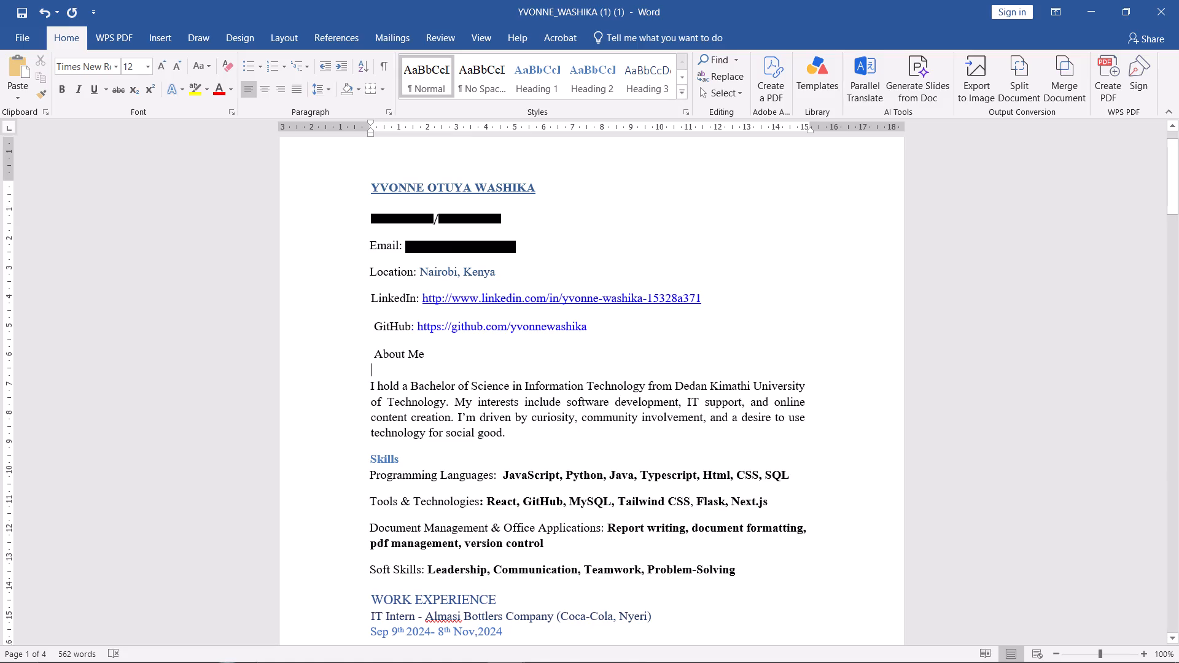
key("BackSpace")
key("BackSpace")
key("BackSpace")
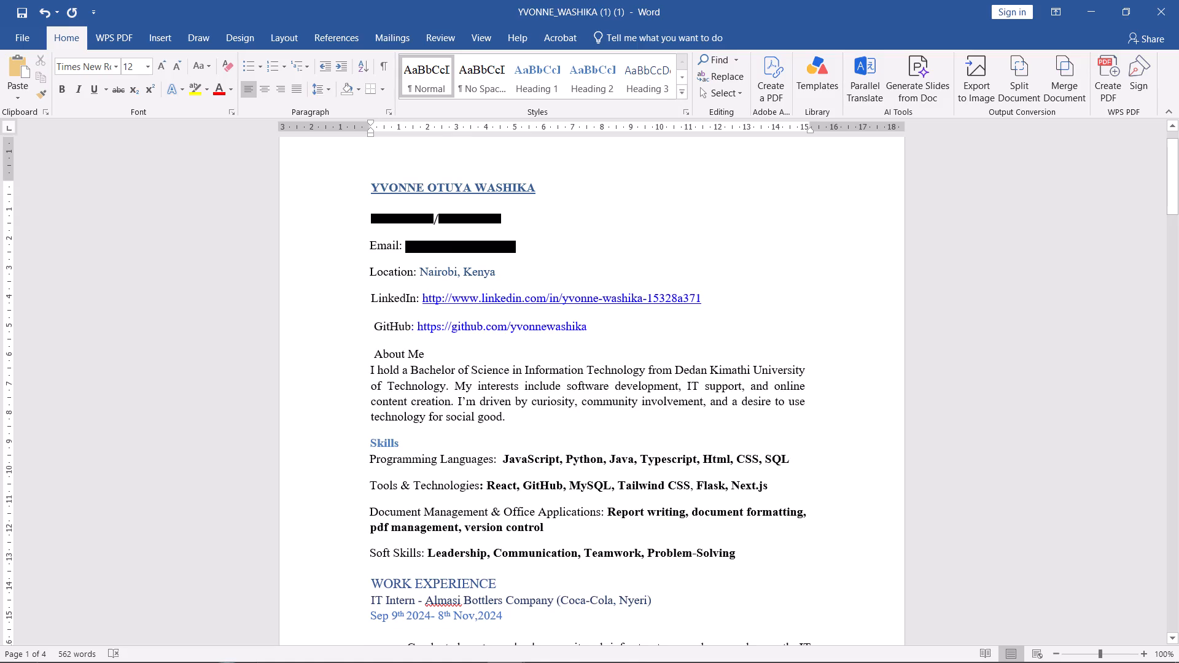
Check the Skills heading's style and apply the same Heading 1 style to the About Me line.
left_click(430, 347)
left_click_drag(406, 452, 406, 442)
left_click(406, 442)
left_click_drag(406, 442, 364, 442)
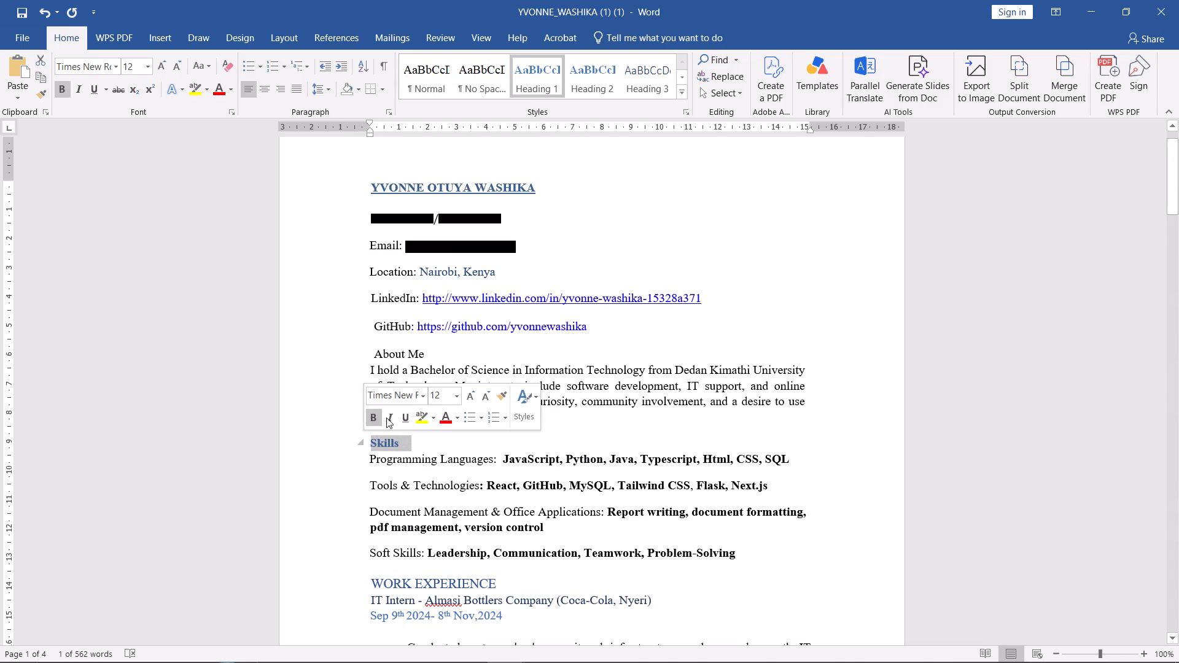
left_click(432, 354)
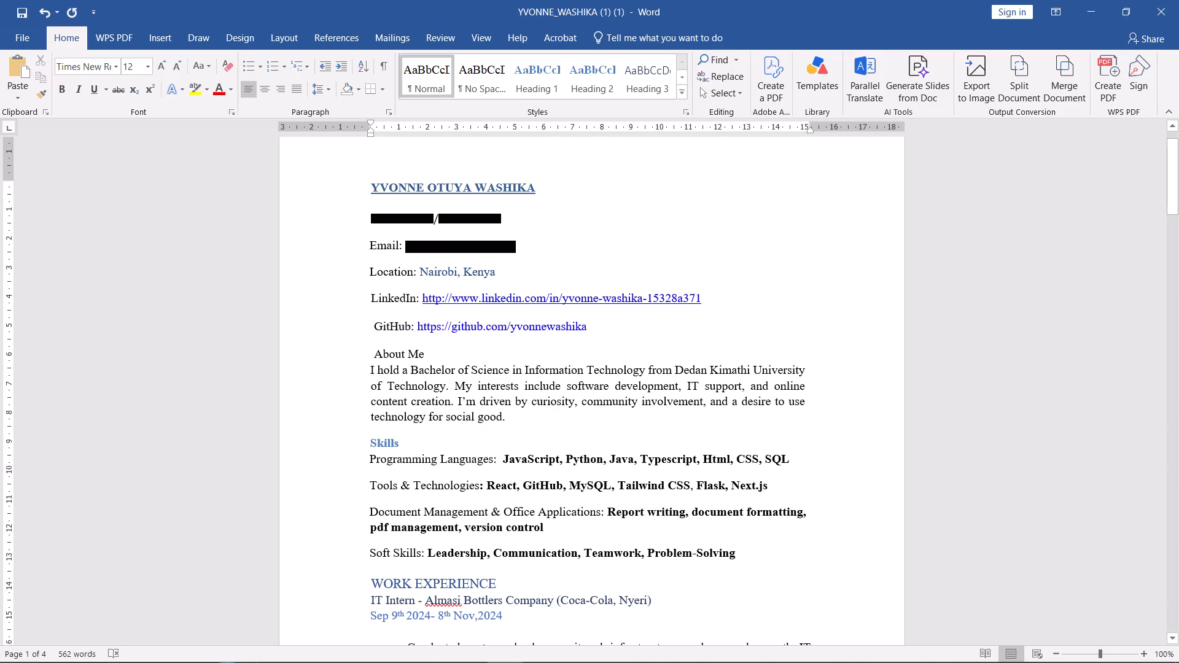
left_click_drag(432, 354, 375, 355)
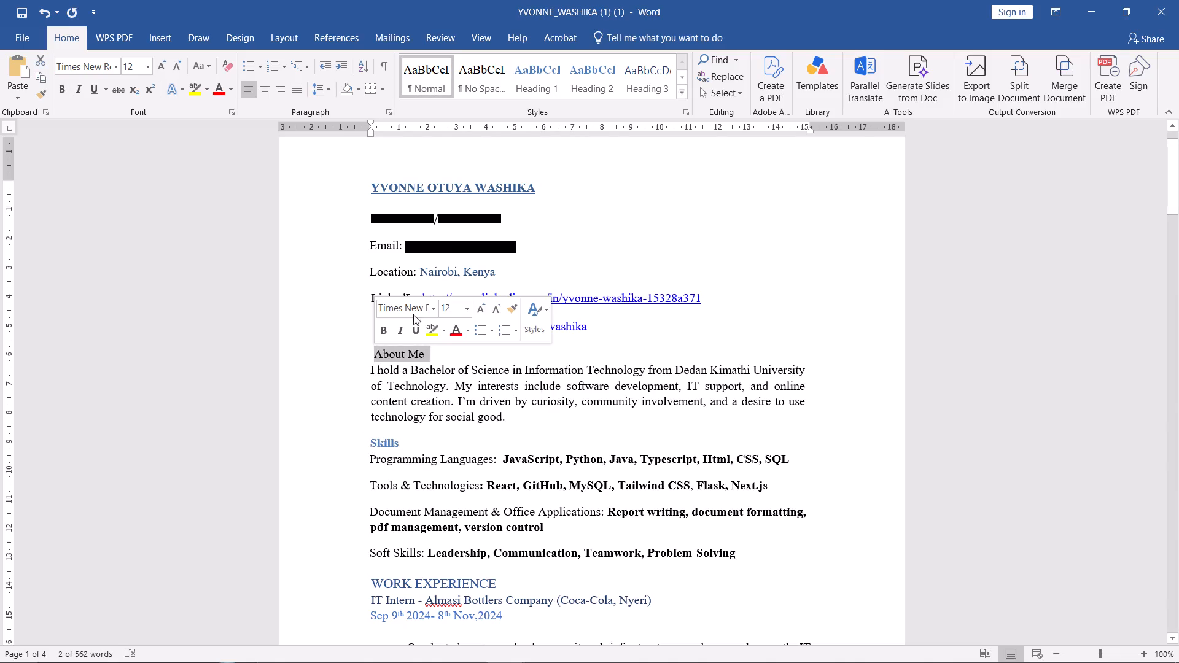
left_click(539, 86)
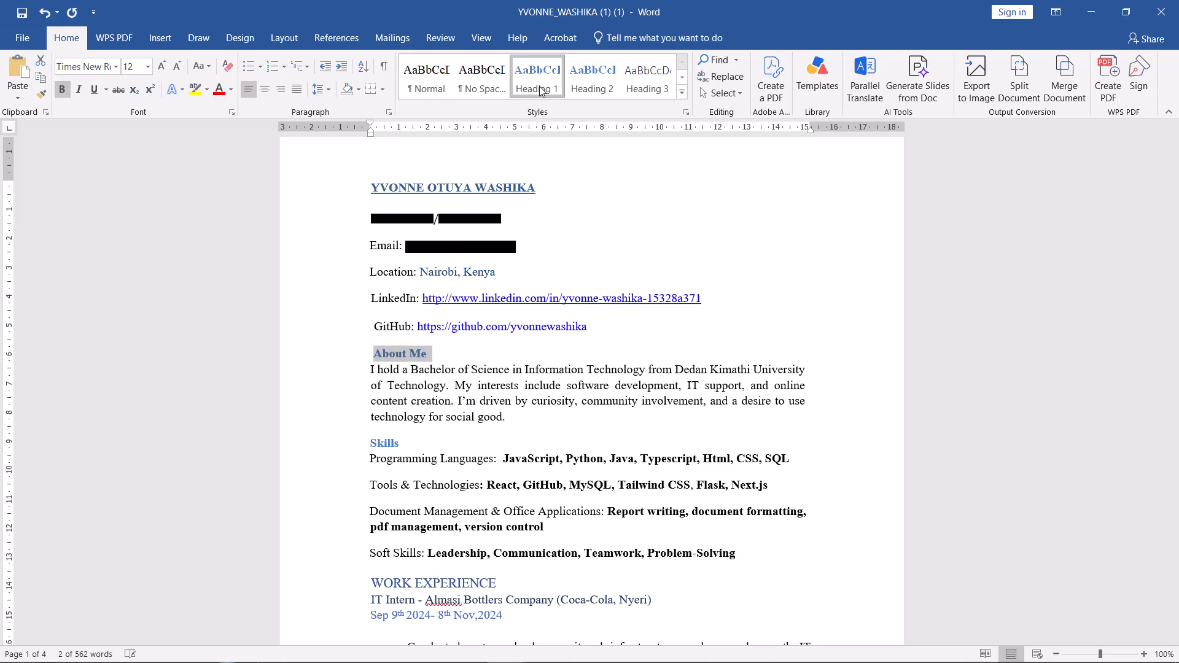
left_click(768, 310)
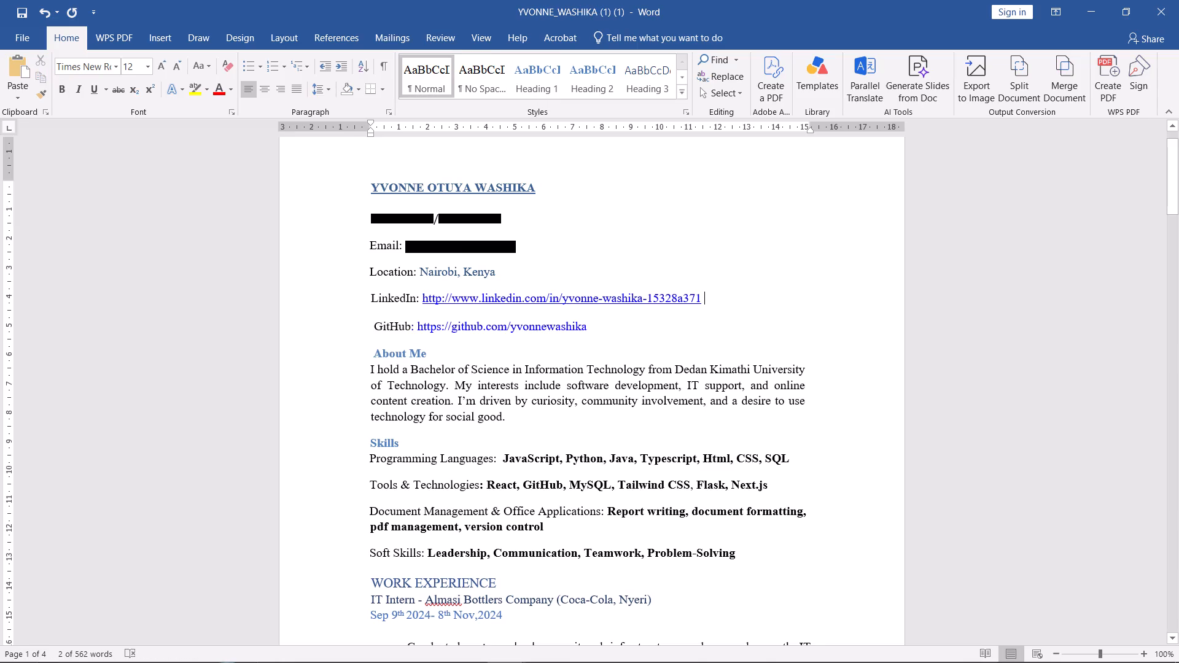
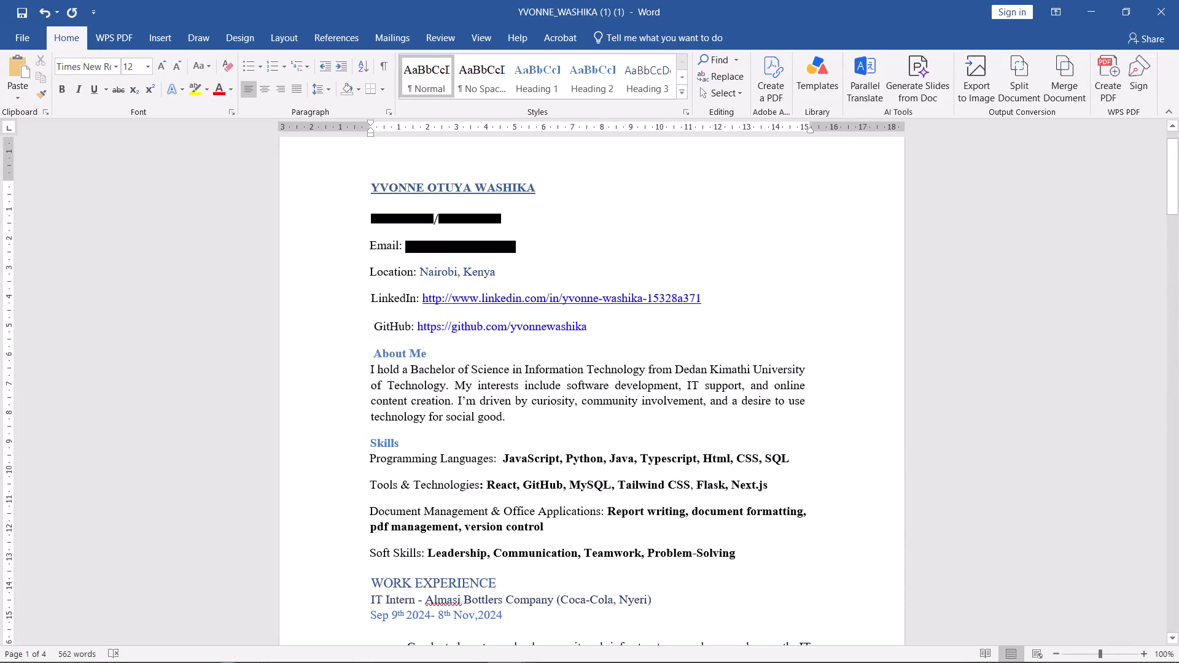
Switch to the updated CV document and review its Projects, Work Experience and Technical & Professional Skills sections, working back towards the beginning.
scroll(494, 416, "down", 1)
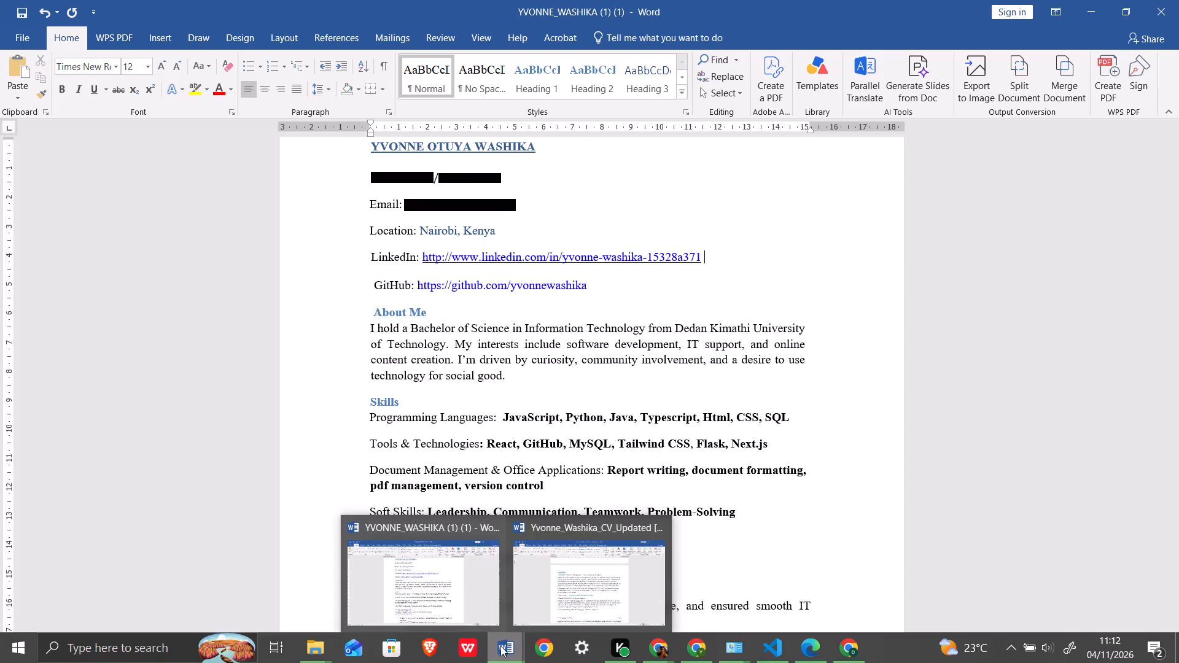
left_click(545, 588)
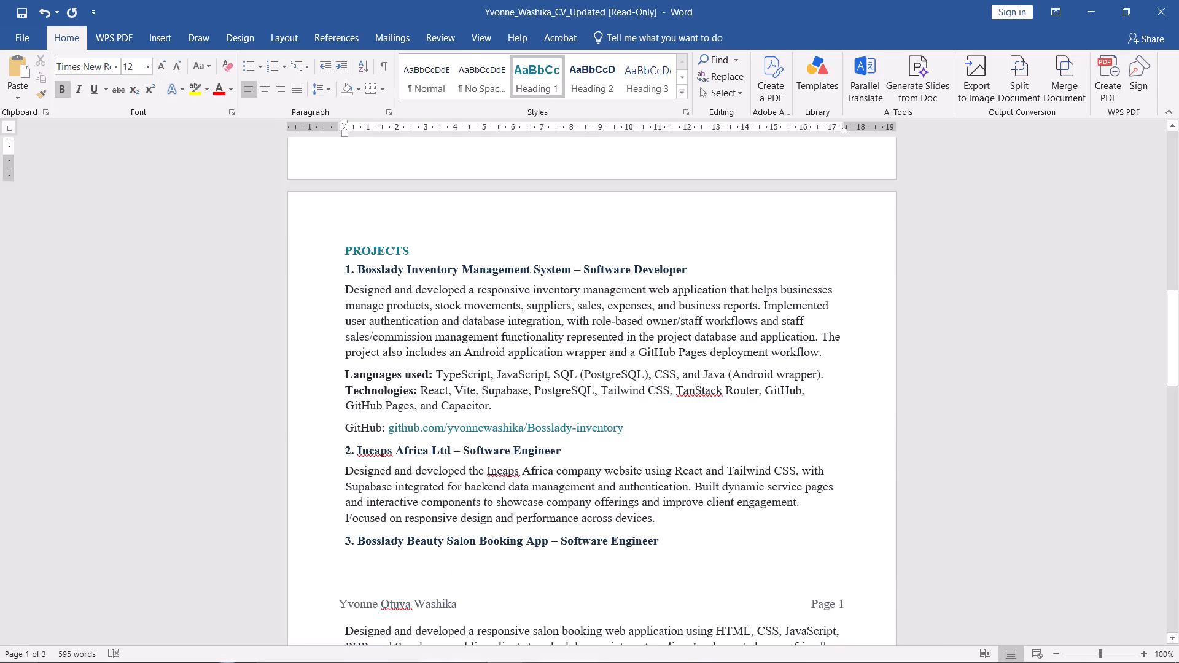
scroll(525, 230, "up", 7)
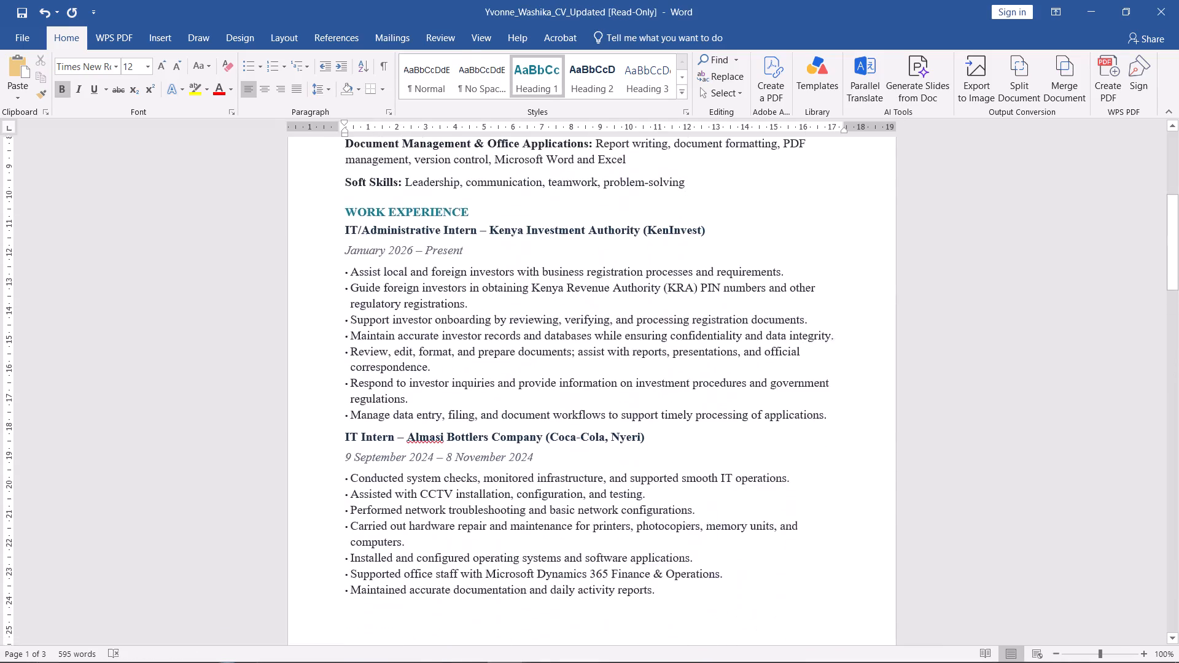
scroll(525, 230, "up", 2)
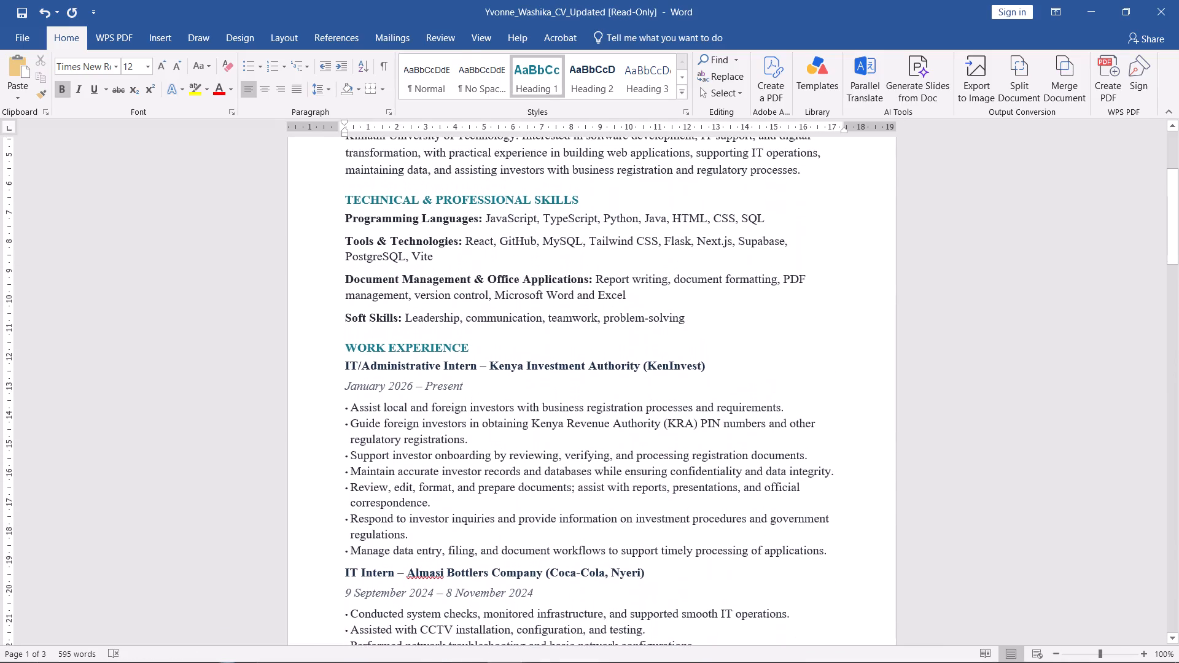
scroll(525, 230, "up", 4)
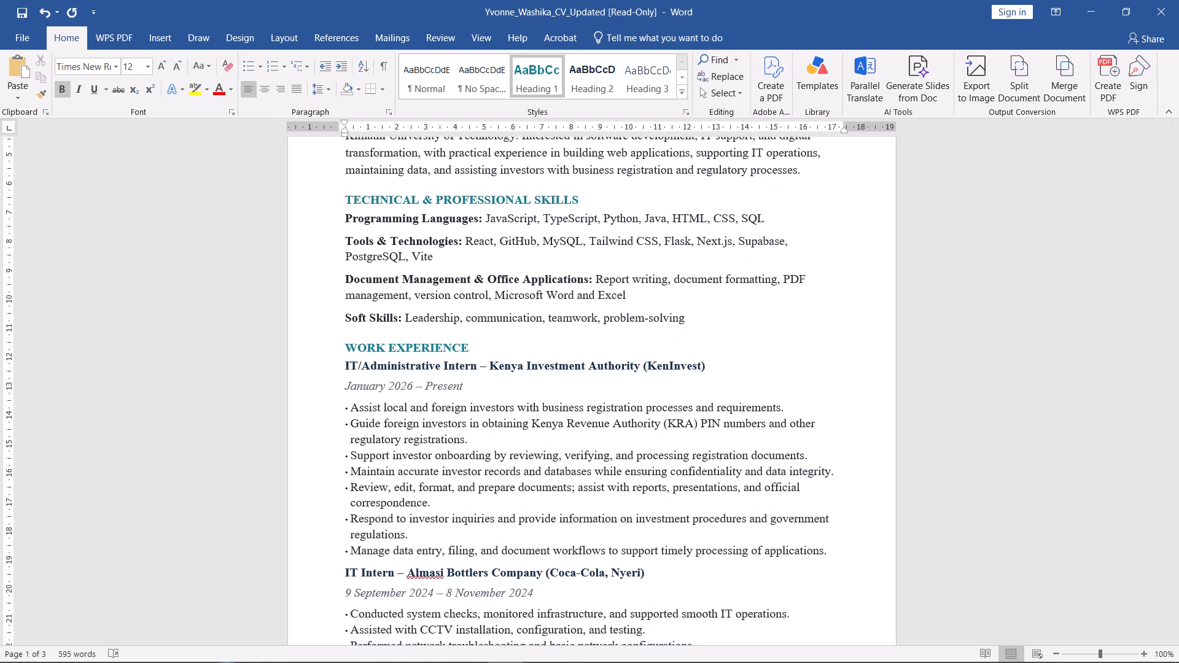
scroll(525, 230, "up", 1)
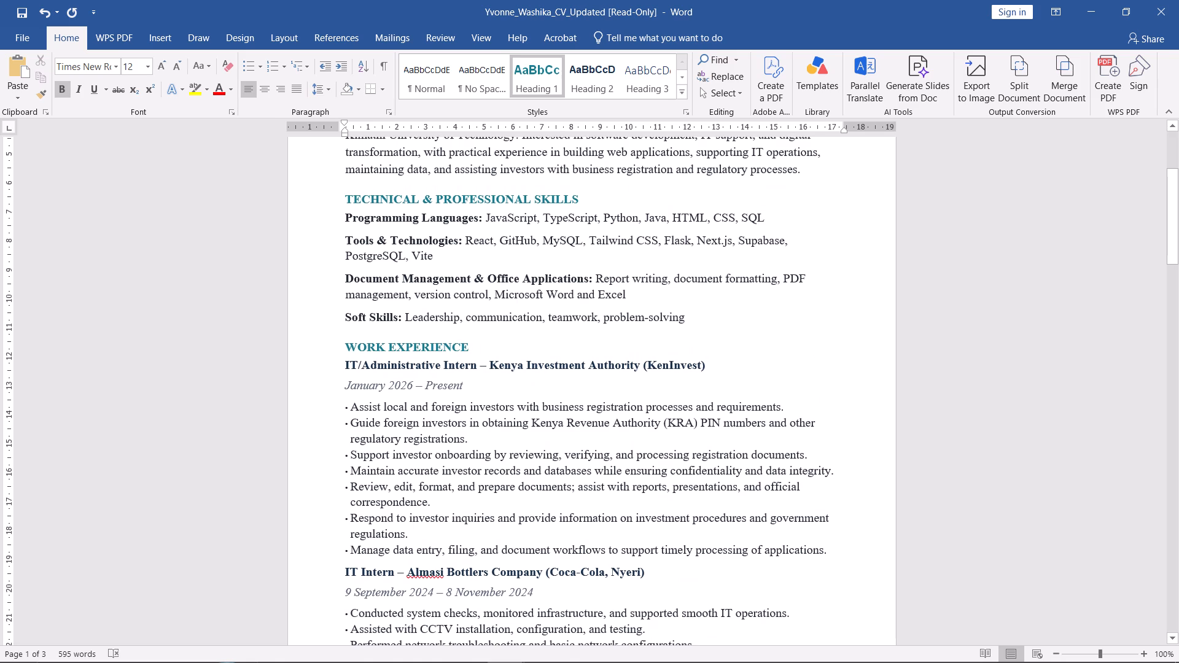
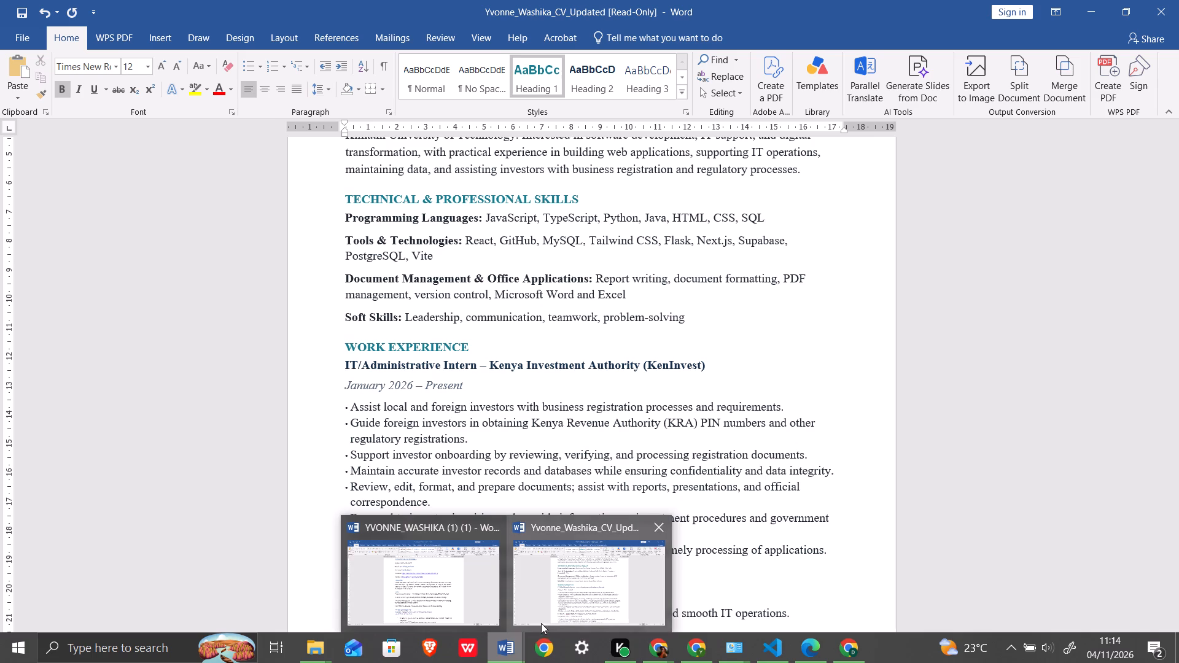
left_click(465, 595)
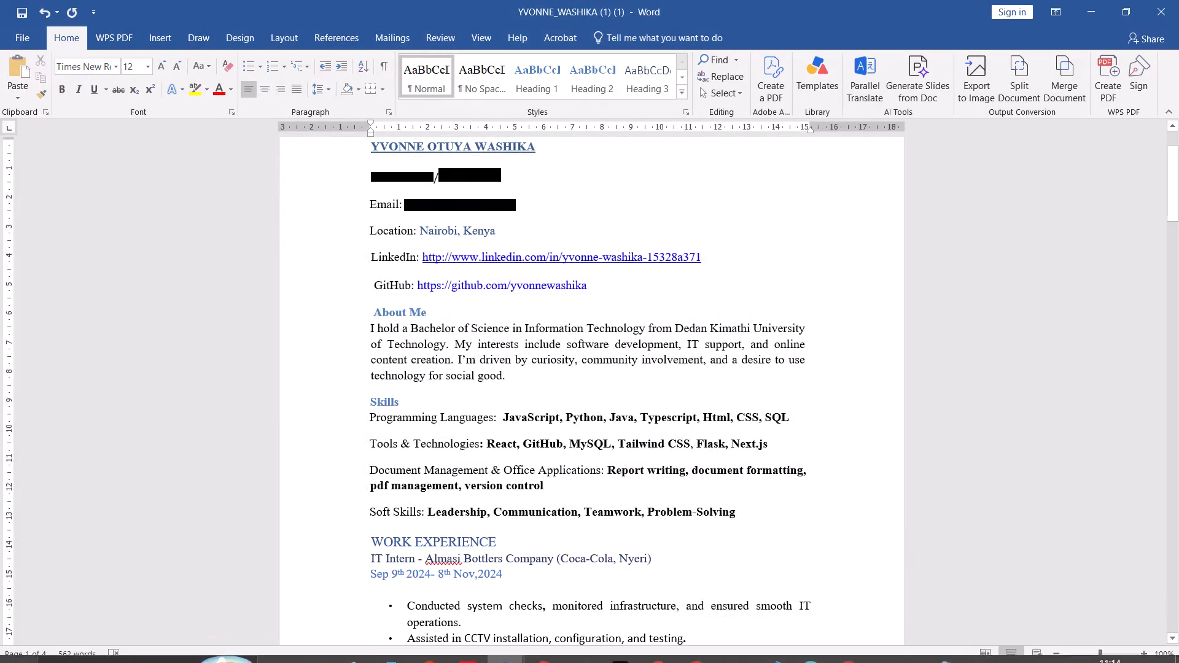
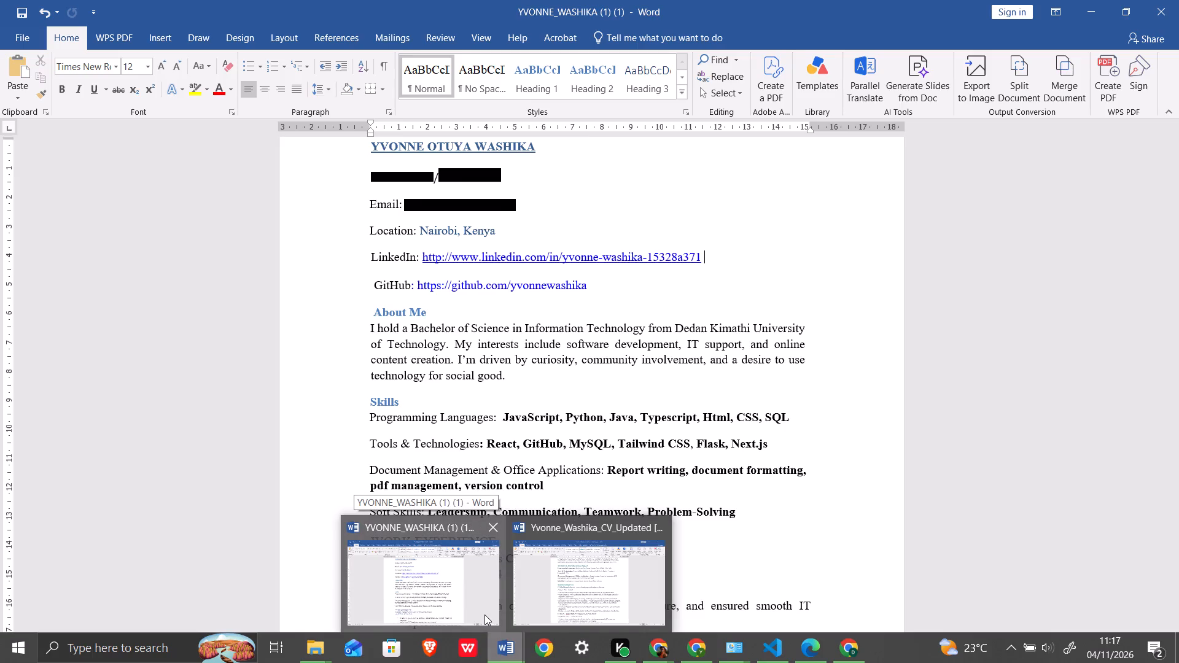
left_click(537, 595)
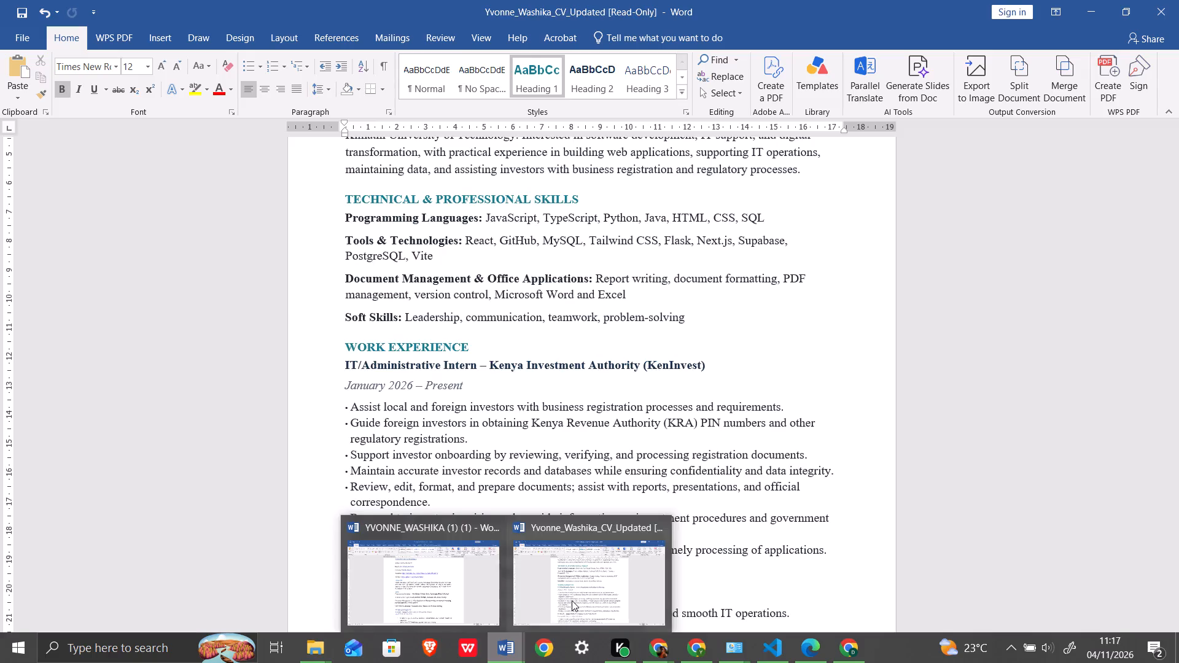
left_click(419, 582)
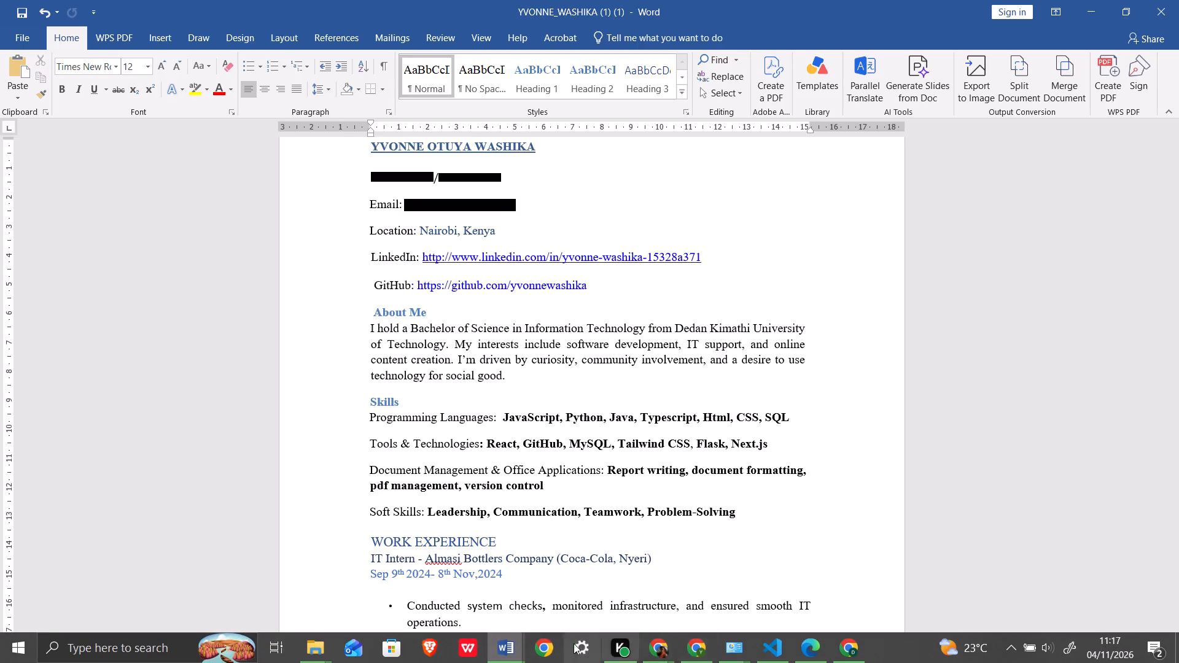
left_click(564, 613)
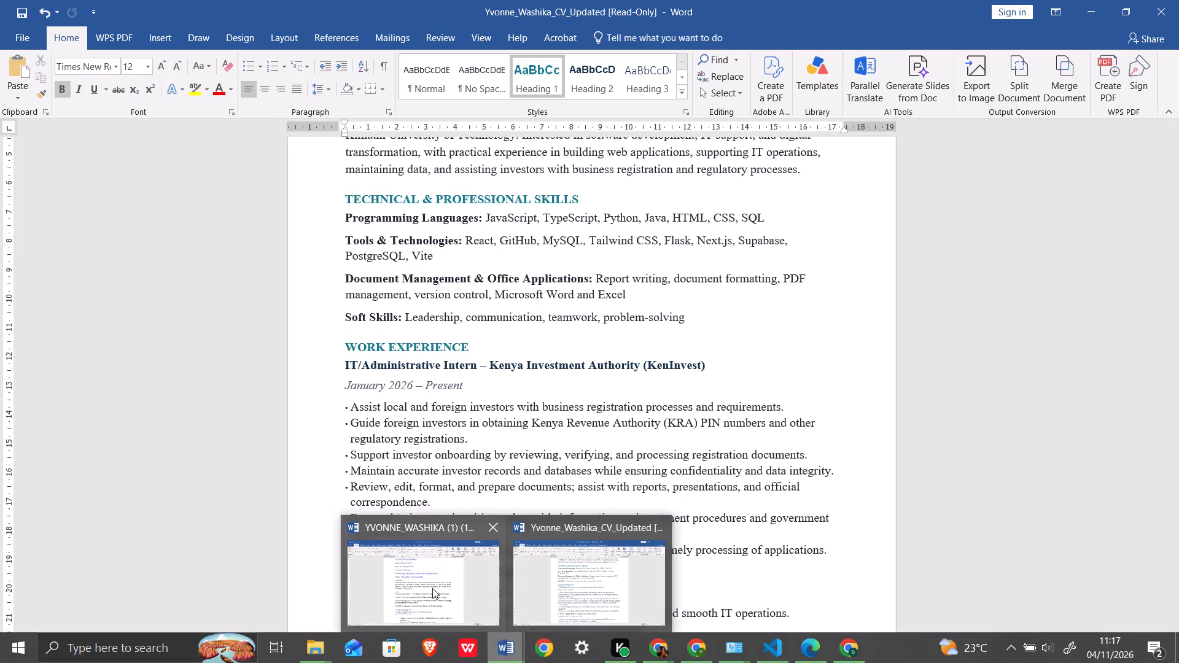
left_click(432, 588)
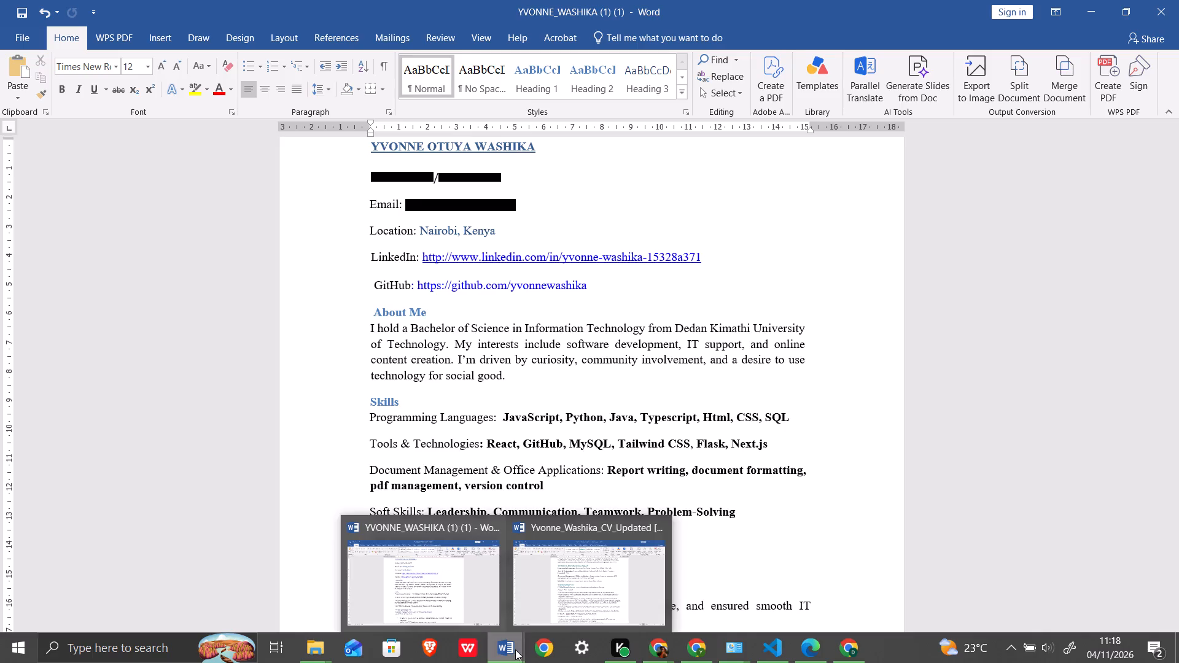
left_click(559, 578)
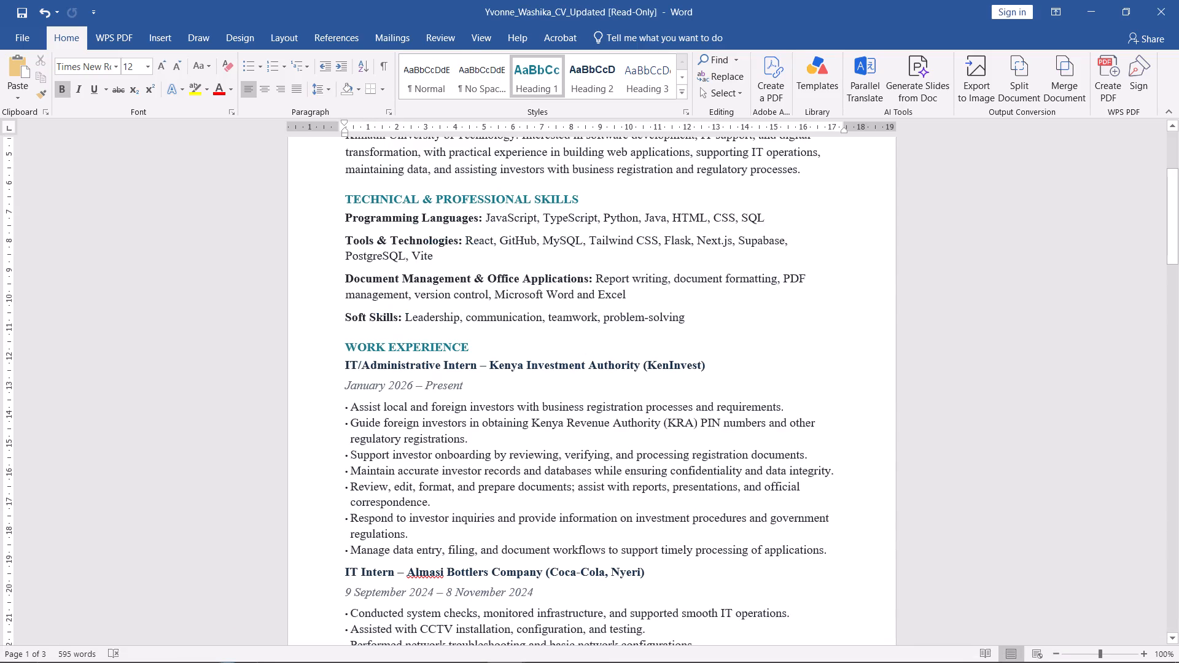
left_click(445, 260)
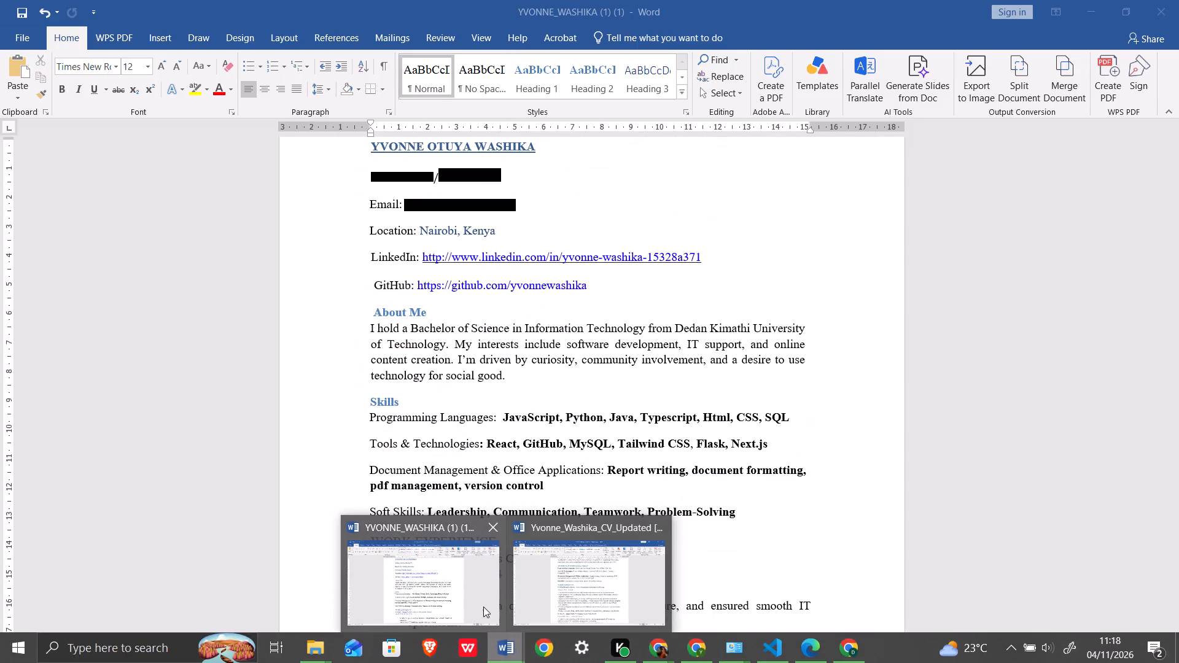
left_click(470, 579)
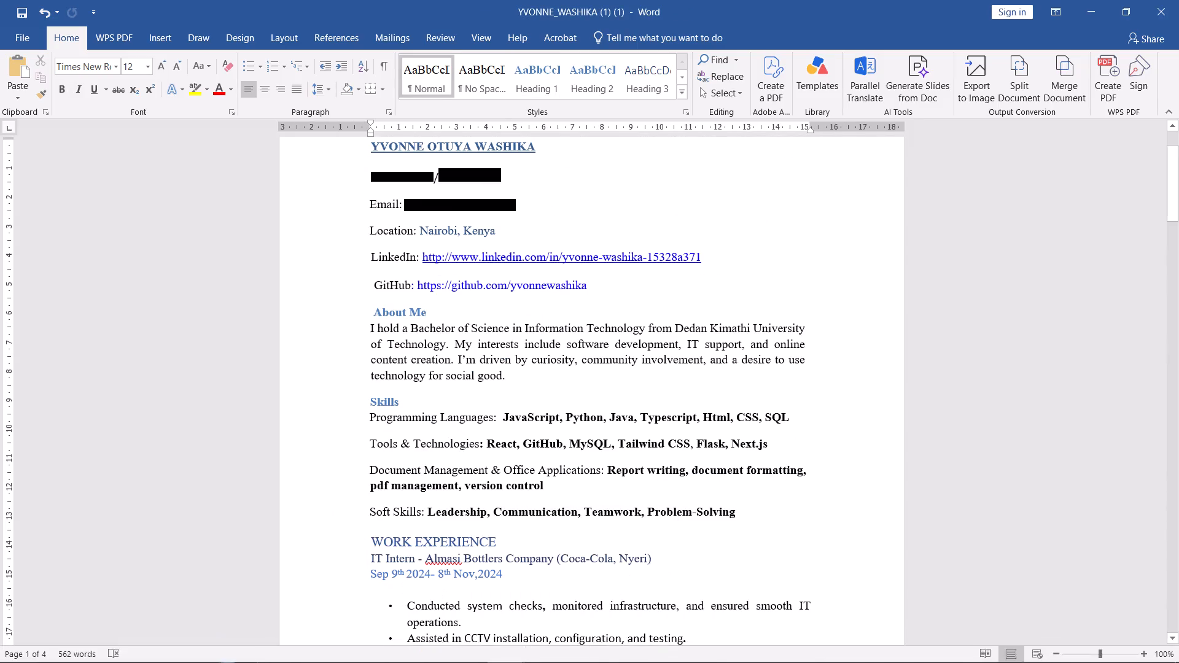
Add ", Vite" after Next.js in the earlier CV's Tools & Technologies line.
left_click(768, 440)
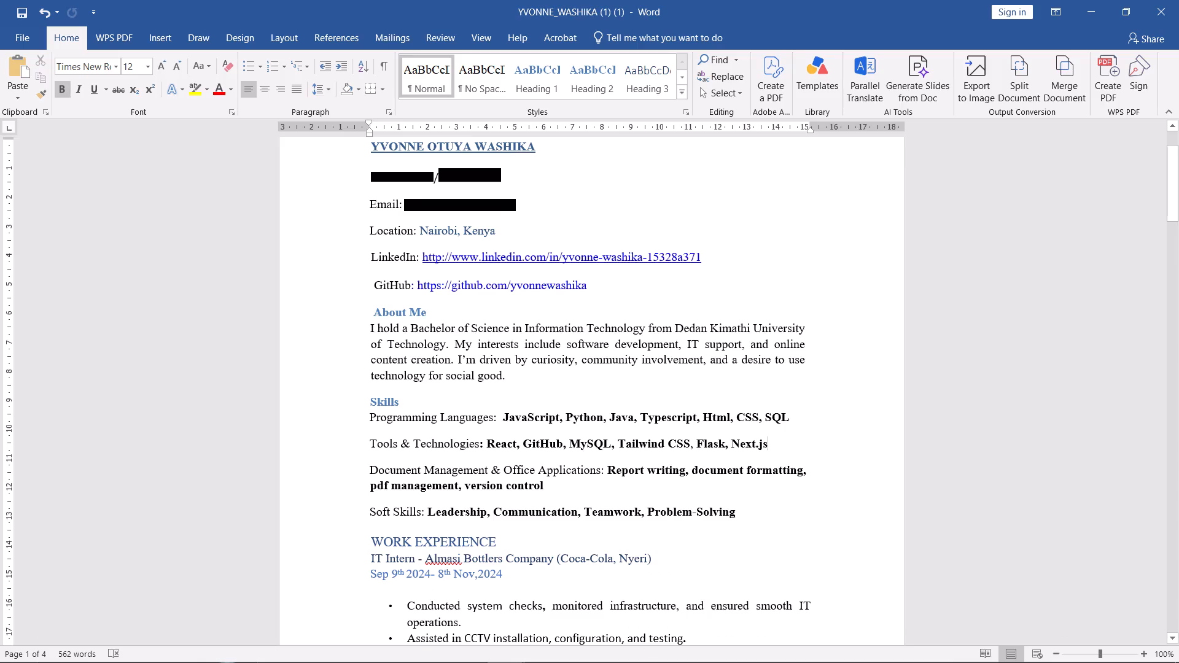
key("comma")
key("space")
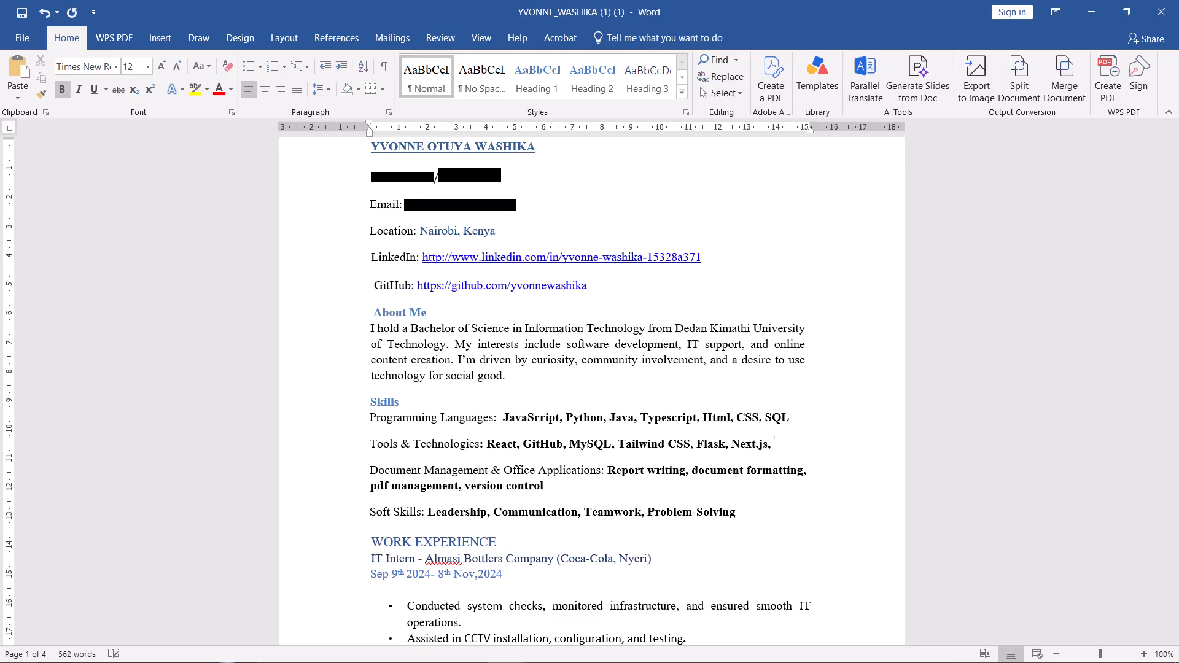
key("v")
type("ite")
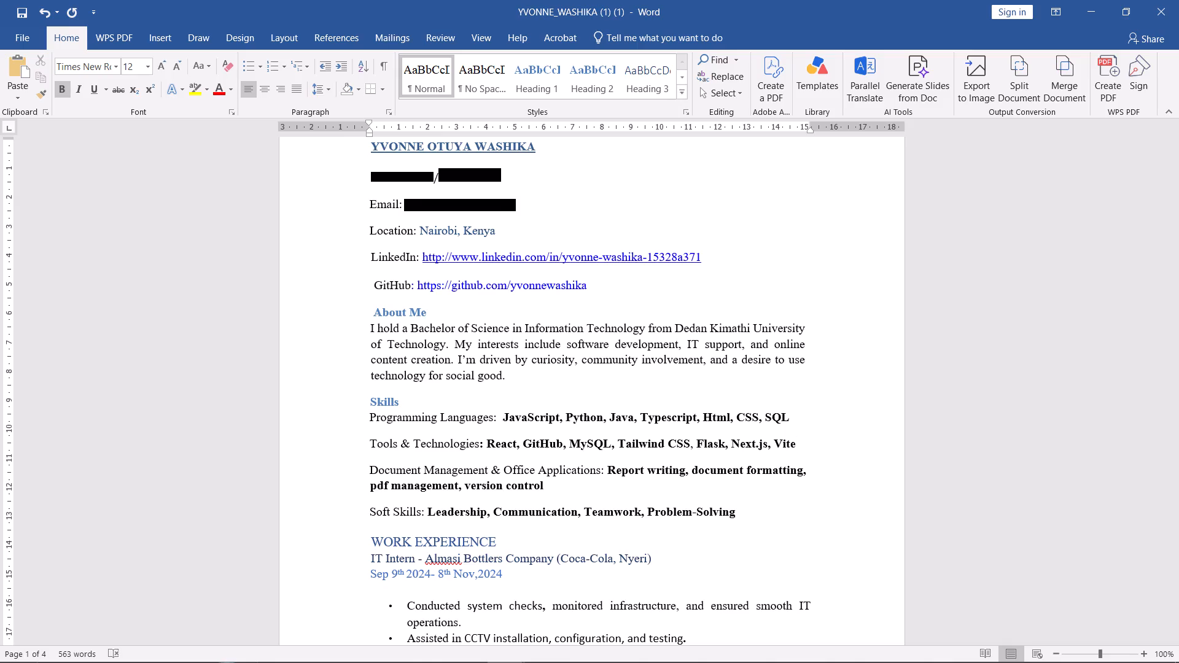
left_click(768, 440)
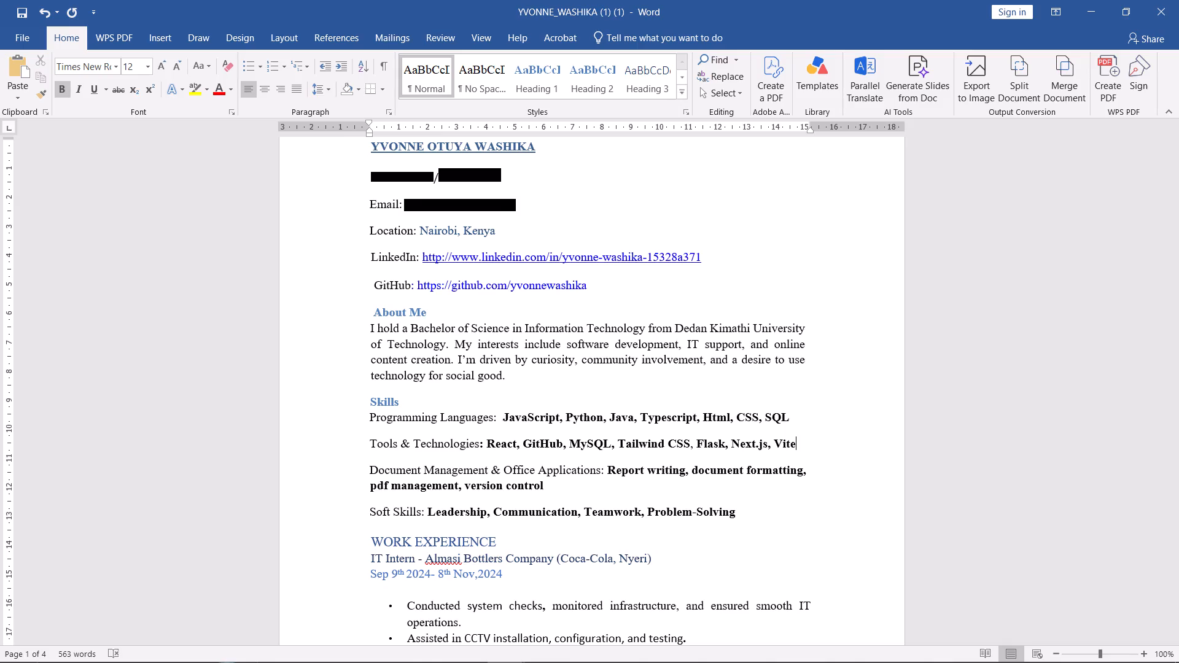
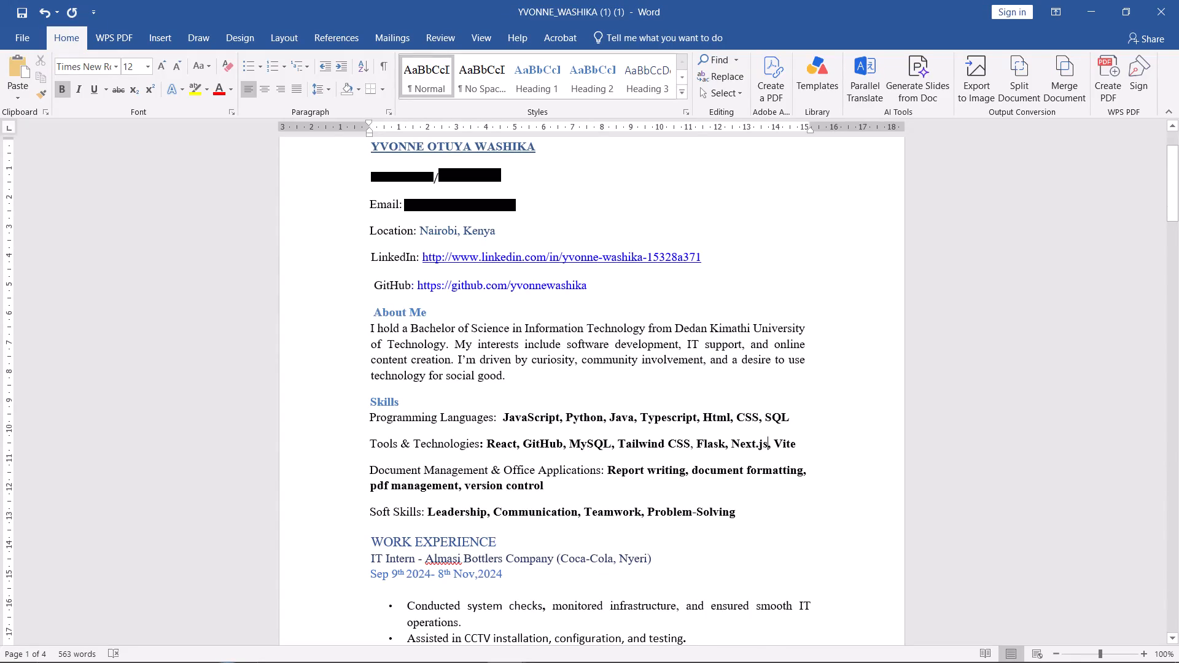
Ignore all spelling flags on "Almasi" in the Almasi Bottlers Company line under Work Experience.
scroll(515, 487, "down", 2)
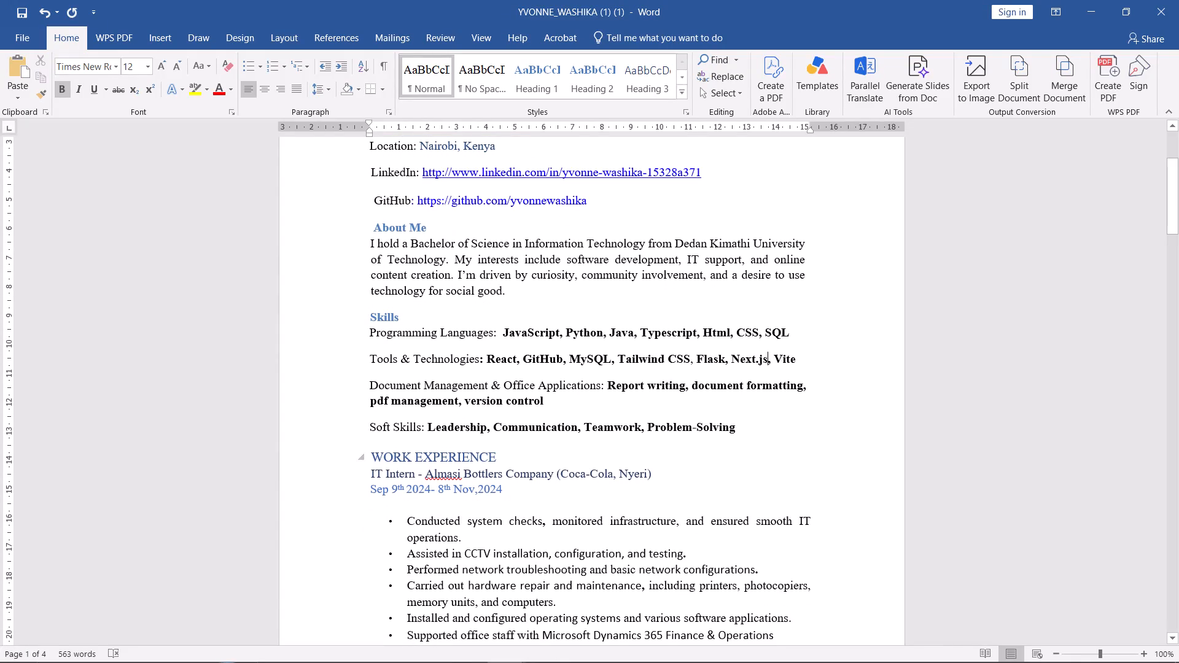
left_click(449, 470)
right_click(449, 470)
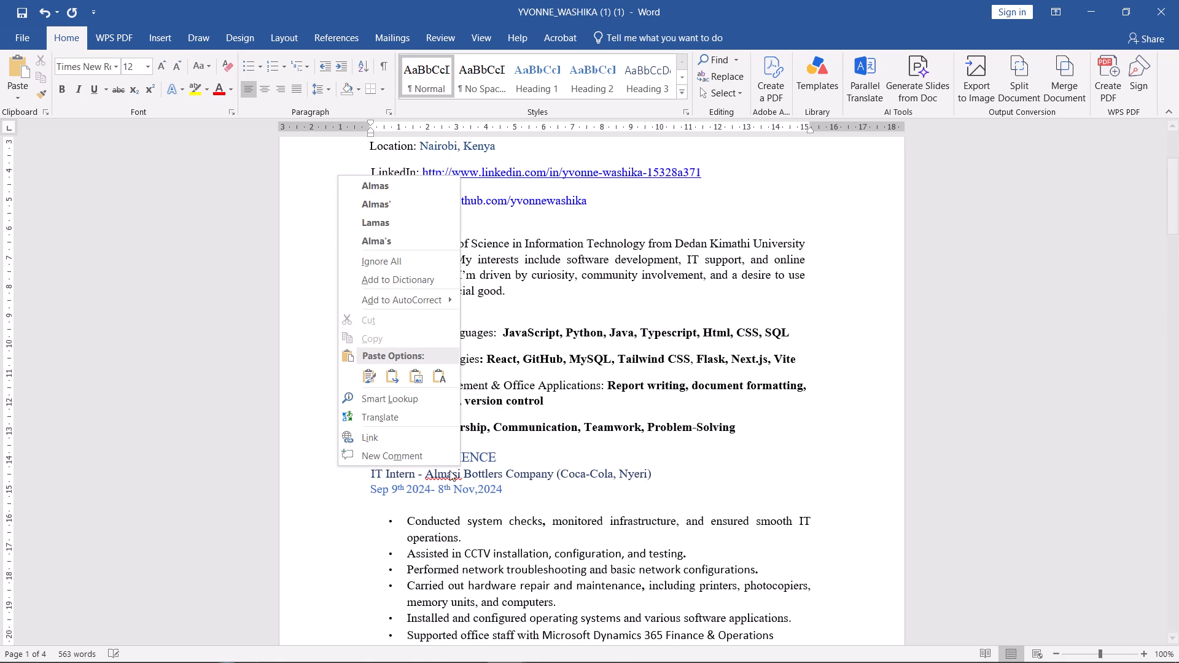
left_click(384, 258)
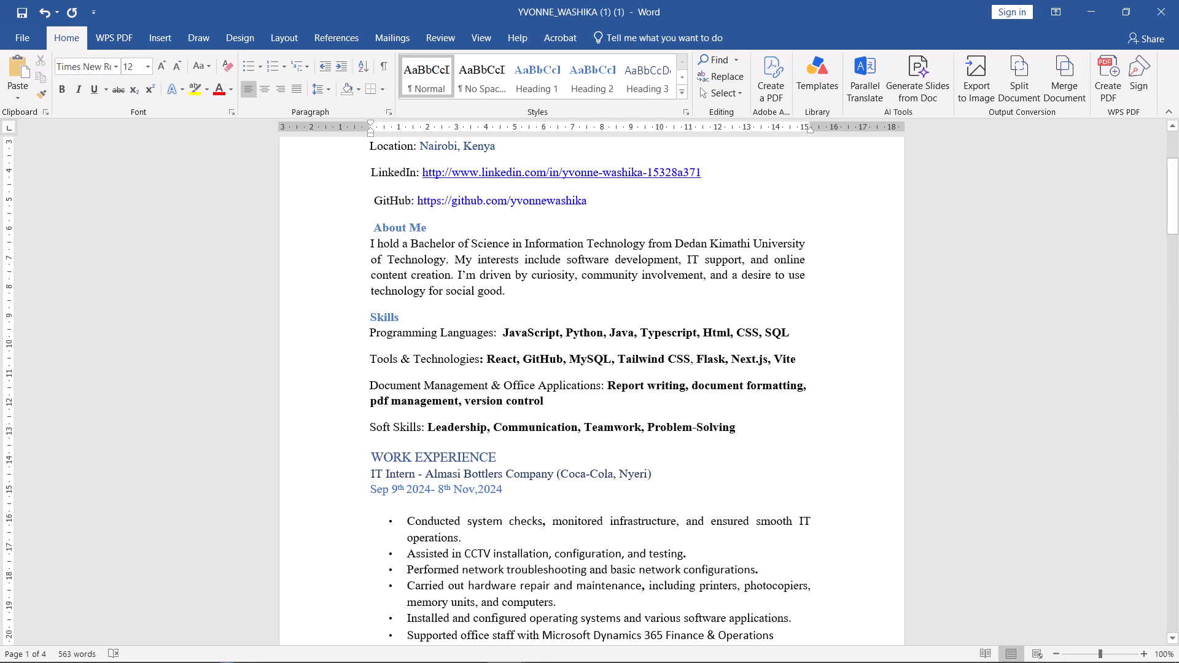
Add an unbulleted blank line after the last Almasi Bottlers bullet to move the Kenya Investment Authority heading onto the next page.
scroll(507, 548, "down", 4)
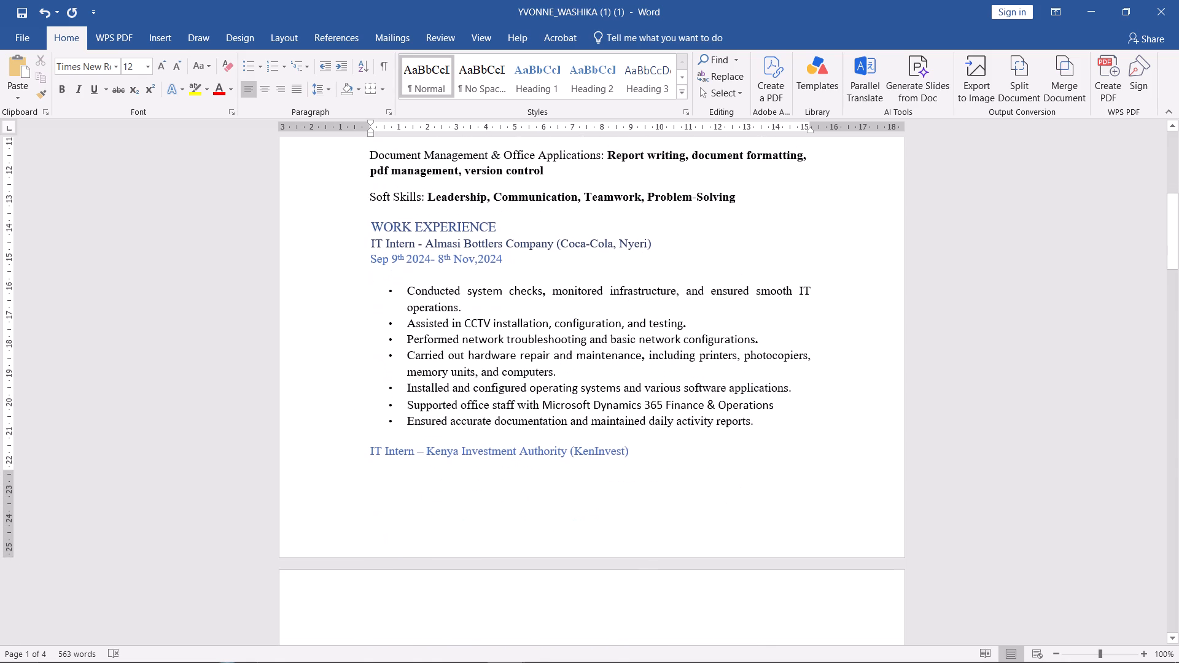
left_click(758, 414)
key("Return")
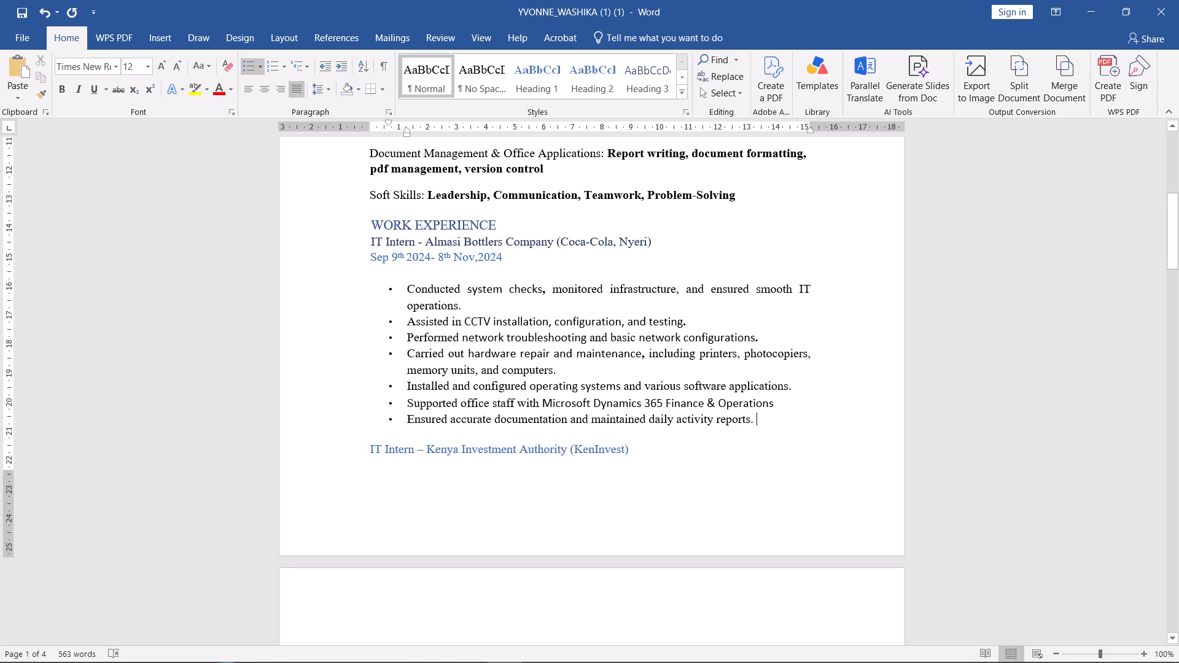
key("BackSpace")
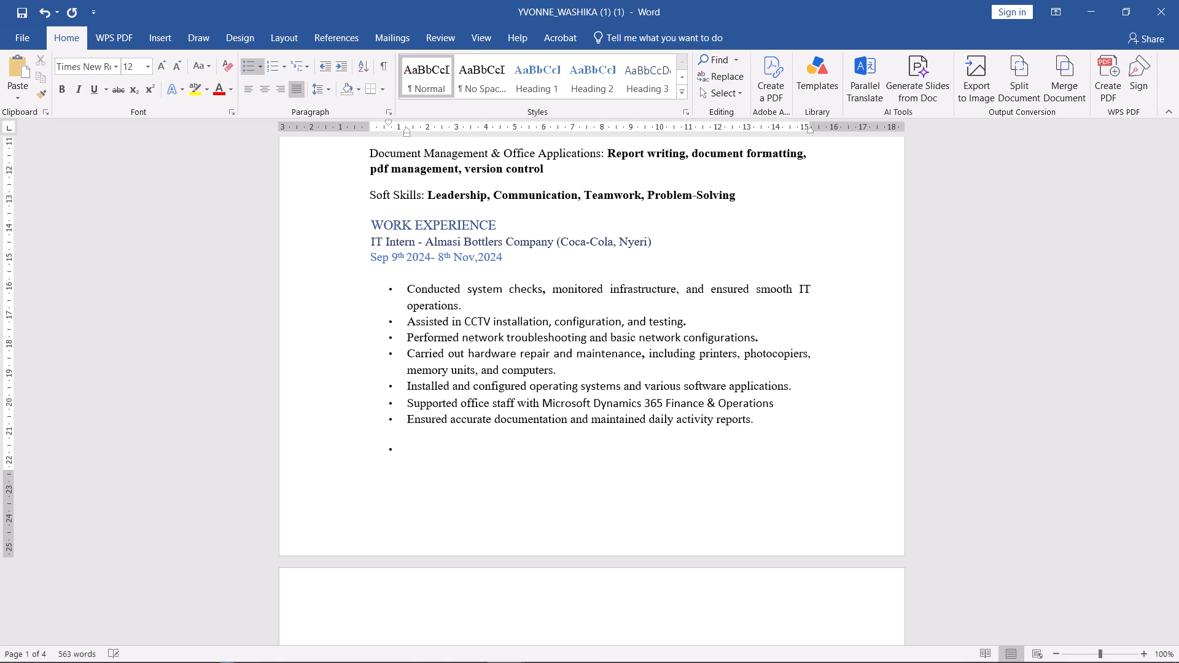
Ignore all spelling flags on "uptodate" in the January, 2026 date line of the Kenya Investment Authority entry.
scroll(728, 348, "down", 2)
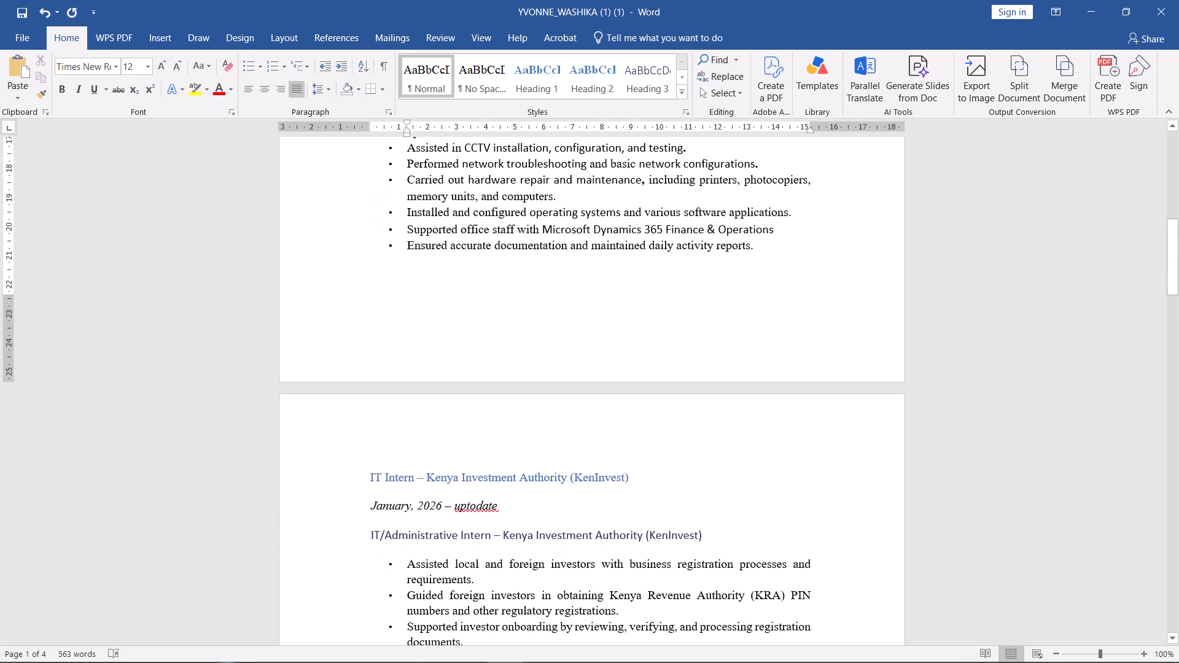
scroll(728, 348, "down", 1)
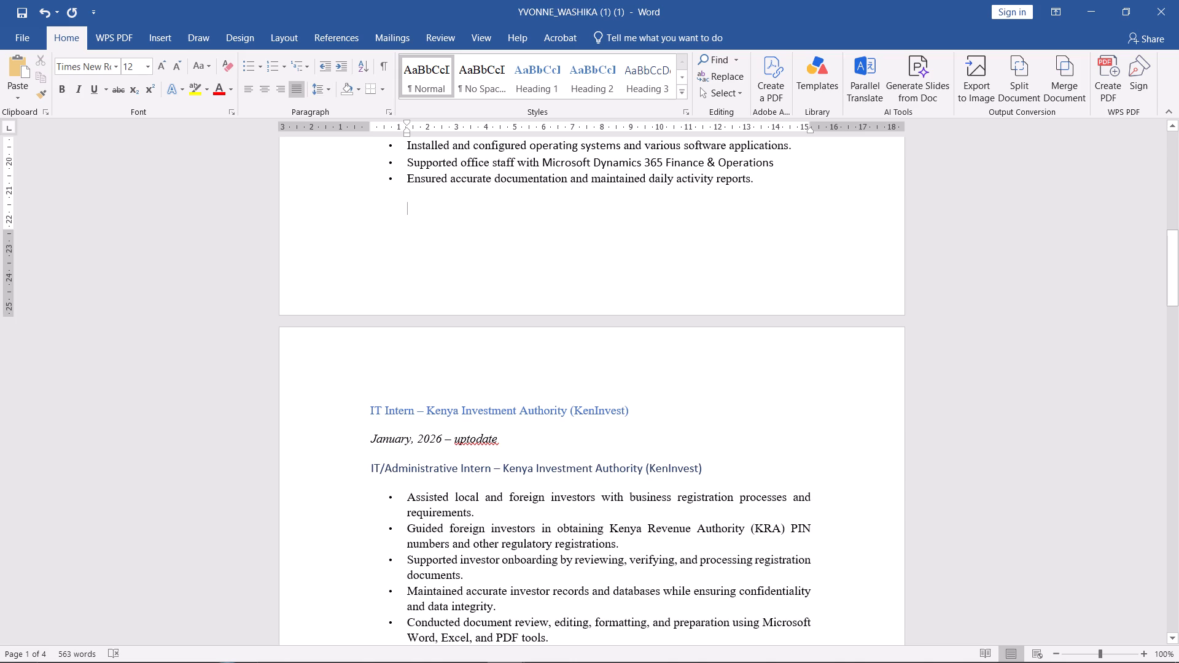
left_click(482, 447)
right_click(482, 447)
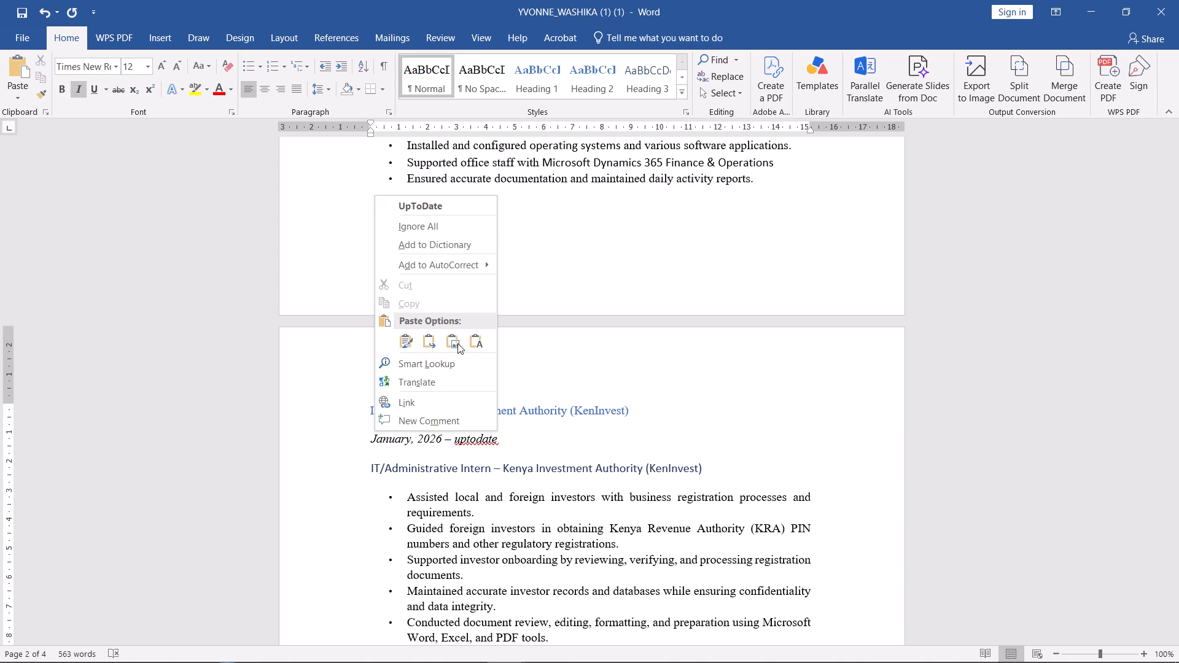
left_click(426, 228)
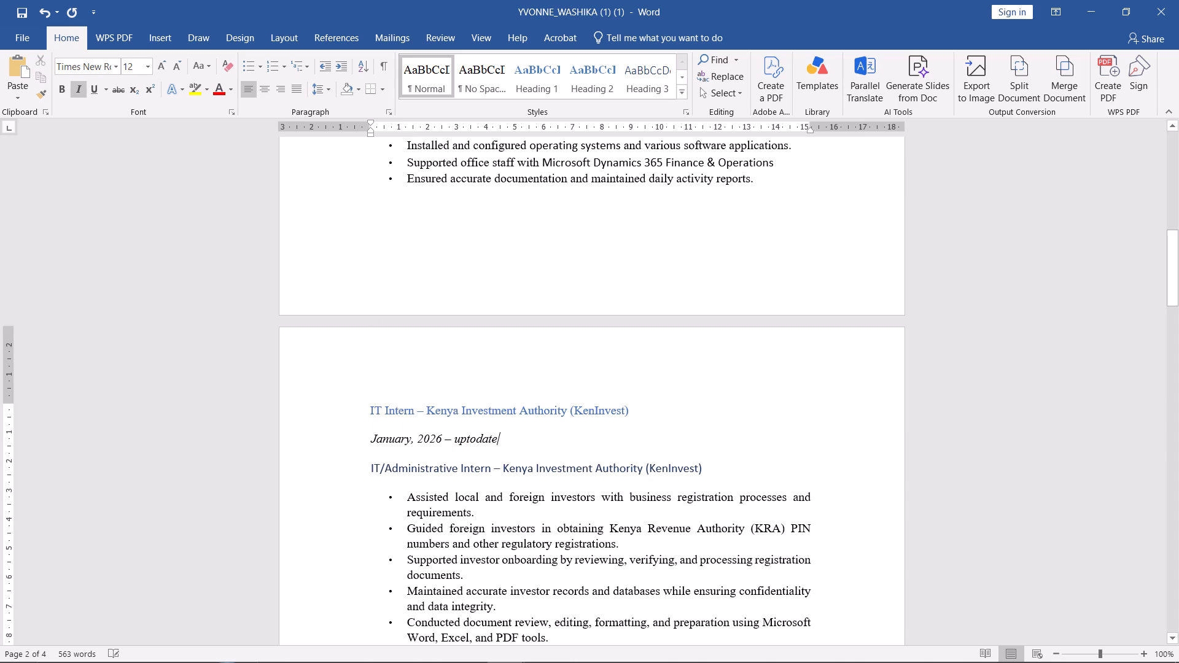
Check the Kenya Investment Authority bullets and the Projects section for remaining spelling flags and layout faults.
scroll(501, 454, "down", 2)
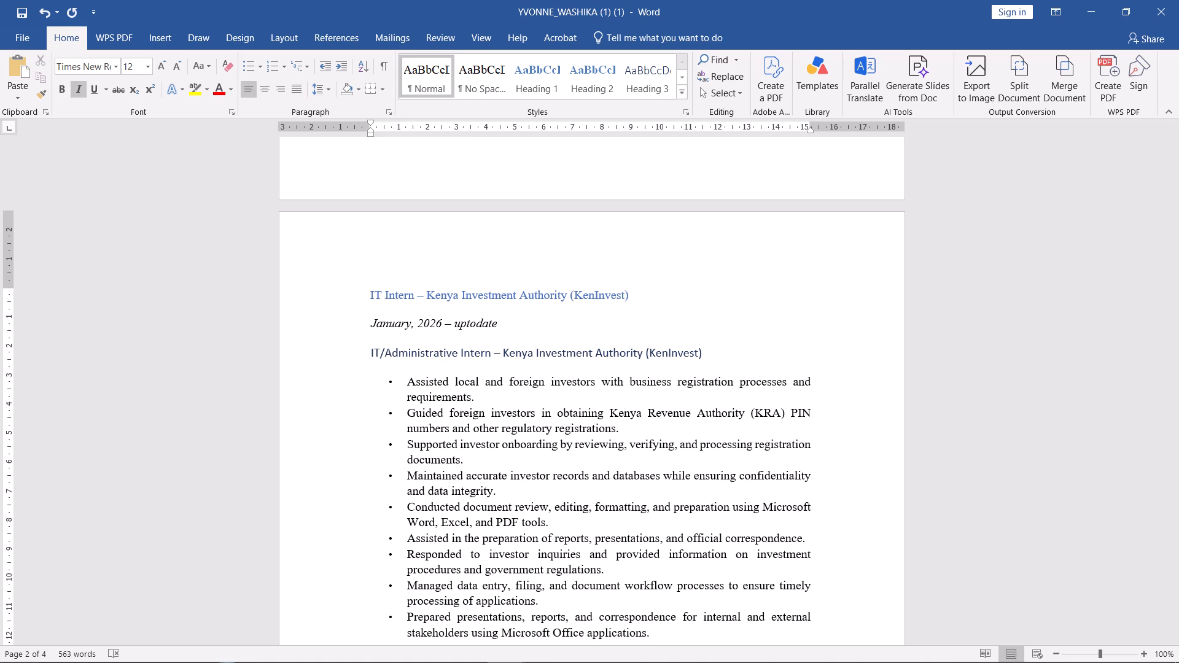
scroll(501, 454, "down", 5)
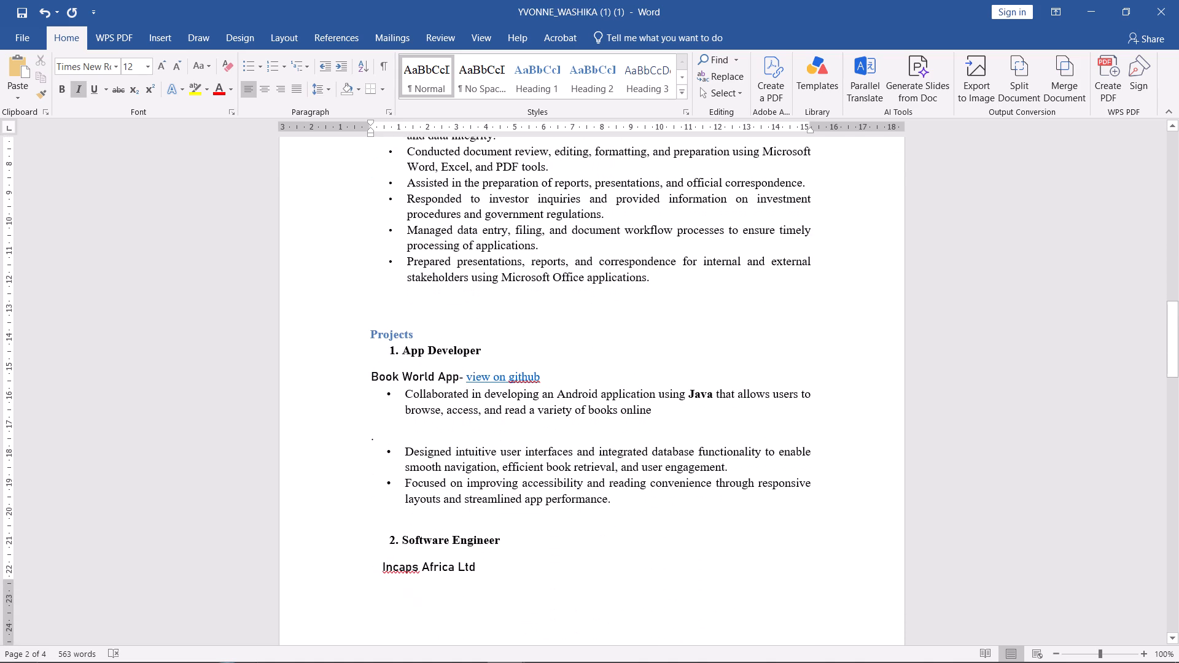
scroll(501, 454, "down", 2)
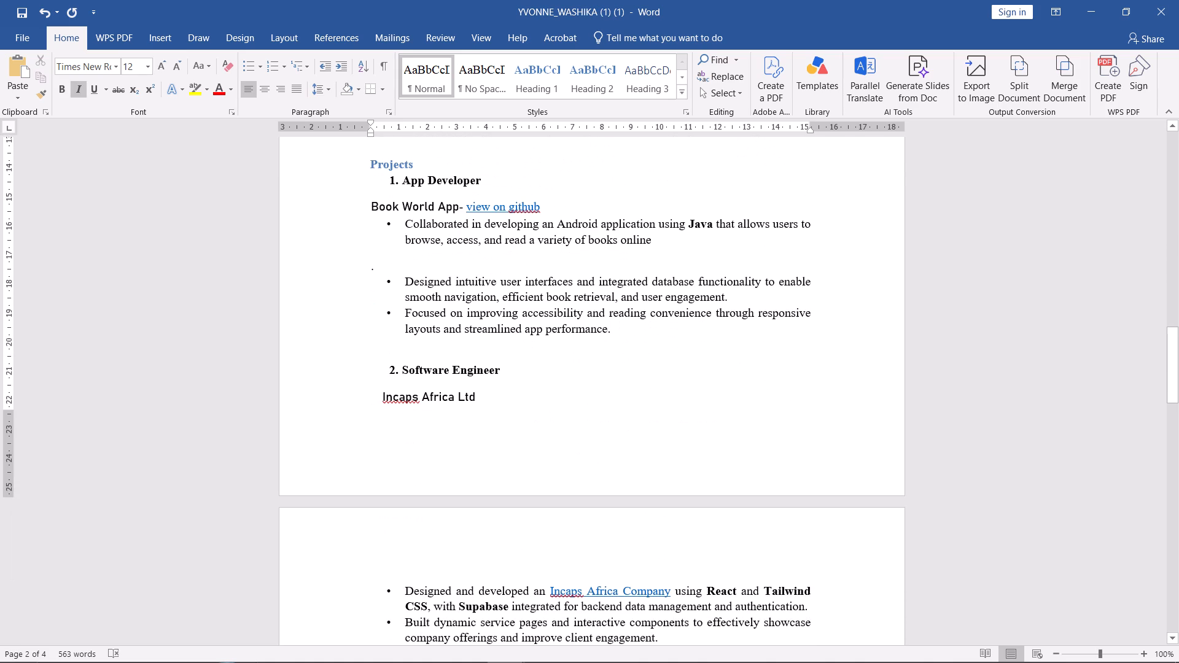
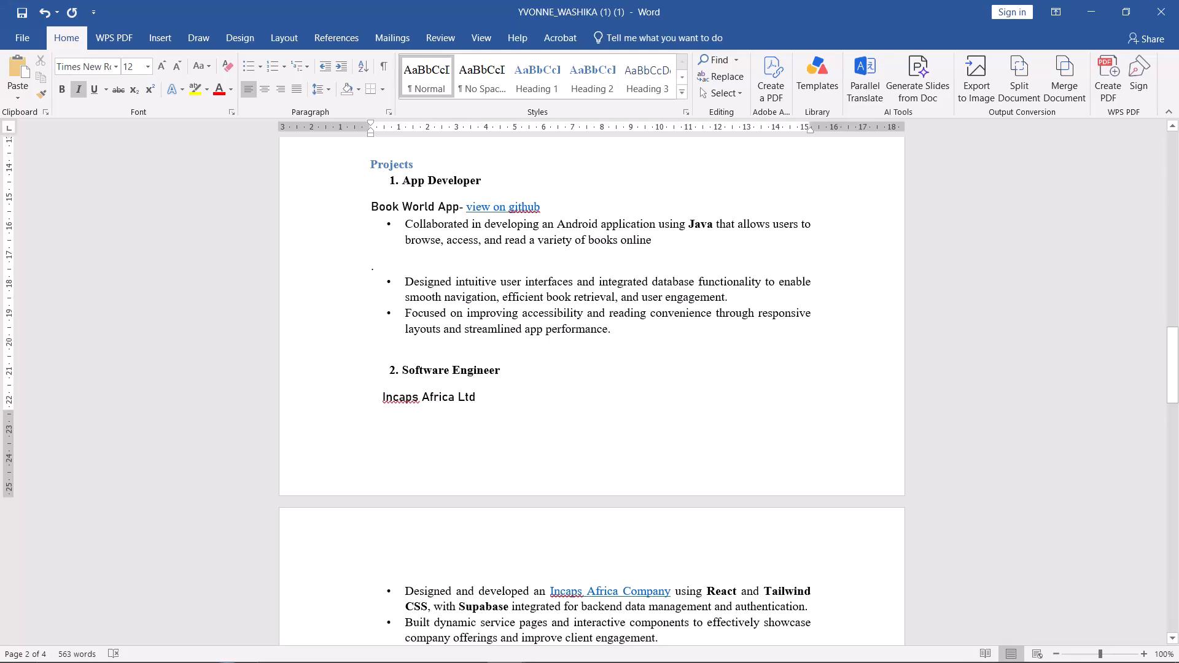
Add unbulleted blank lines after the last Book World App bullet to move the "2. Software Engineer" heading onto the next page.
left_click(615, 337)
key("Return")
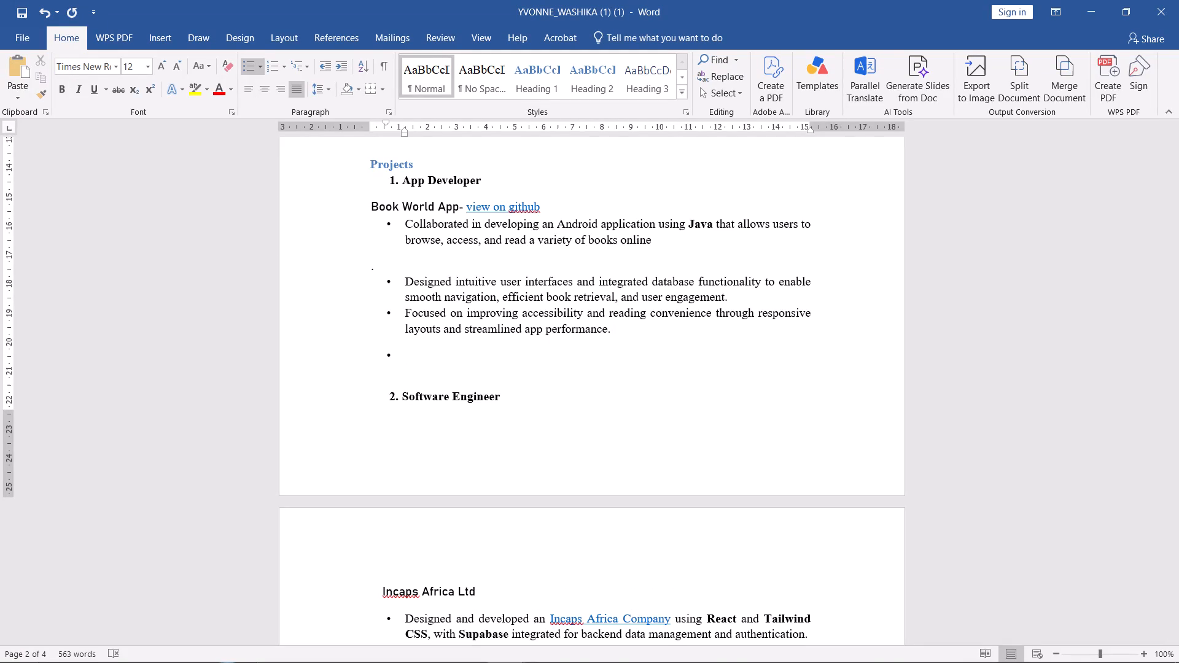
key("BackSpace")
key("Return")
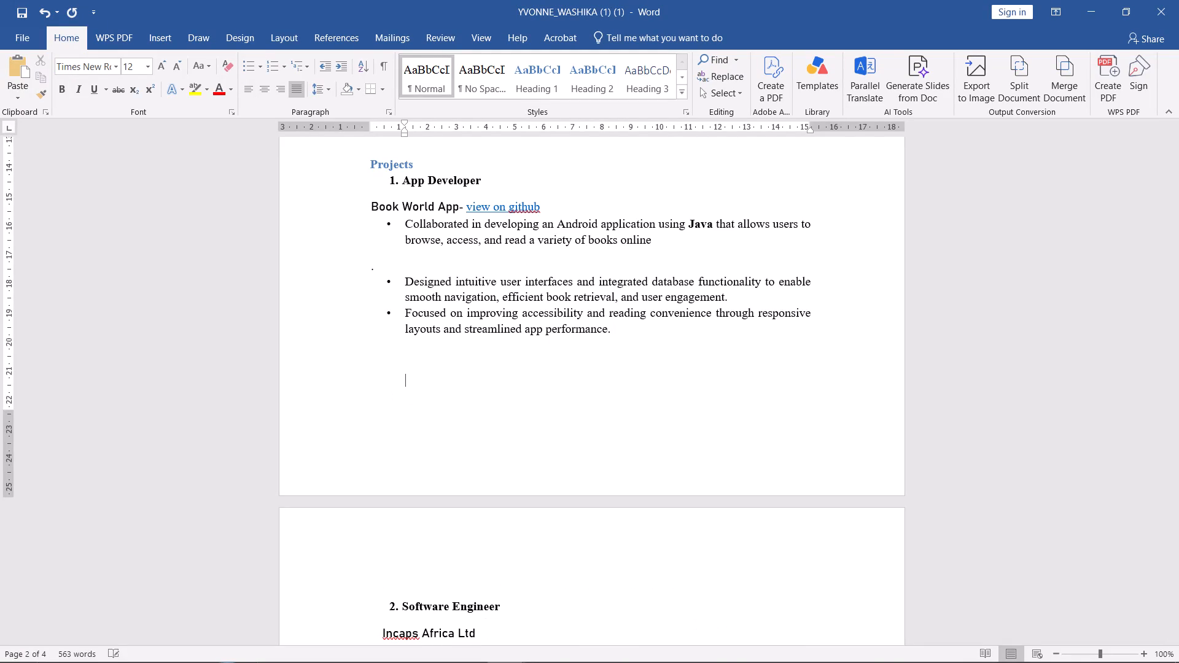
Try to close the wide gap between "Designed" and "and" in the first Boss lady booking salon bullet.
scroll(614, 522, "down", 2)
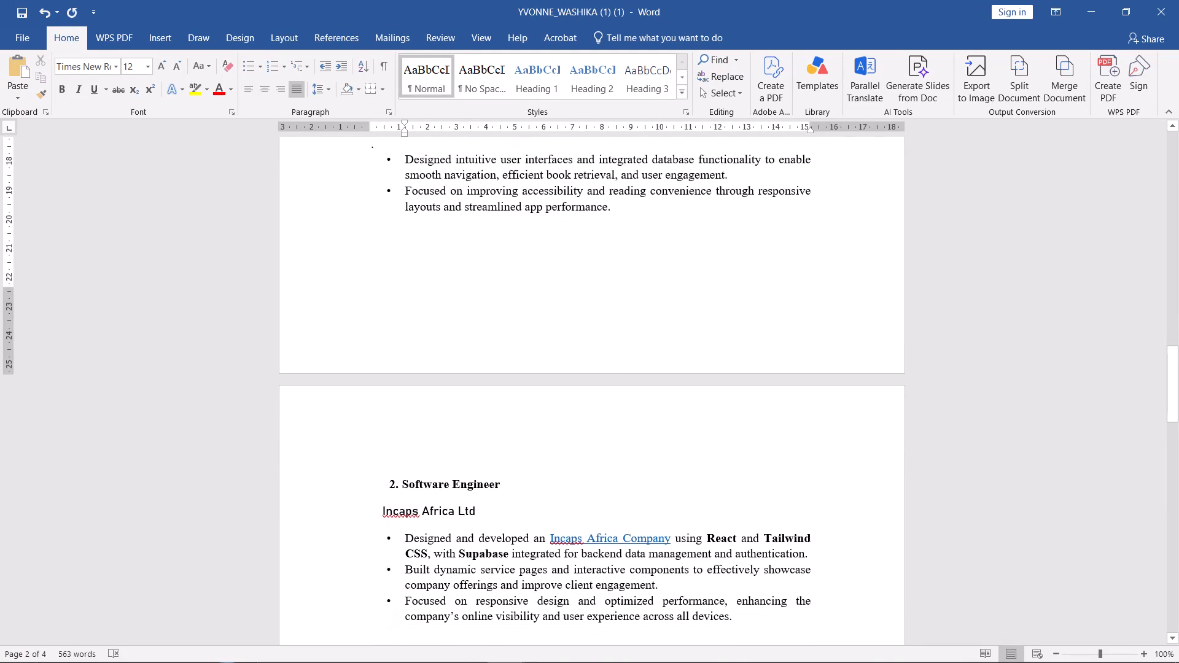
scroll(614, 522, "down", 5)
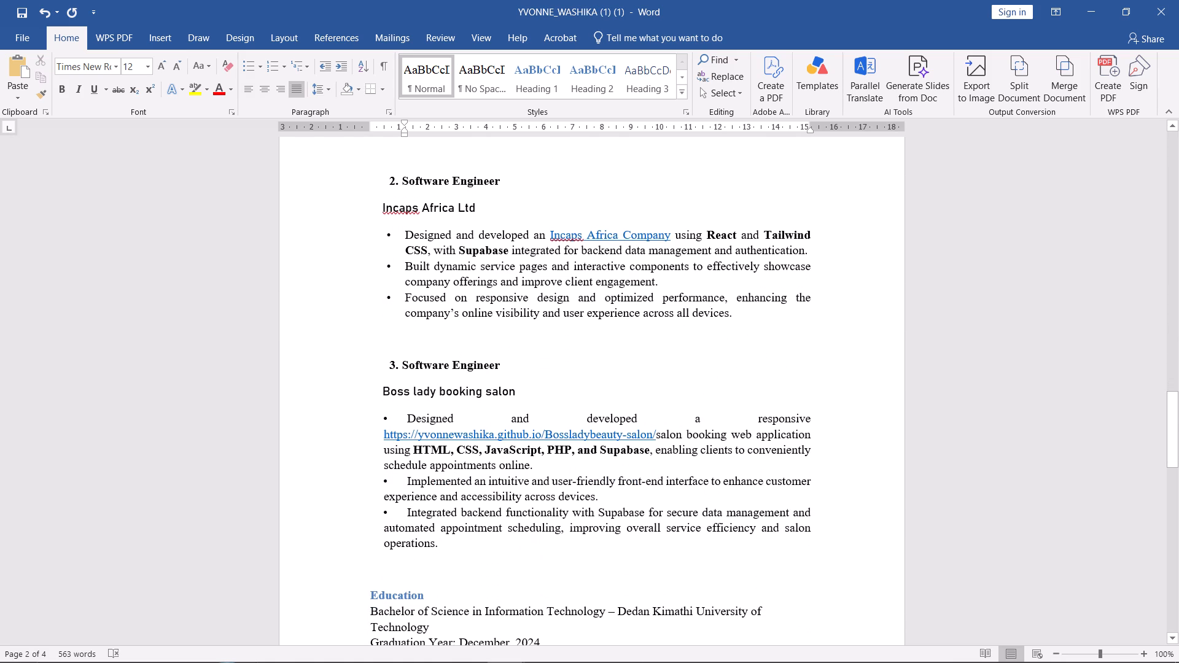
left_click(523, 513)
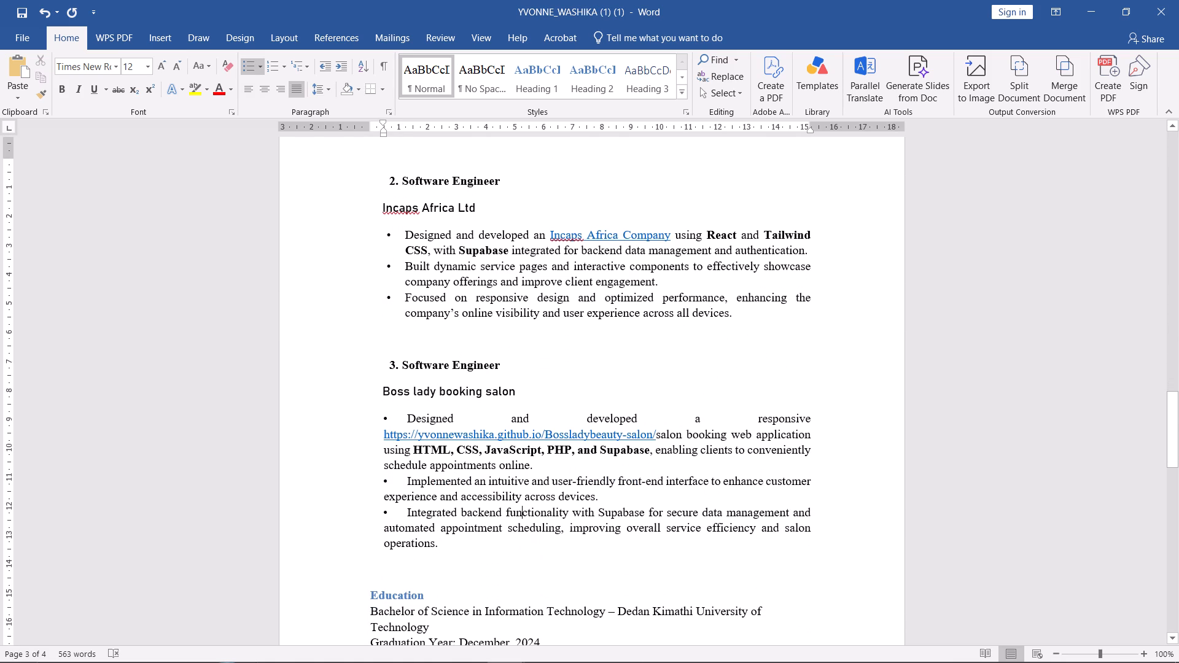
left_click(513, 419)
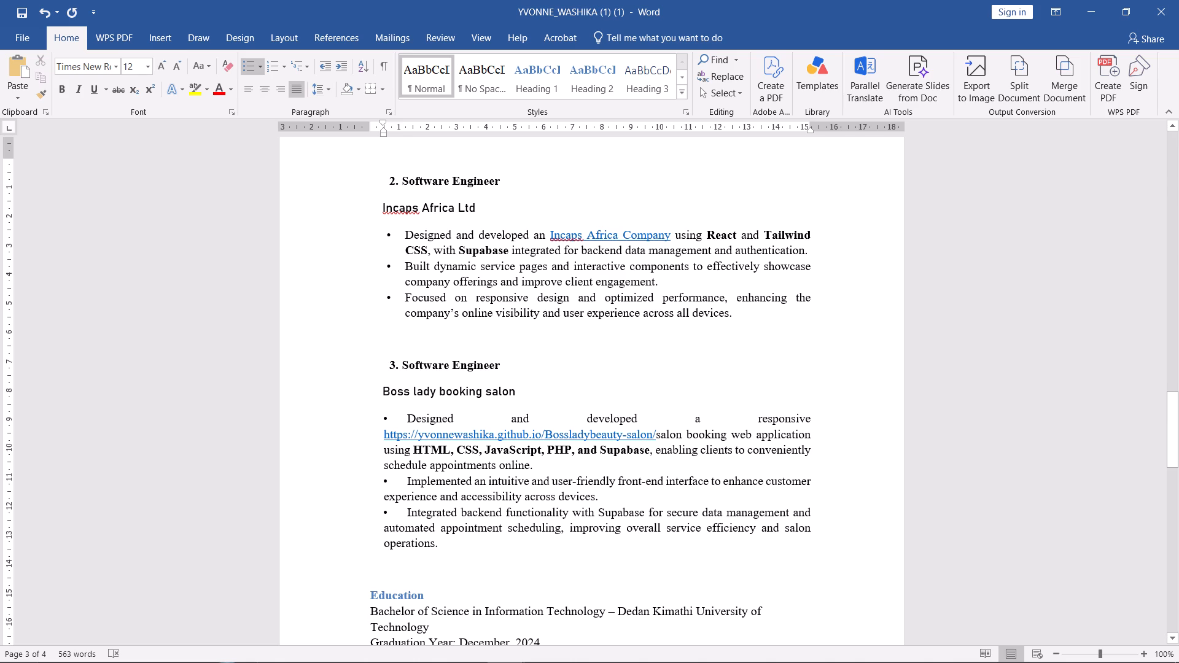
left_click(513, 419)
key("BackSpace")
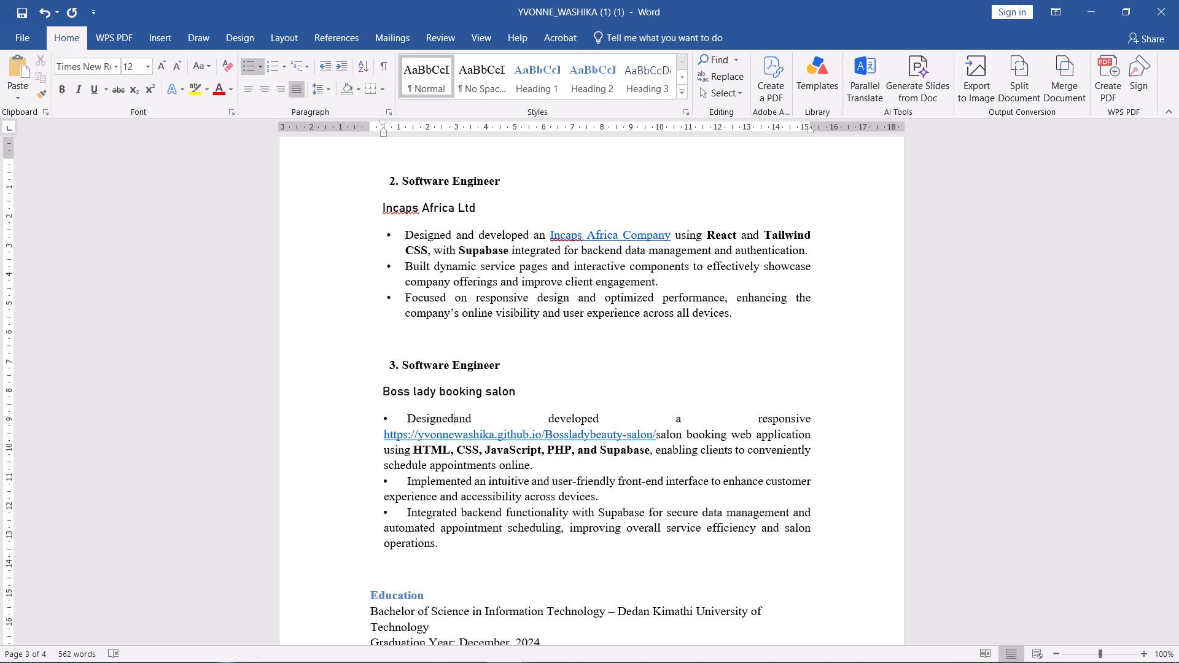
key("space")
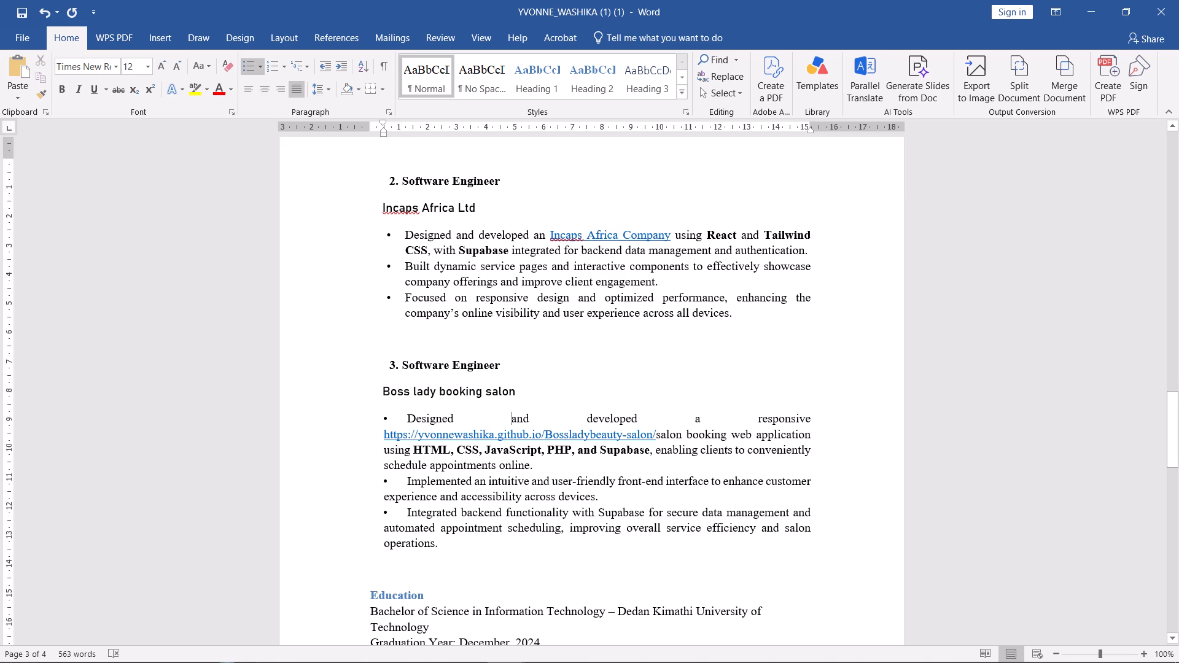
Set the CV's save location to the DAD folder on Local Disk (D:) and its file type to Word Document.
left_click(21, 37)
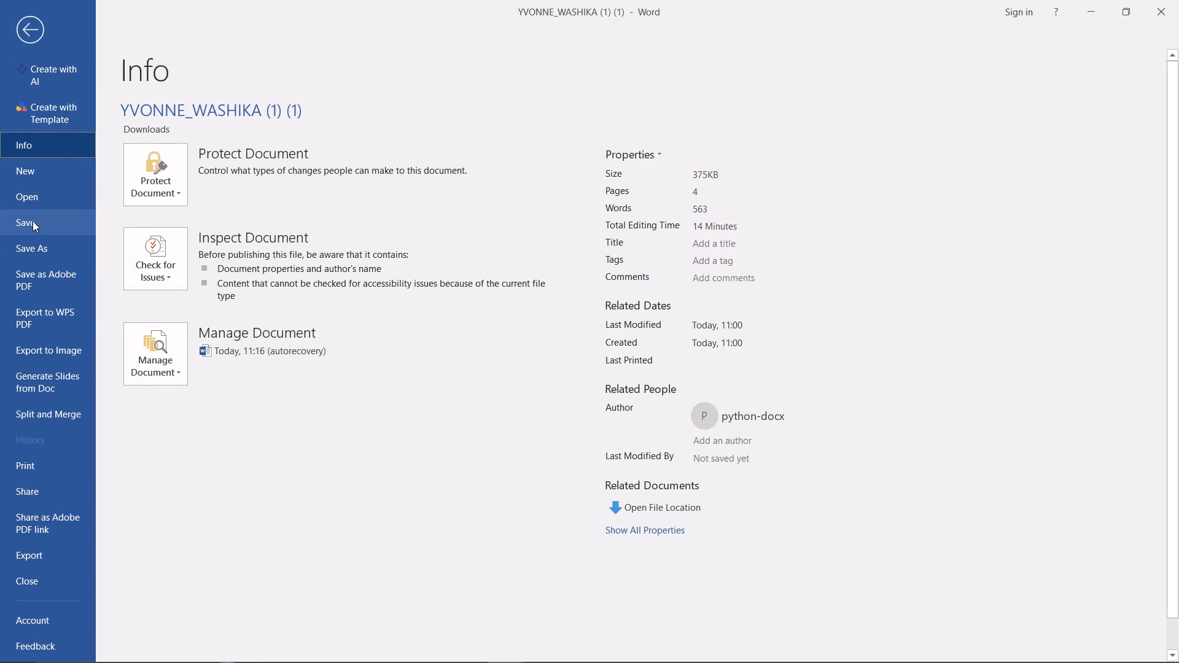
left_click(33, 221)
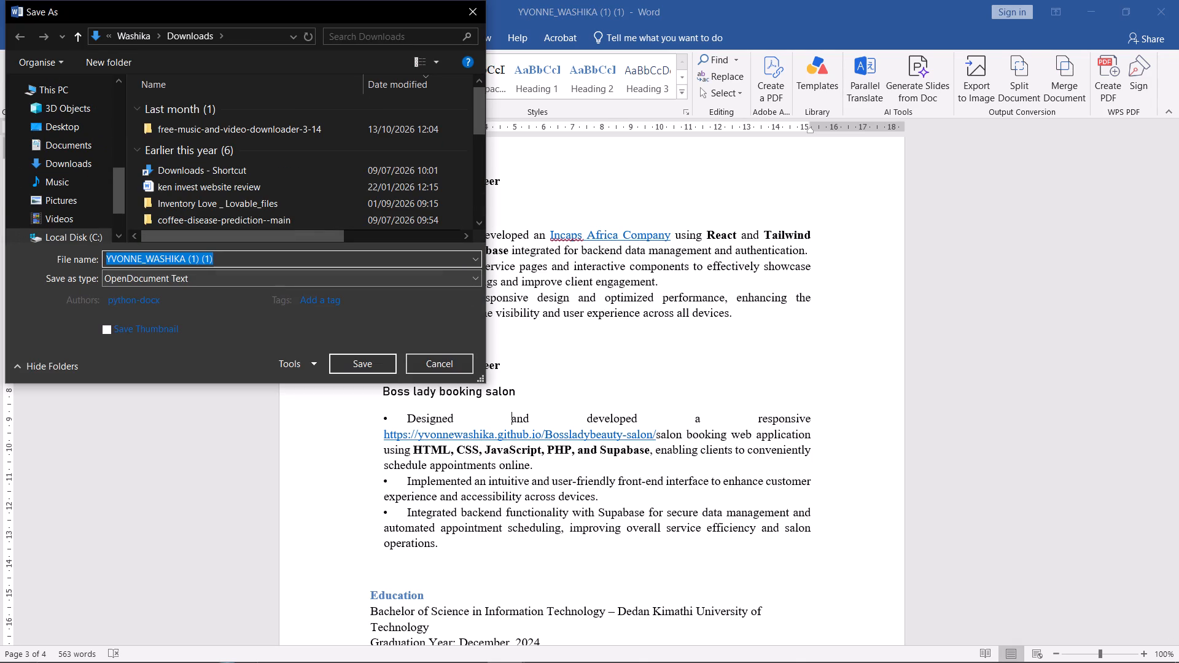
scroll(66, 182, "down", 2)
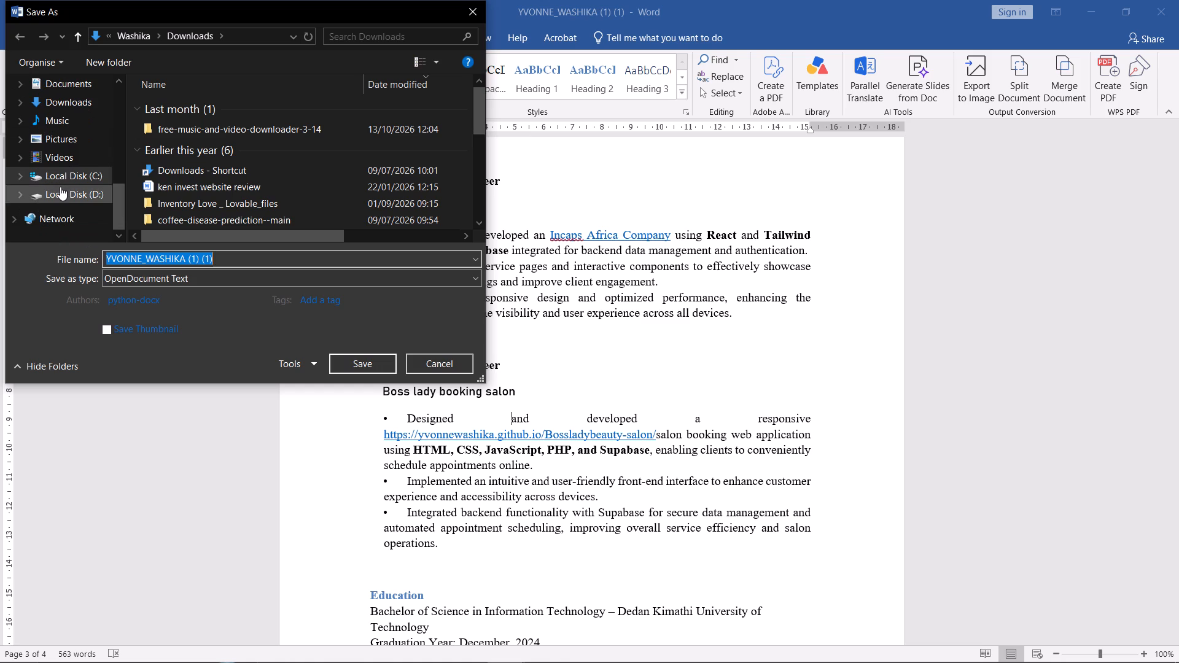
left_click(60, 187)
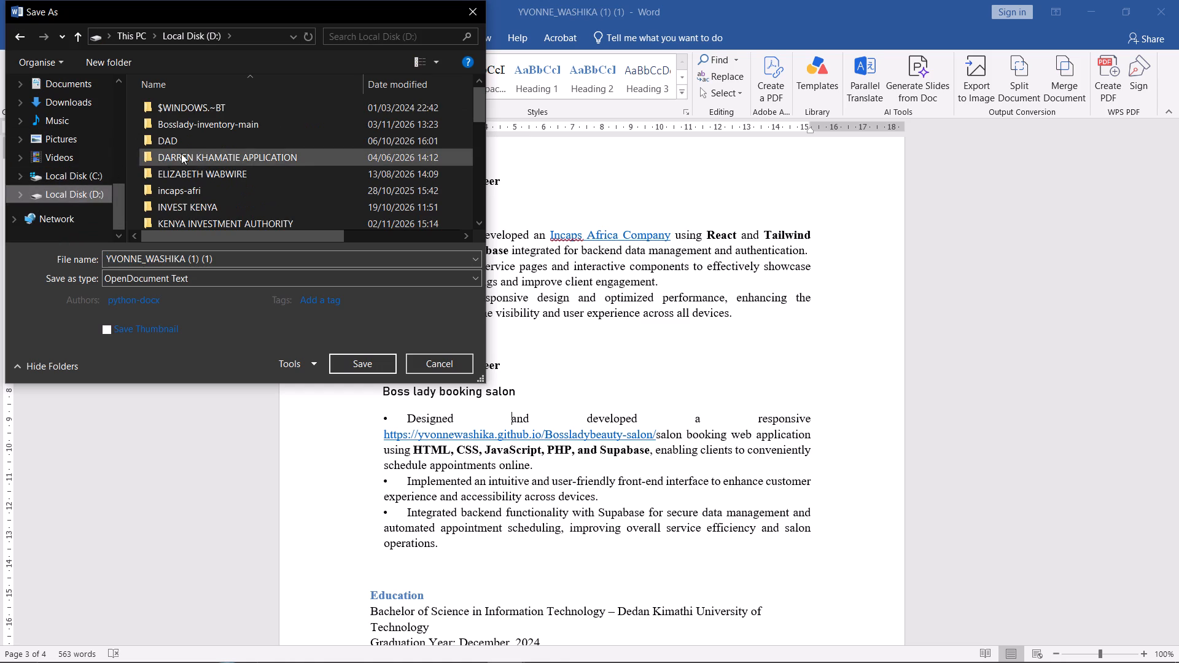
double_click(169, 136)
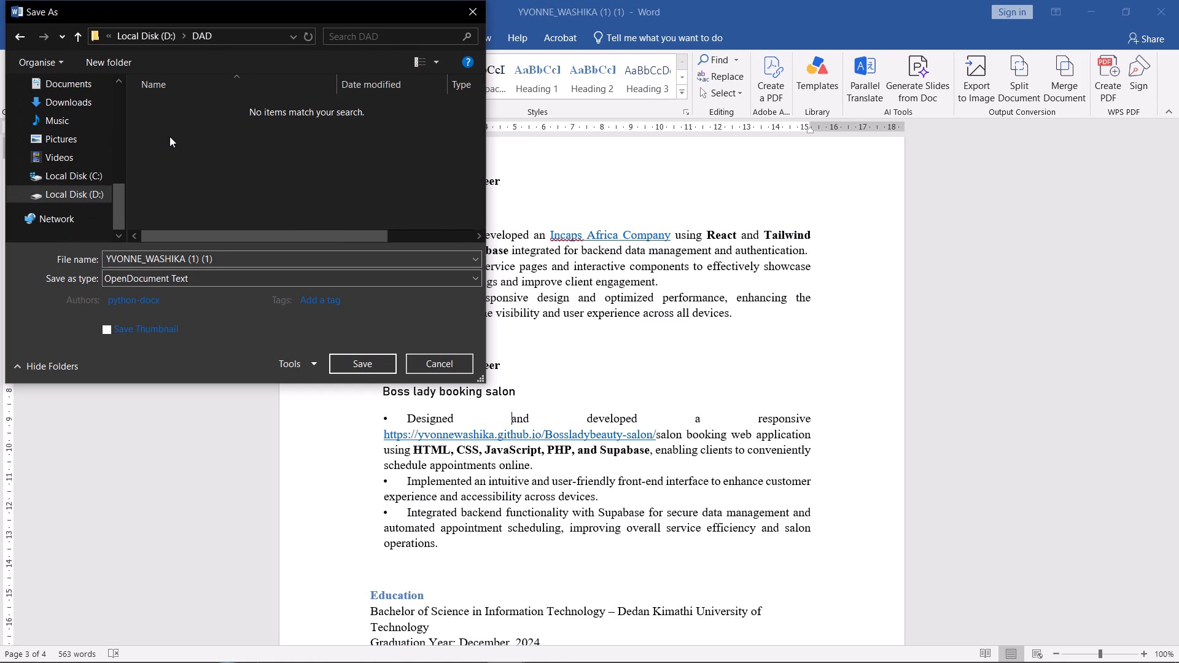
left_click(476, 277)
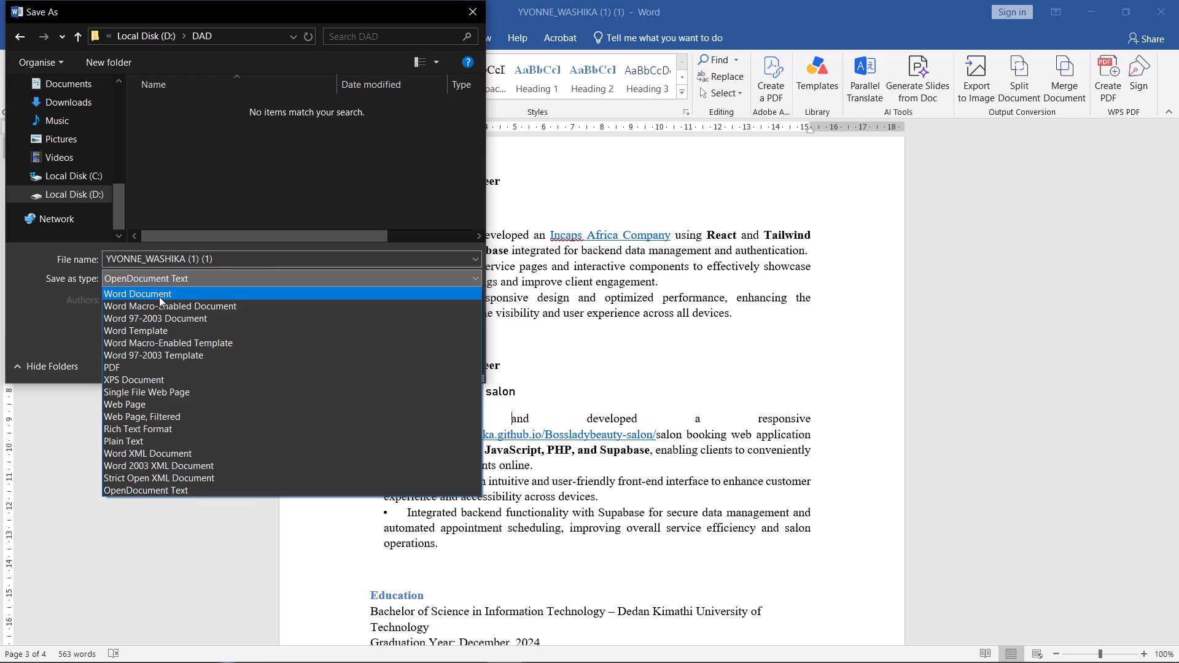
left_click(159, 297)
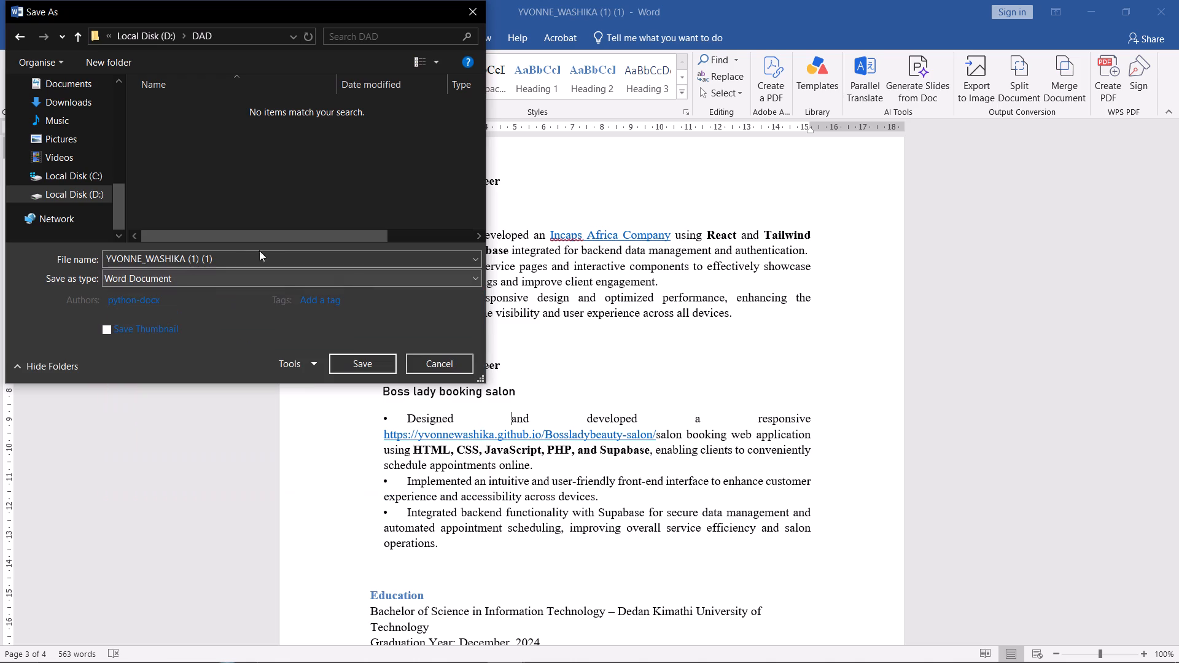
Replace the "(1) (1)" ending of the file name with "UPDATED CV 2026", keeping the owner's name in front, and save the document.
left_click(211, 258)
left_click(211, 258)
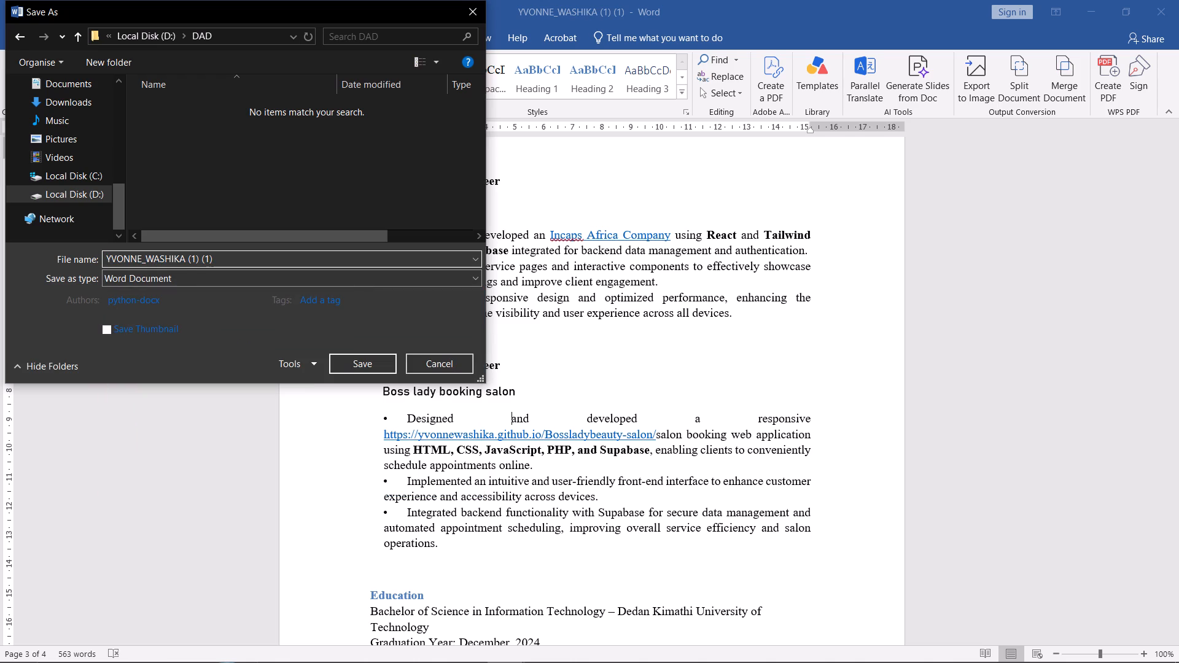
key("BackSpace")
key("BackSpace")
key("BackSpace")
key("BackSpace")
key("BackSpace")
key("BackSpace")
key("BackSpace")
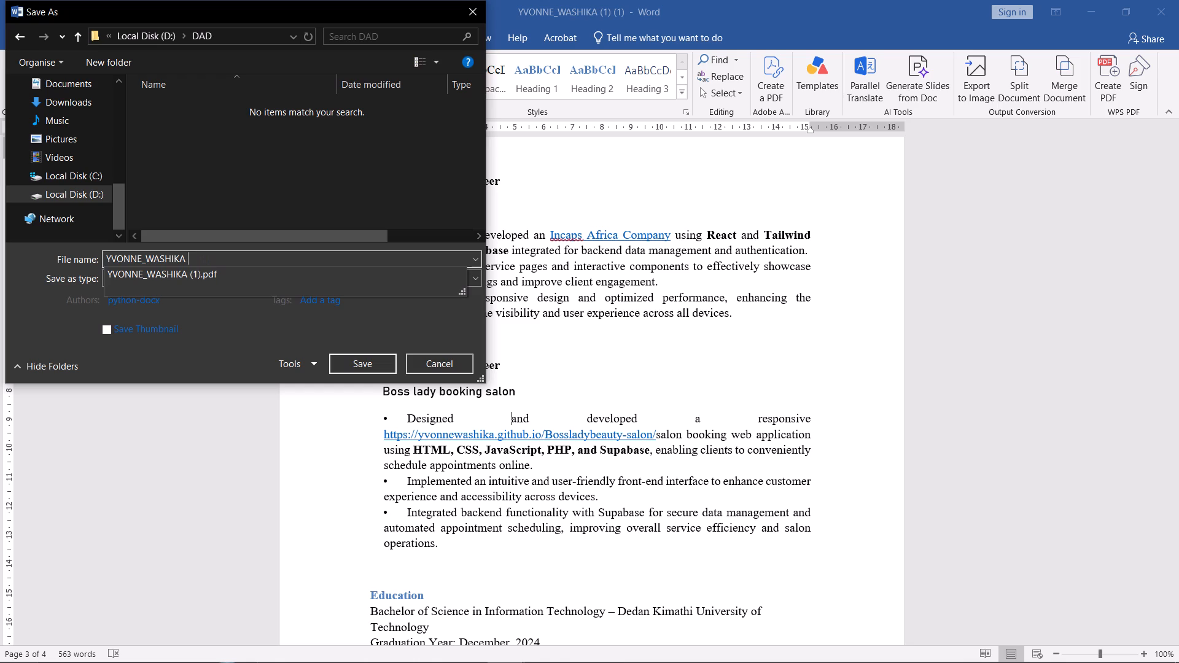
key("space")
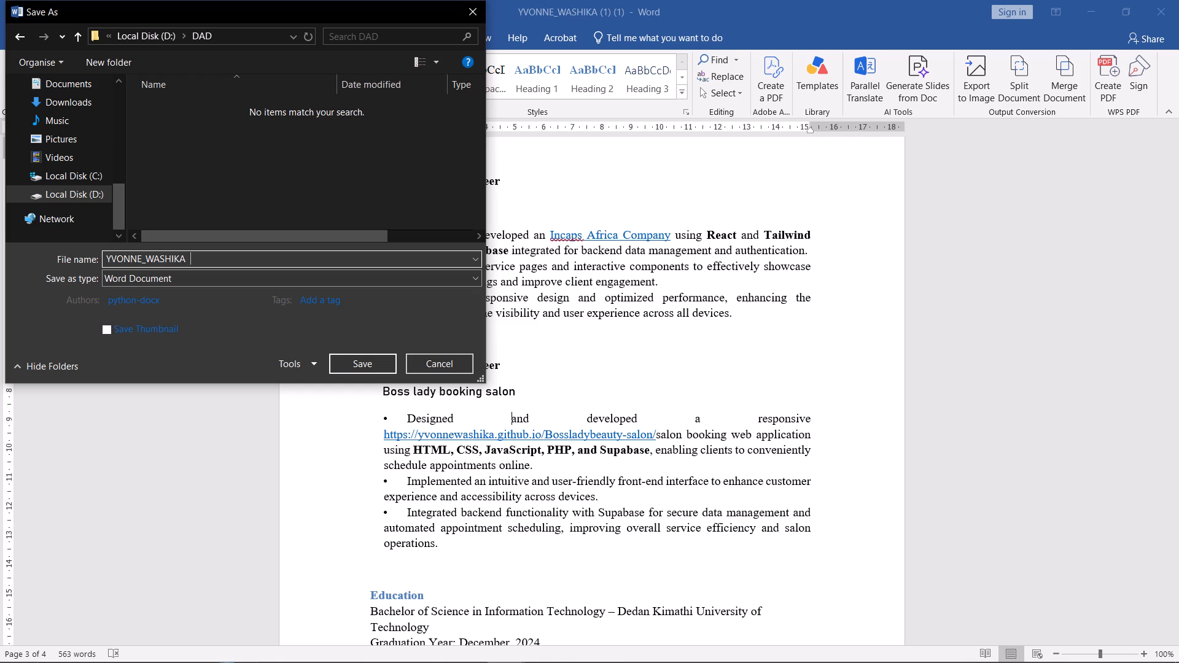
key("u")
type("PDATED")
key("space")
key("c")
type("V 2026")
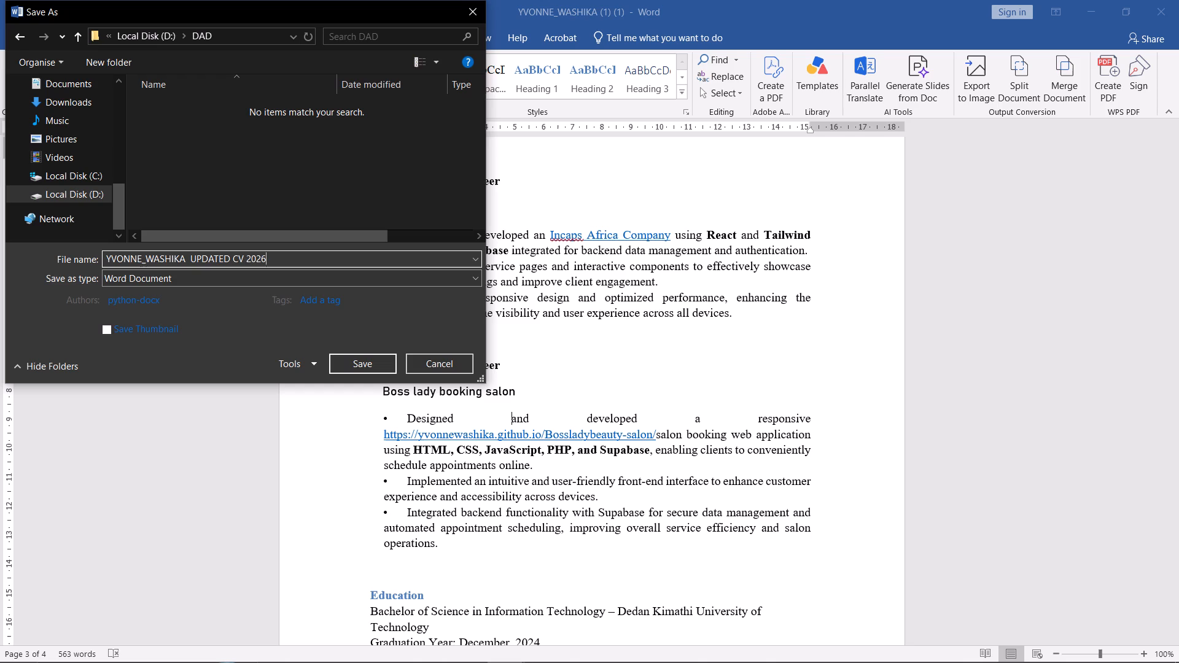
left_click(364, 360)
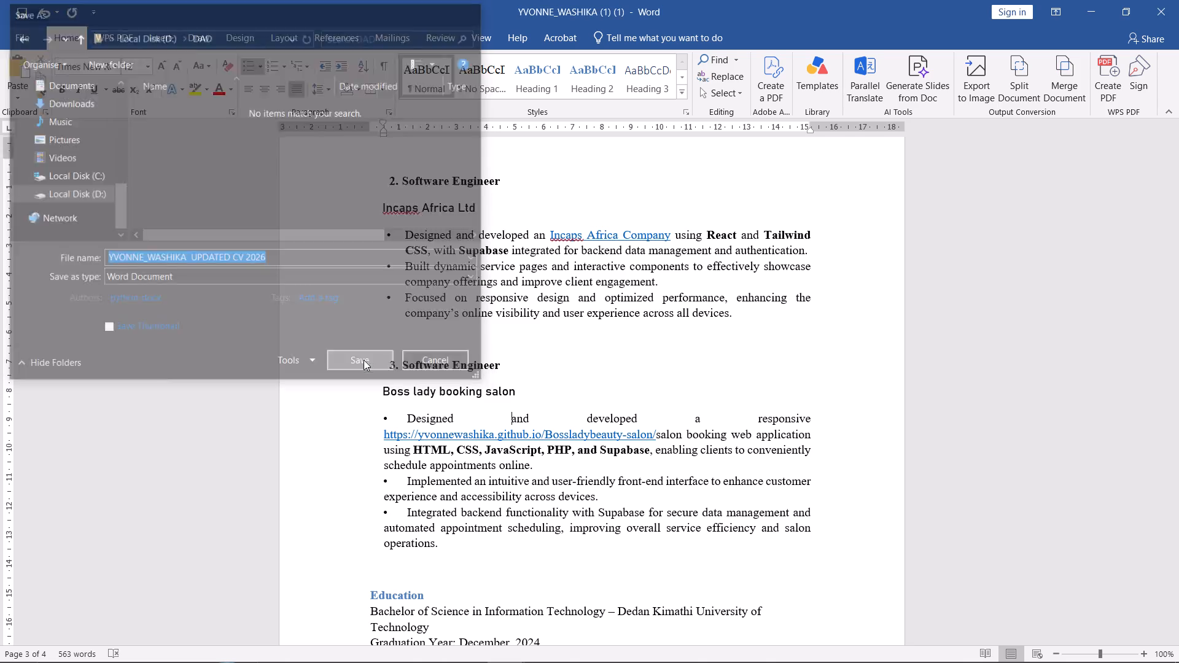
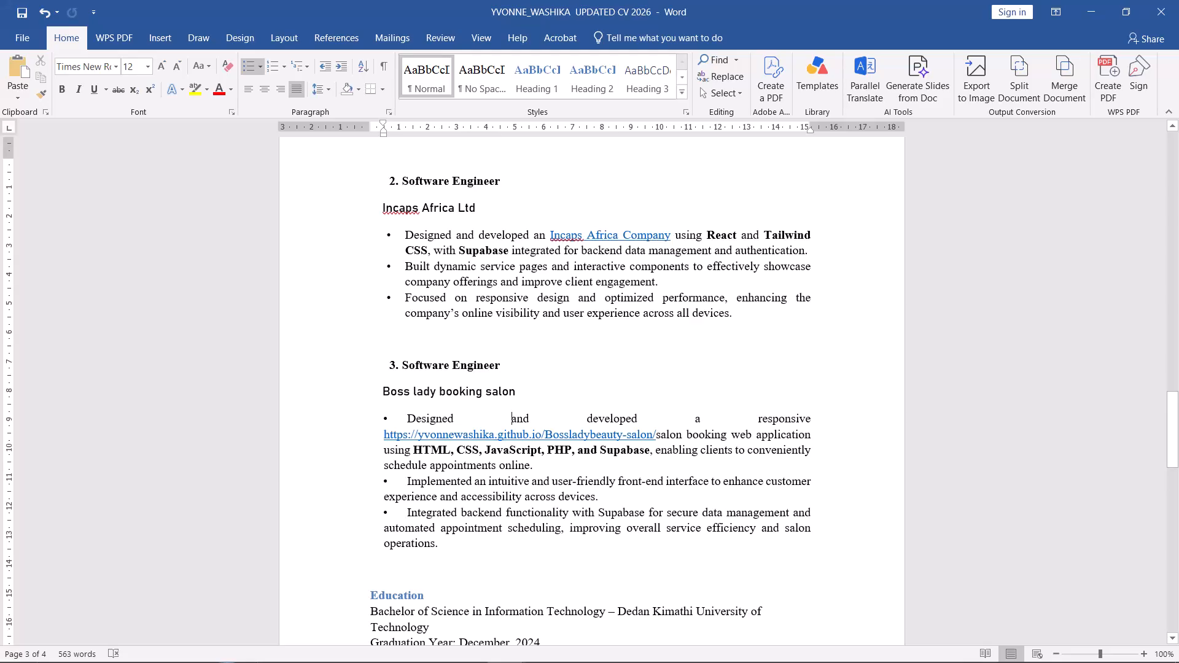
Ignore all spelling flags on the word "Incaps", starting from the "Incaps Africa Ltd" line.
left_click(393, 207)
right_click(393, 207)
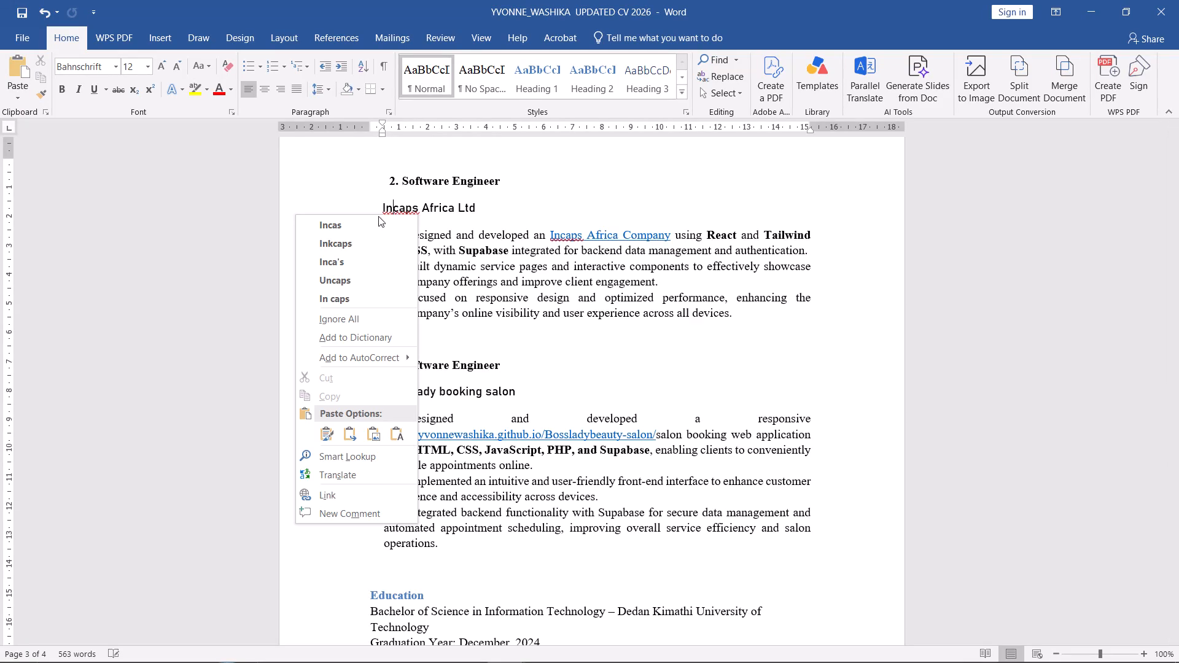
left_click(343, 321)
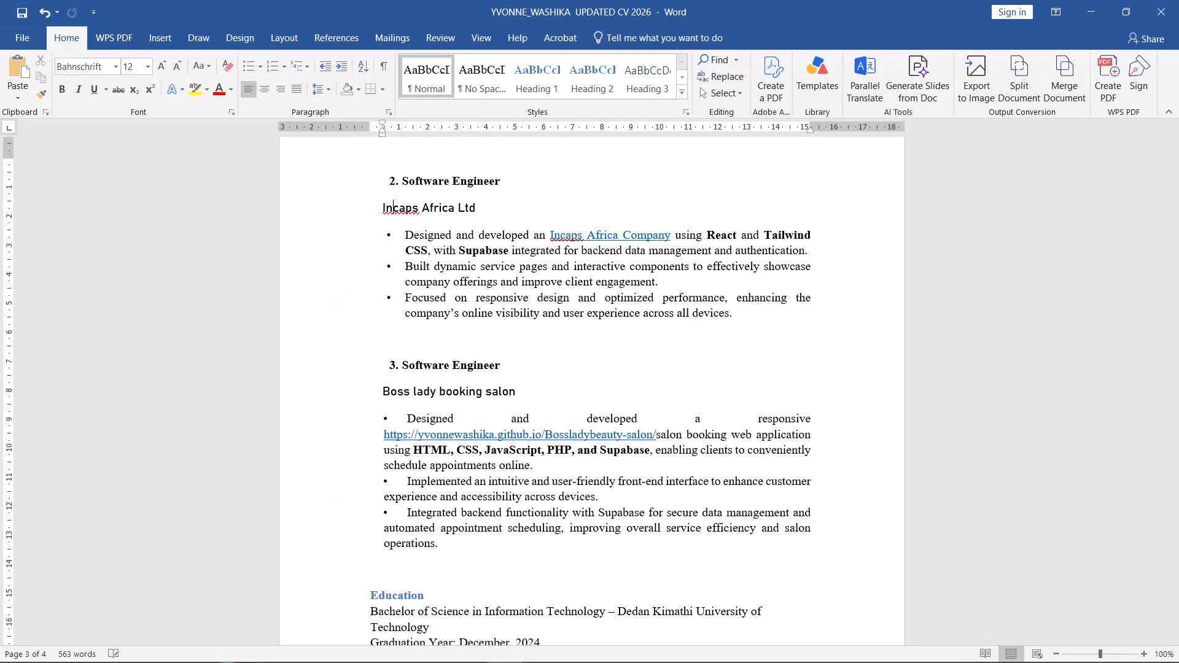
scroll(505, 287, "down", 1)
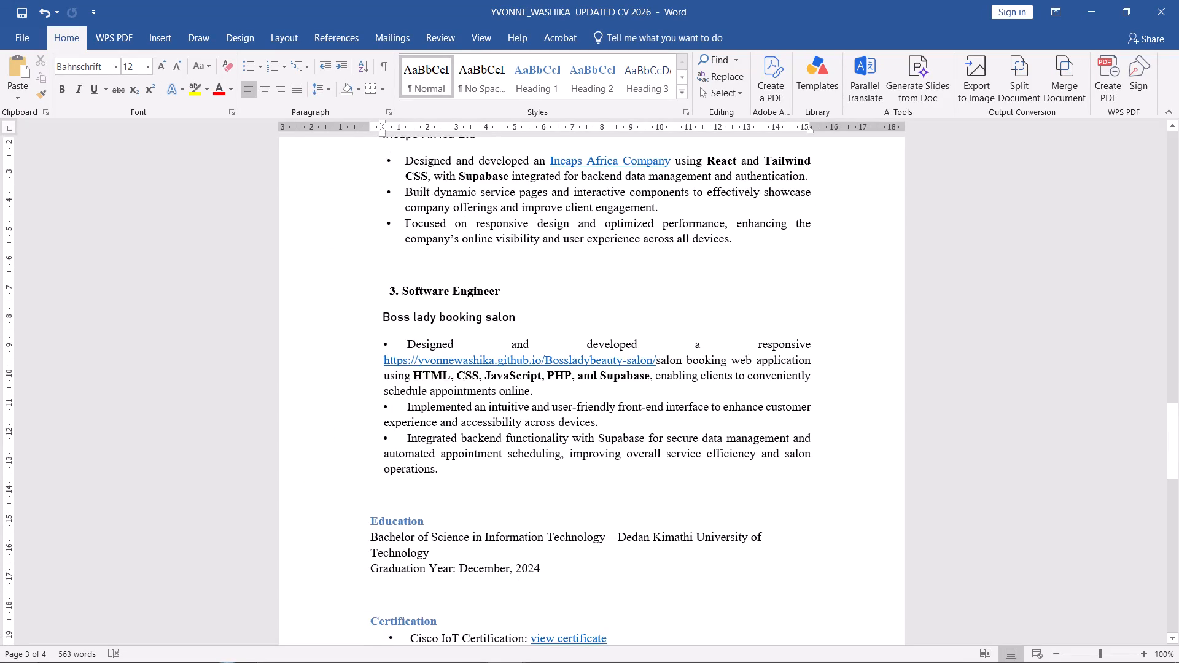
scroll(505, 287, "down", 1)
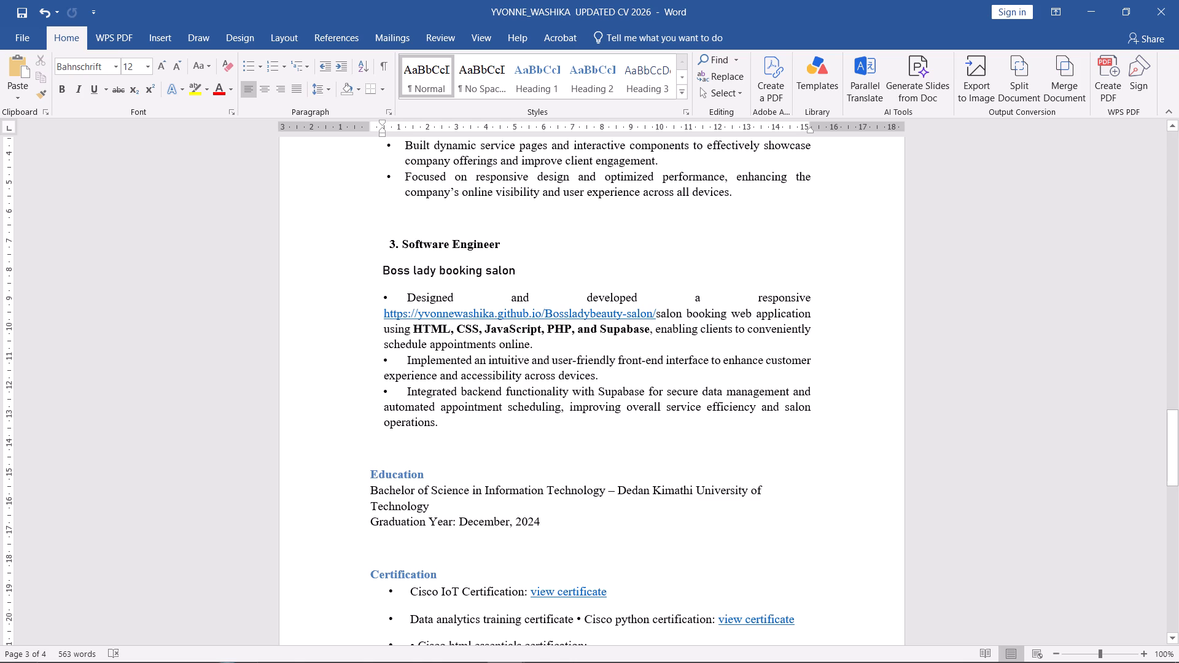
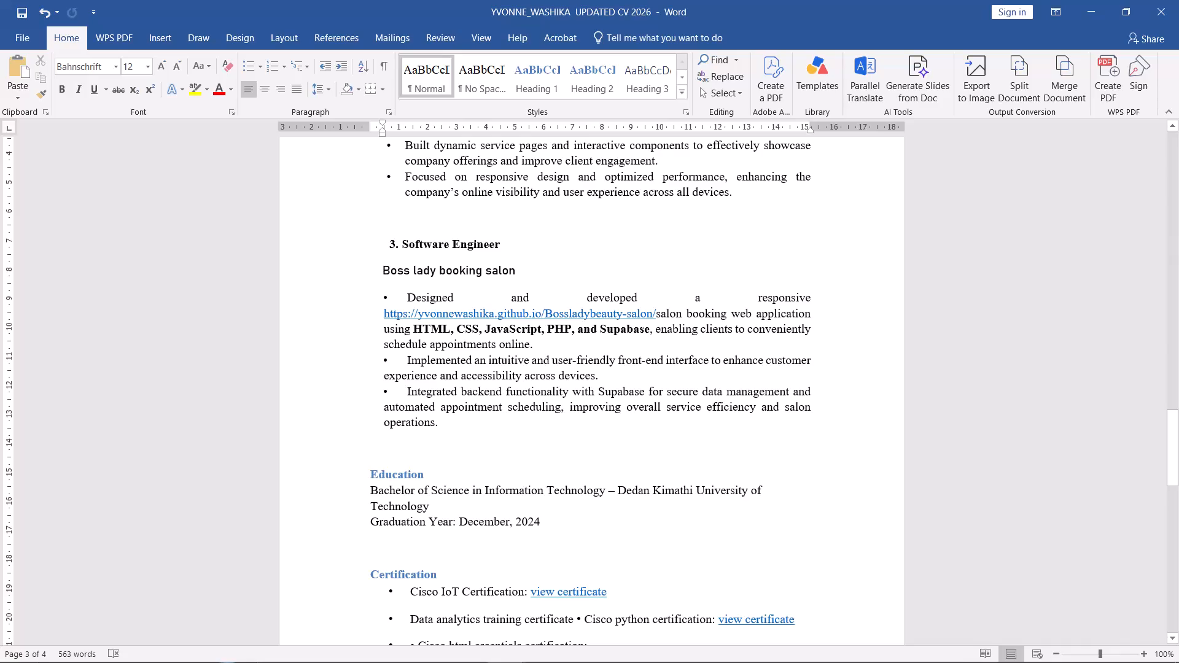
Ignore all spelling flags on the word "Ajira" in the Certification list.
left_click(742, 290)
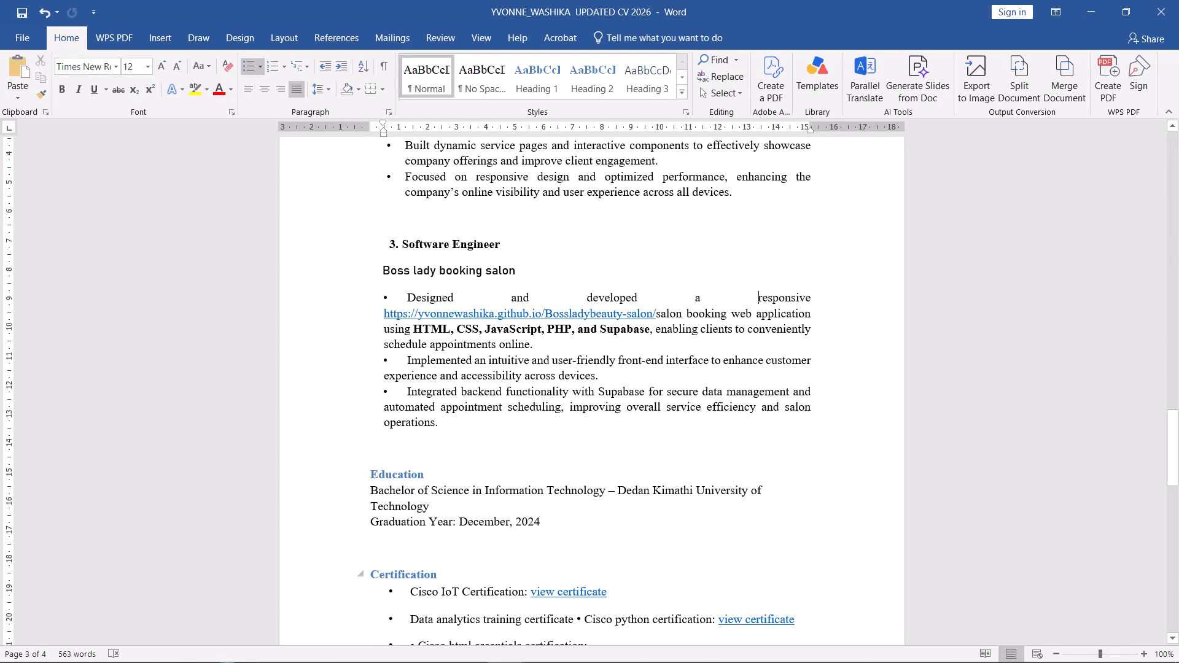
scroll(534, 574, "down", 5)
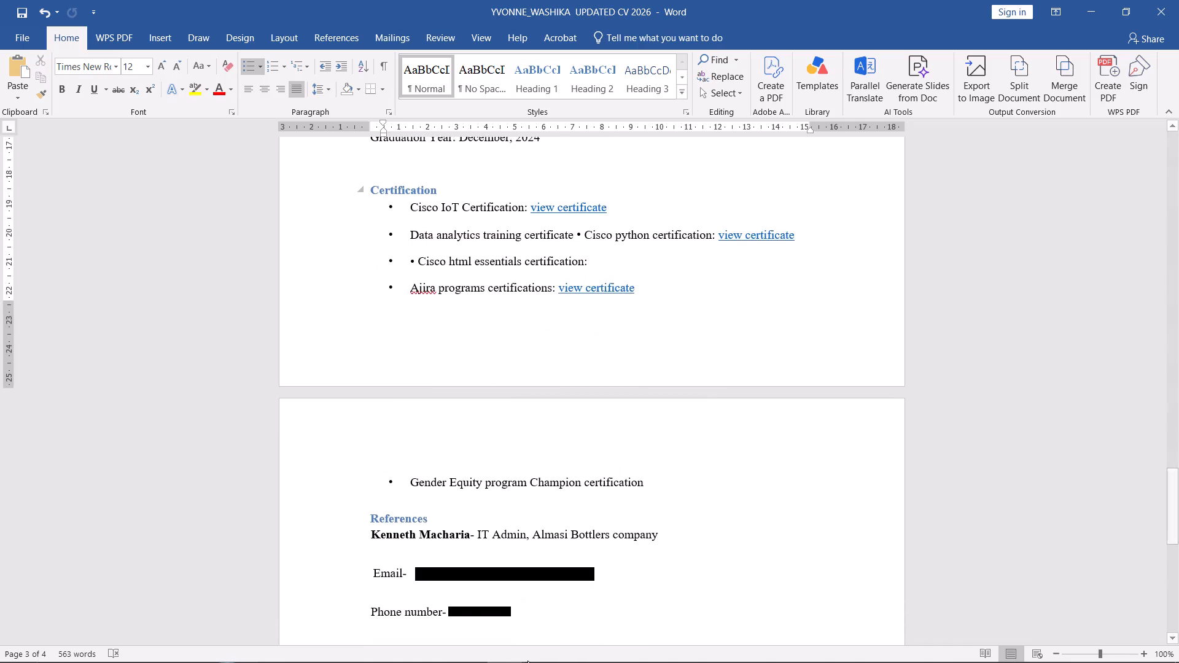
left_click(421, 295)
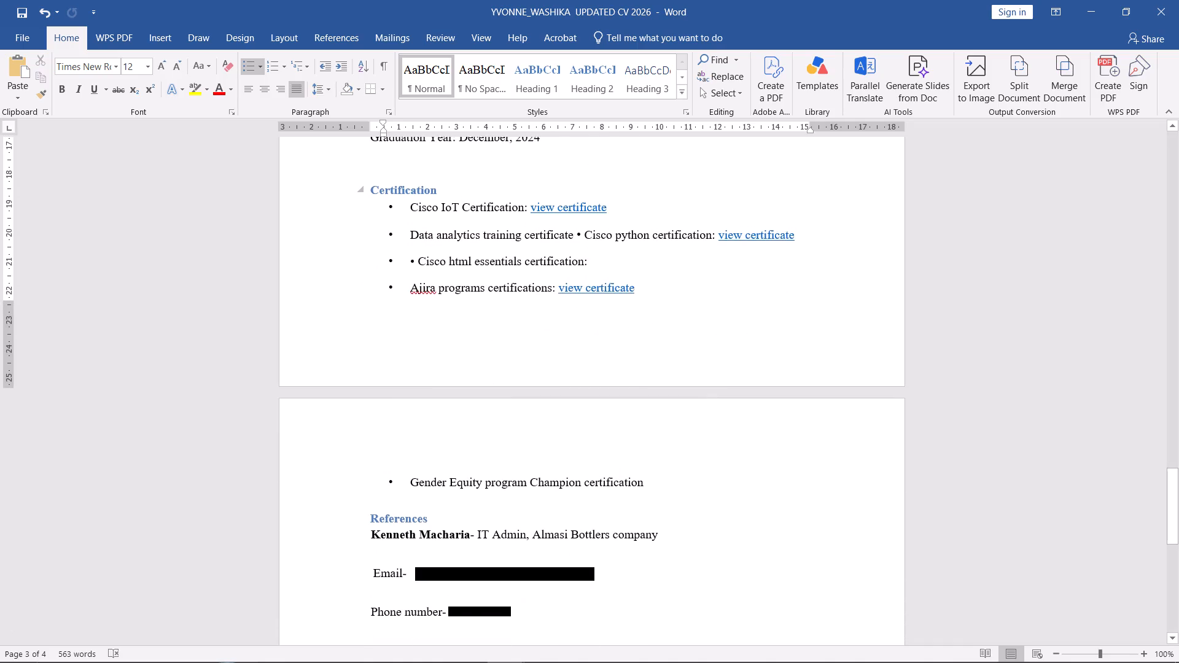
right_click(421, 295)
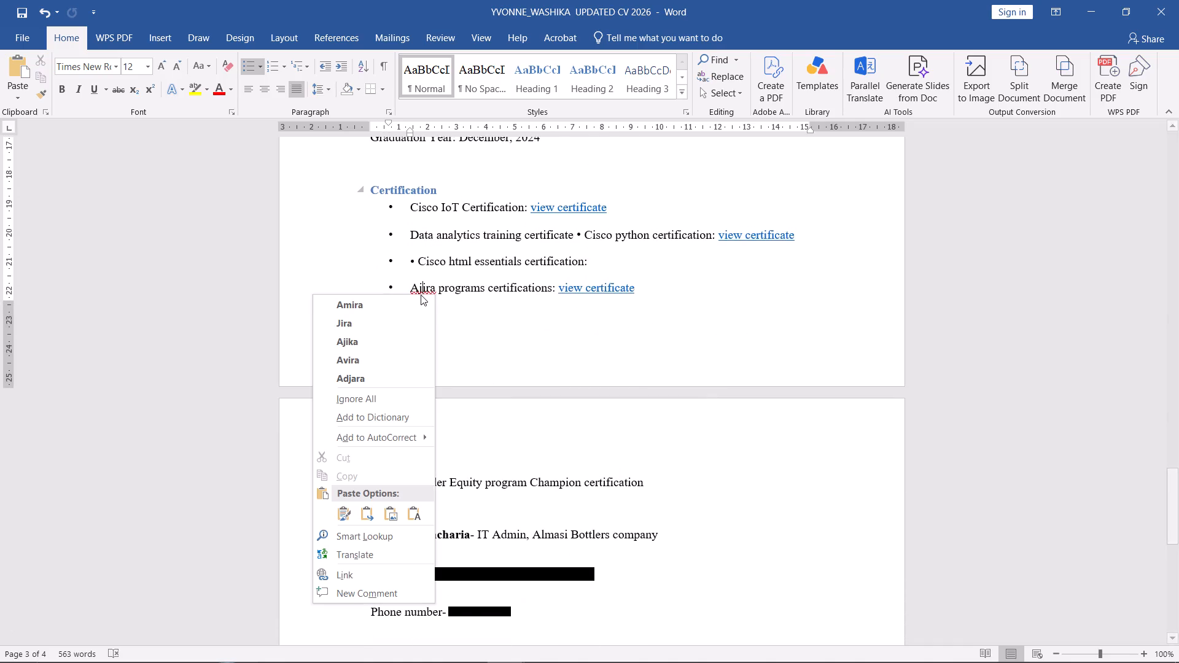
left_click(356, 398)
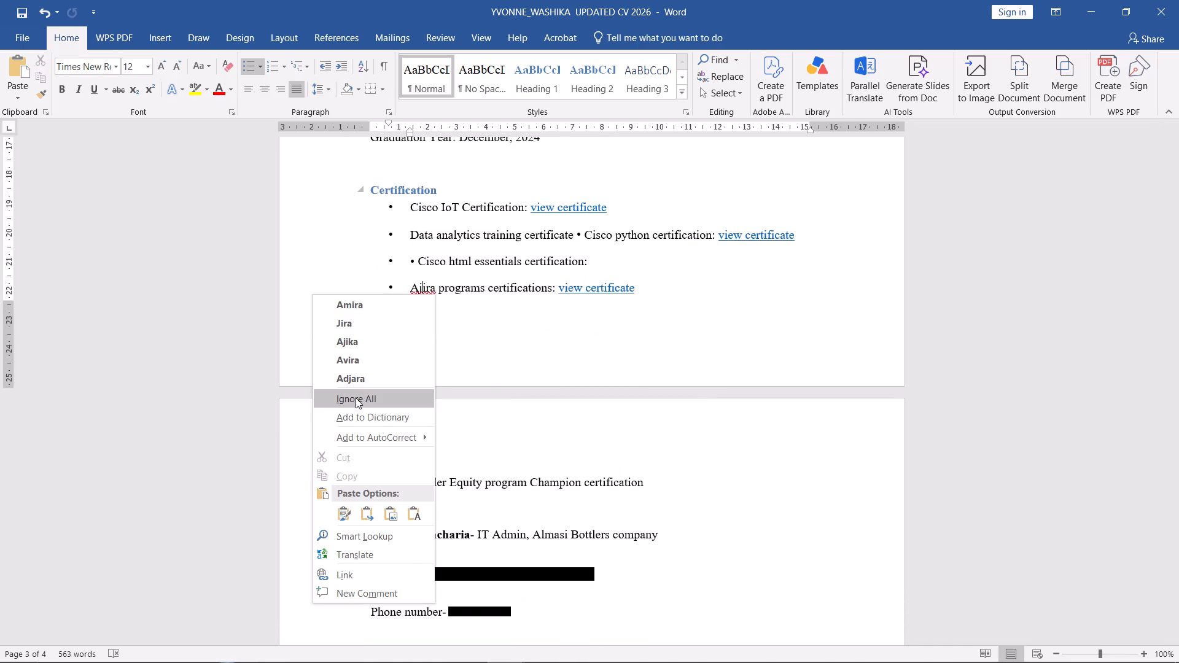
Add an empty line after the last Boss lady booking salon bullet, which ends in "salon operations.".
scroll(565, 273, "up", 2)
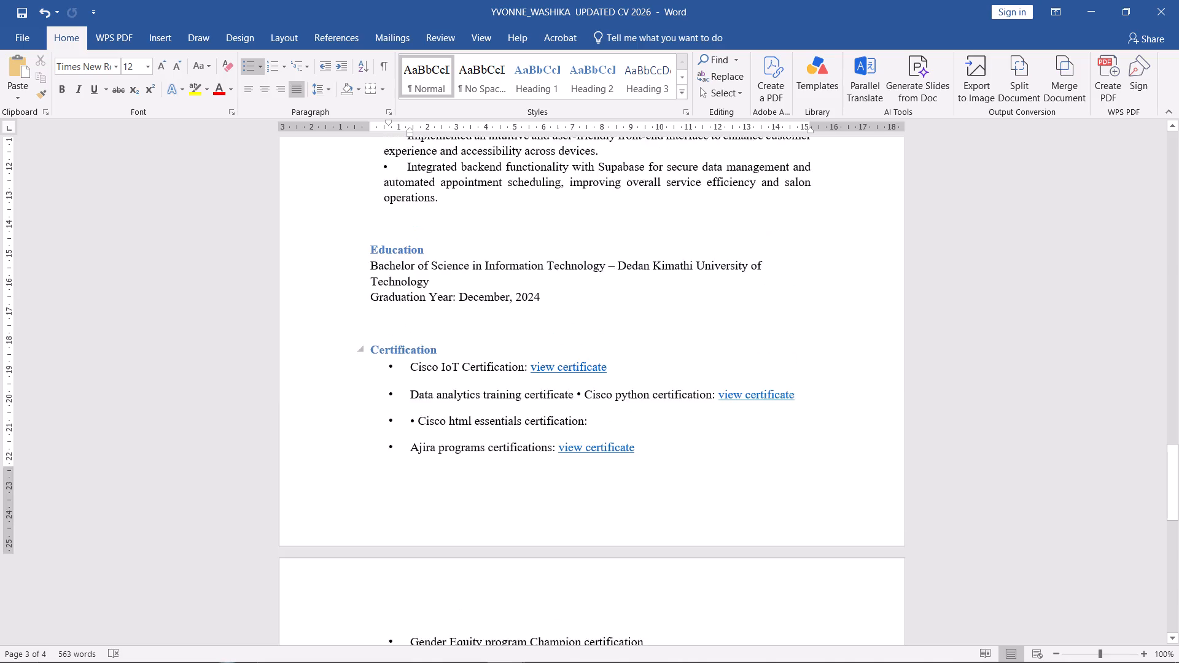
scroll(565, 273, "up", 1)
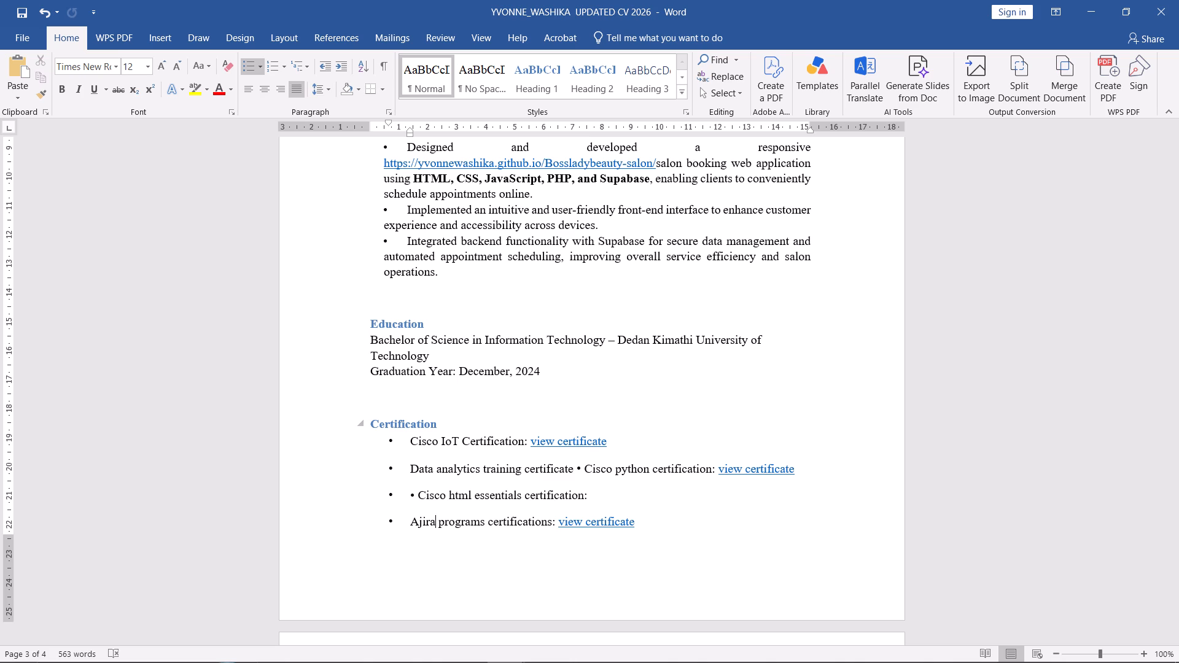
scroll(527, 222, "up", 1)
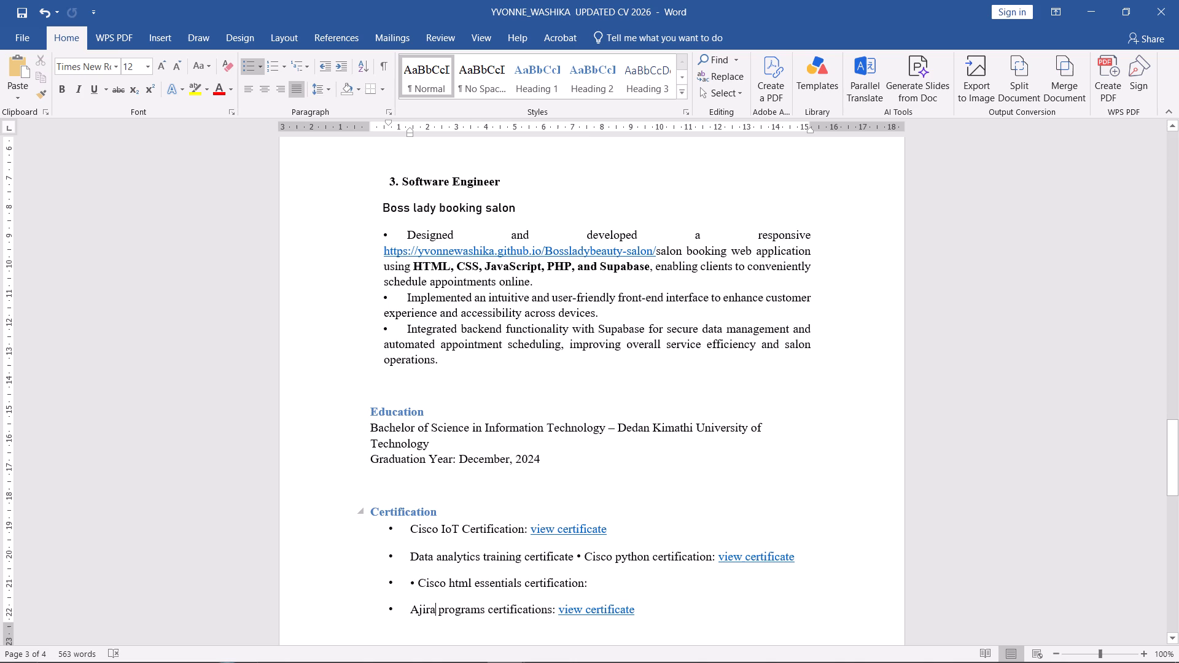
left_click(447, 363)
key("Return")
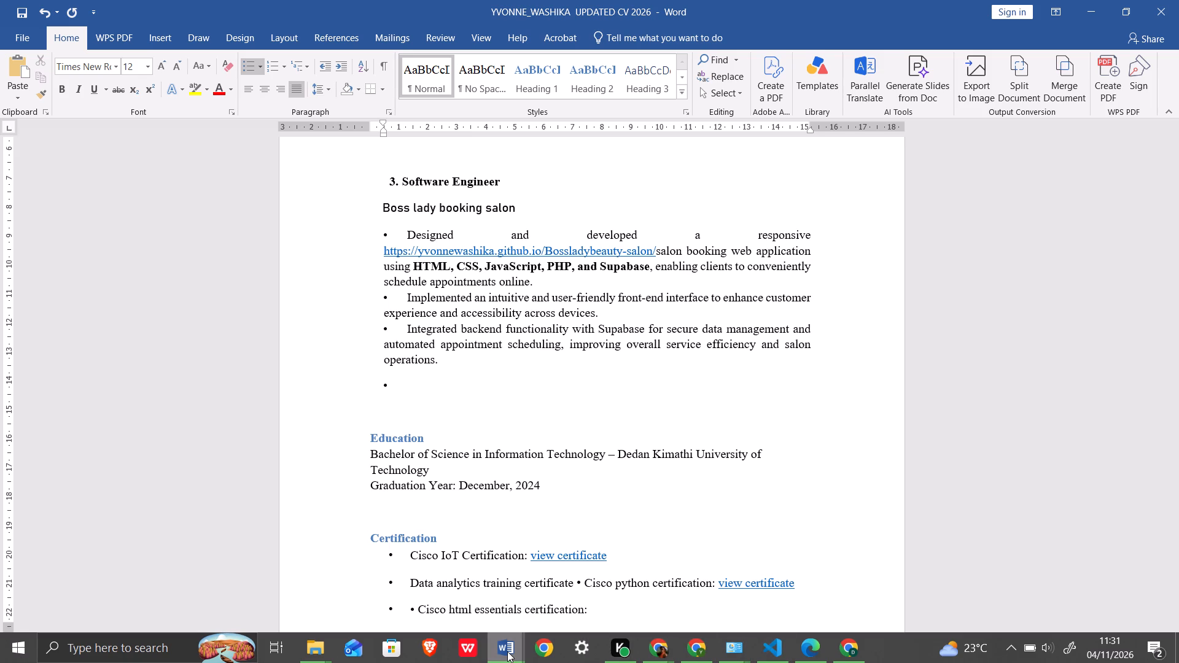
Switch to the read-only CV_Updated document and review its skills, work experience and Projects sections.
left_click(574, 585)
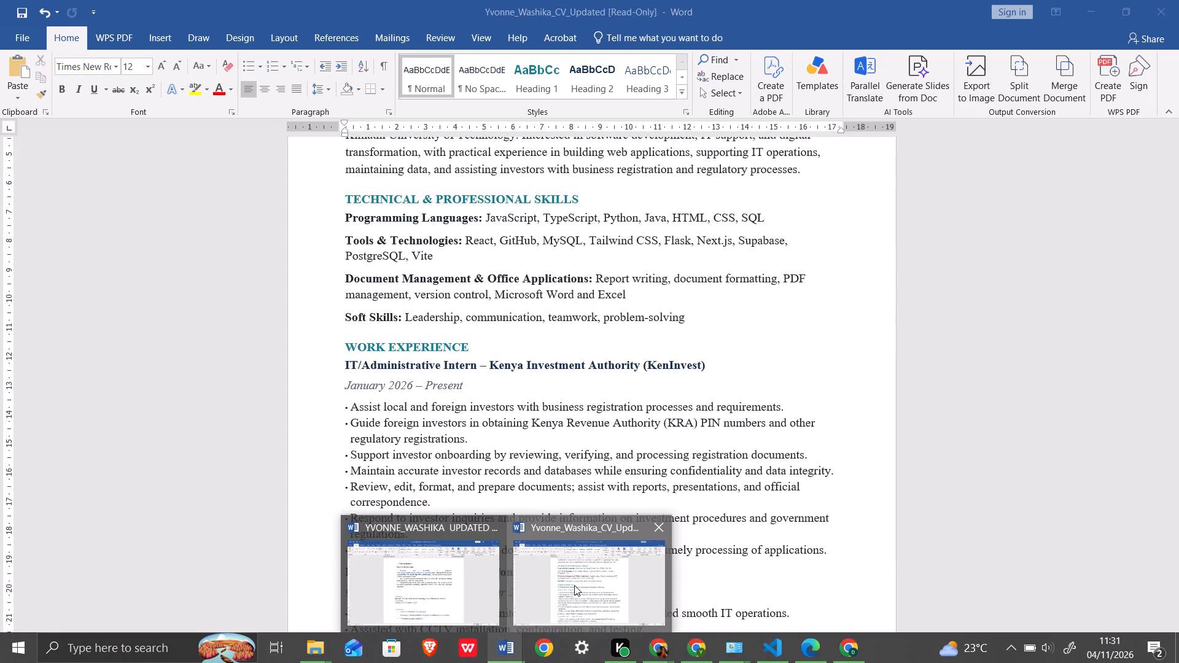
scroll(477, 335, "up", 1)
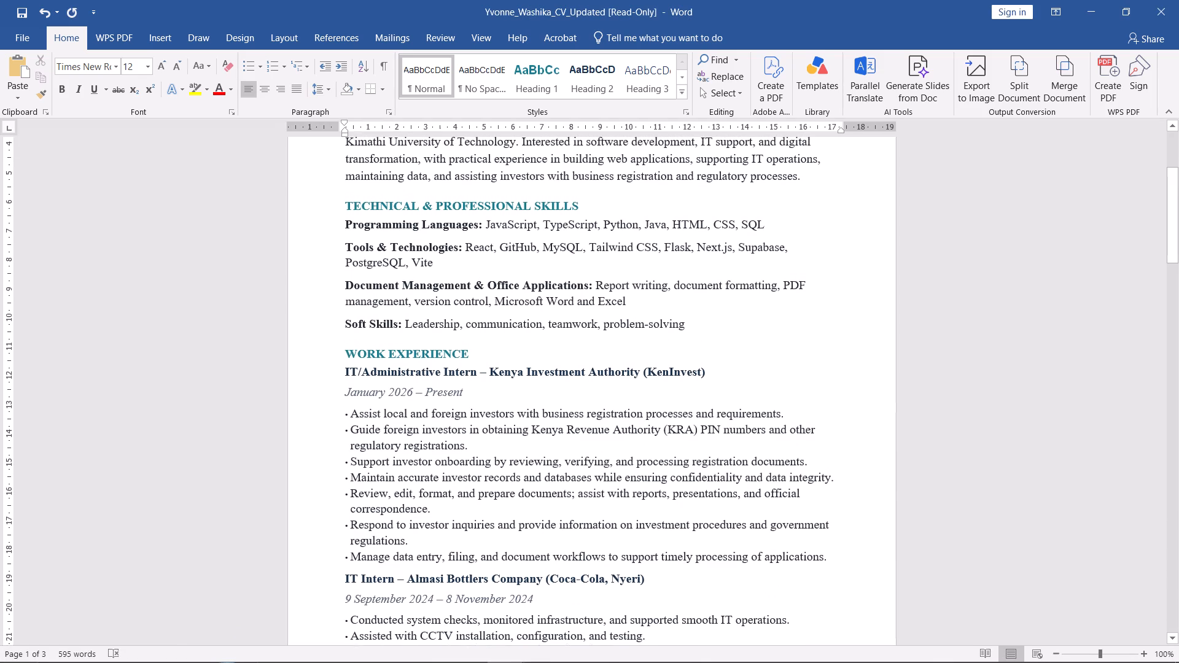
scroll(477, 335, "up", 1)
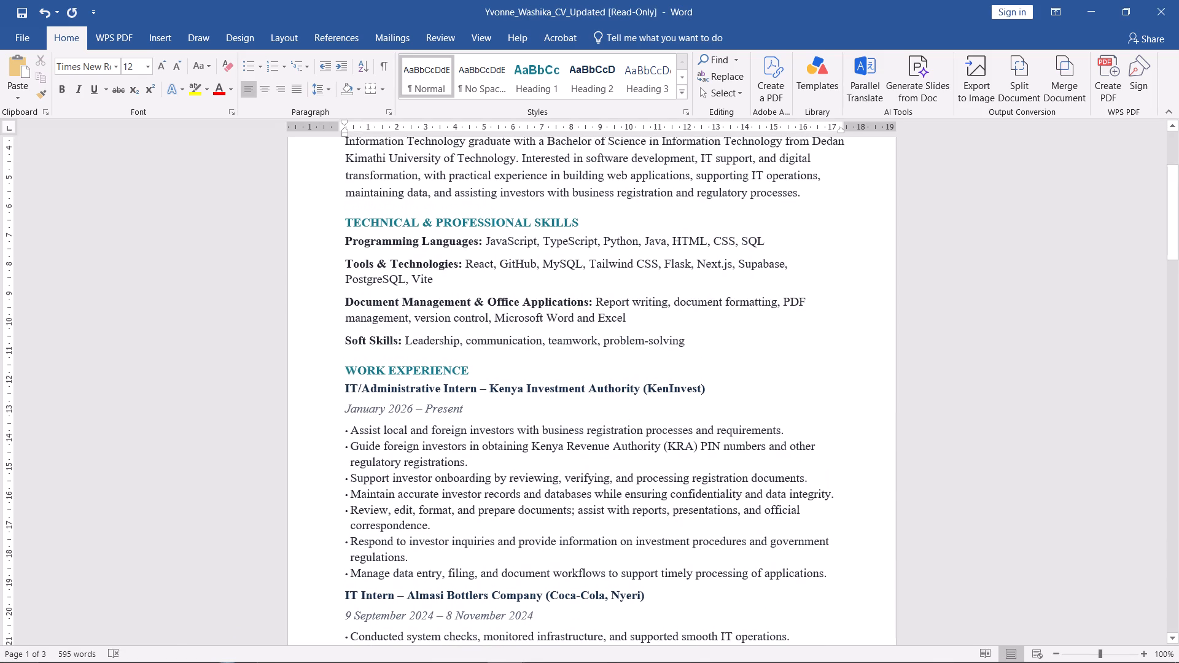
scroll(516, 294, "up", 2)
scroll(516, 294, "down", 1)
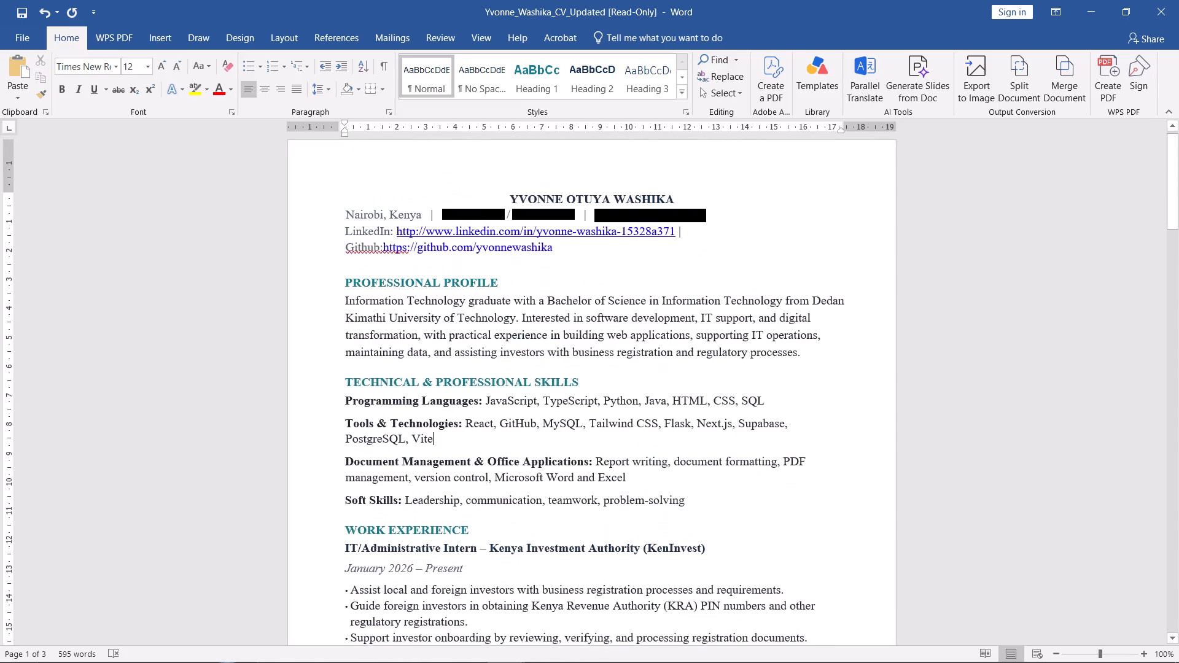
scroll(516, 294, "down", 3)
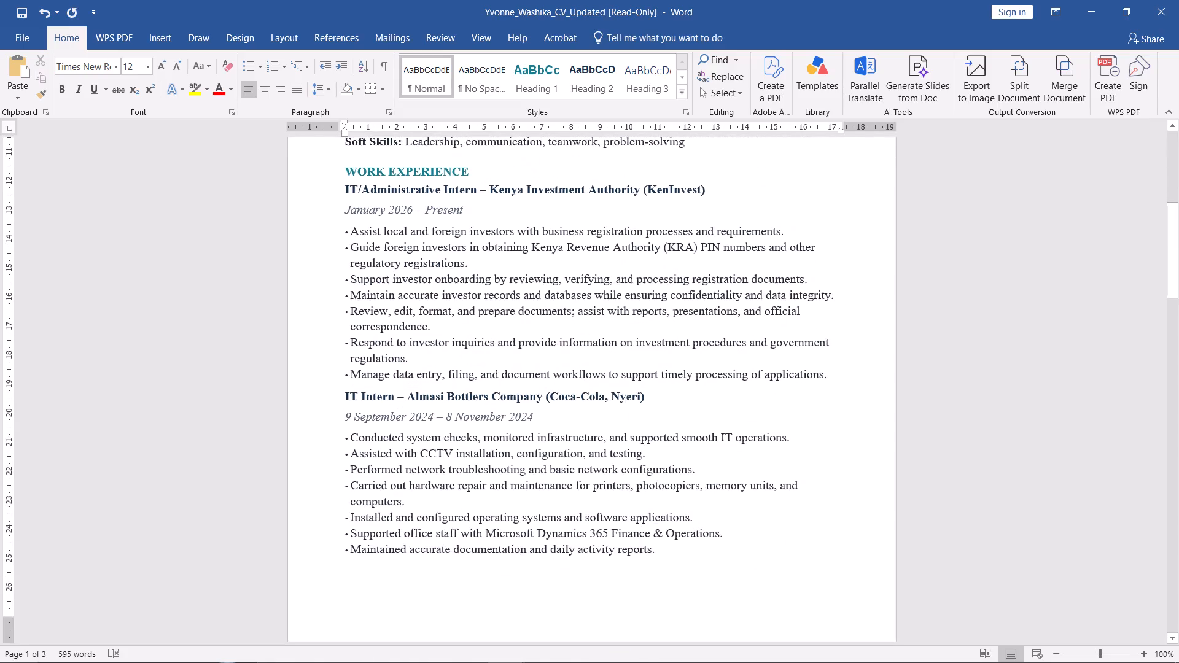
scroll(516, 294, "down", 5)
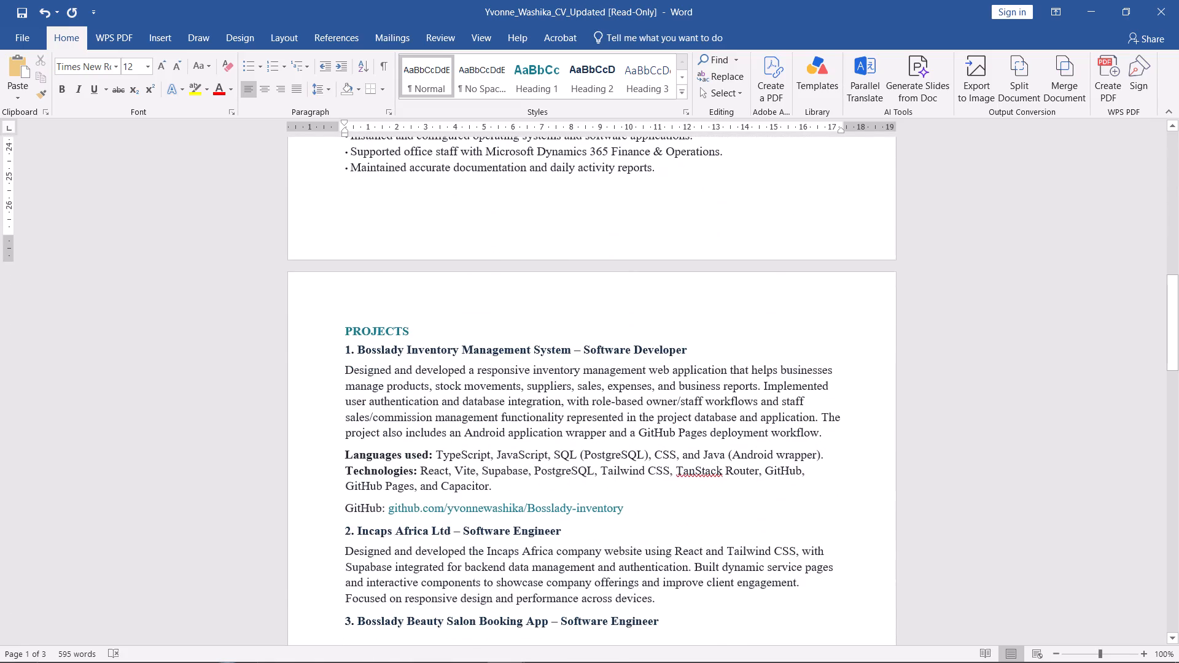
scroll(516, 294, "down", 2)
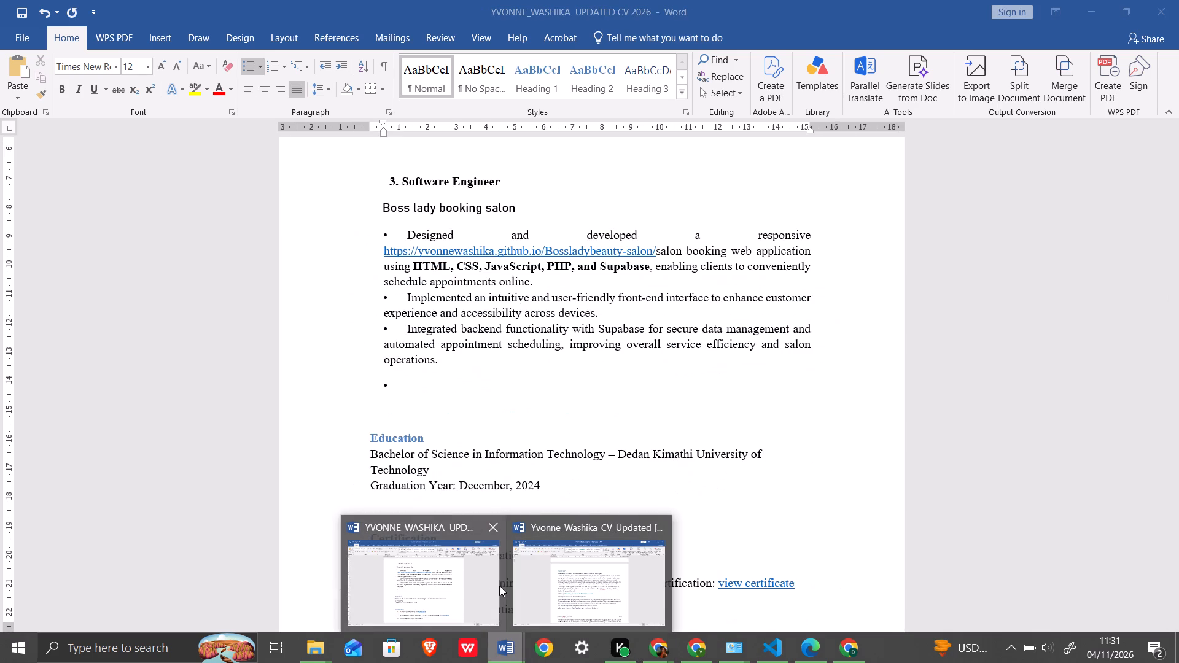
Back in the 2026 CV, copy the "3. Software Engineer" heading to the empty line above Education, without a bullet.
left_click(470, 586)
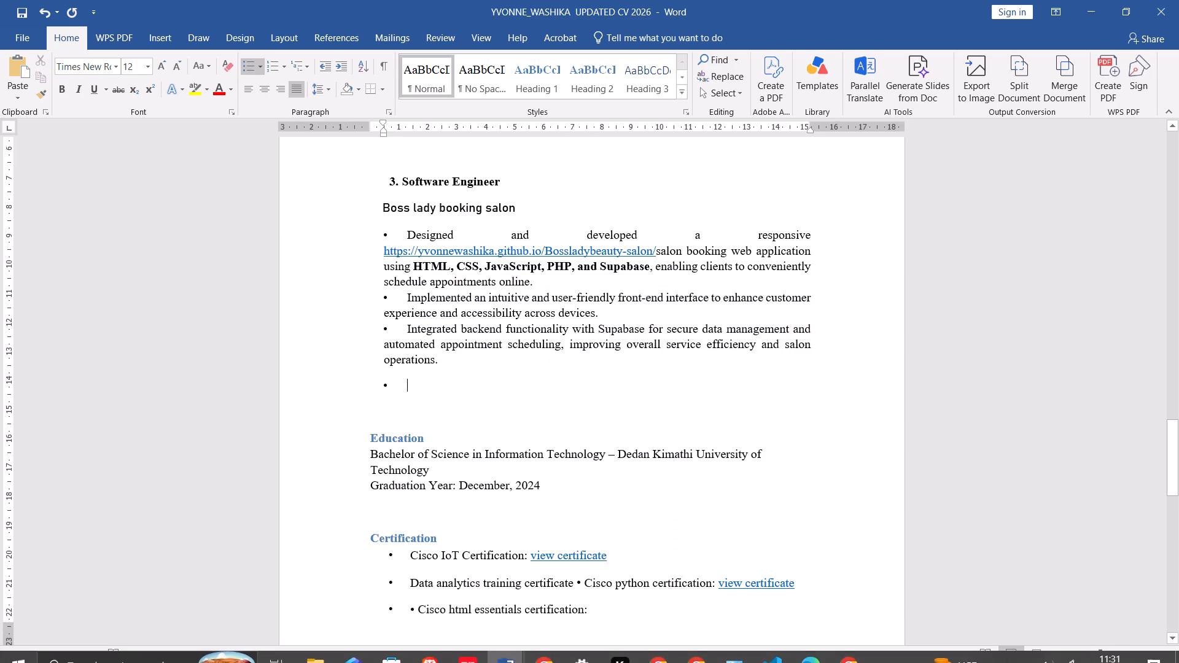
scroll(484, 354, "up", 1)
scroll(484, 354, "down", 1)
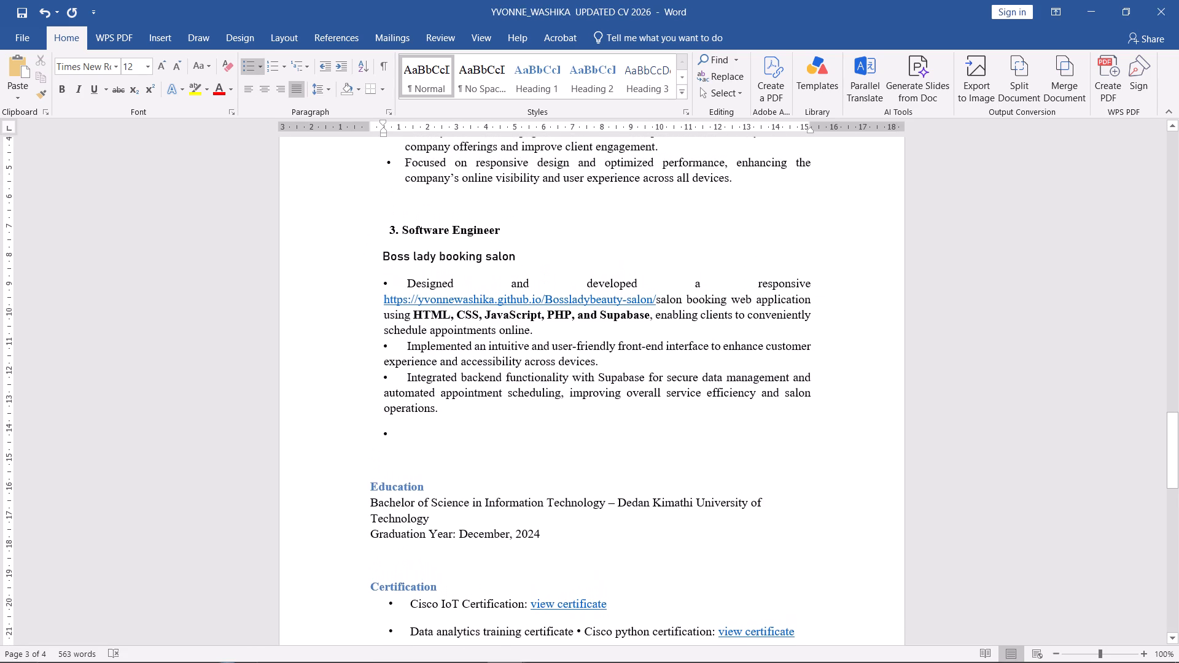
scroll(484, 354, "down", 1)
left_click(507, 179)
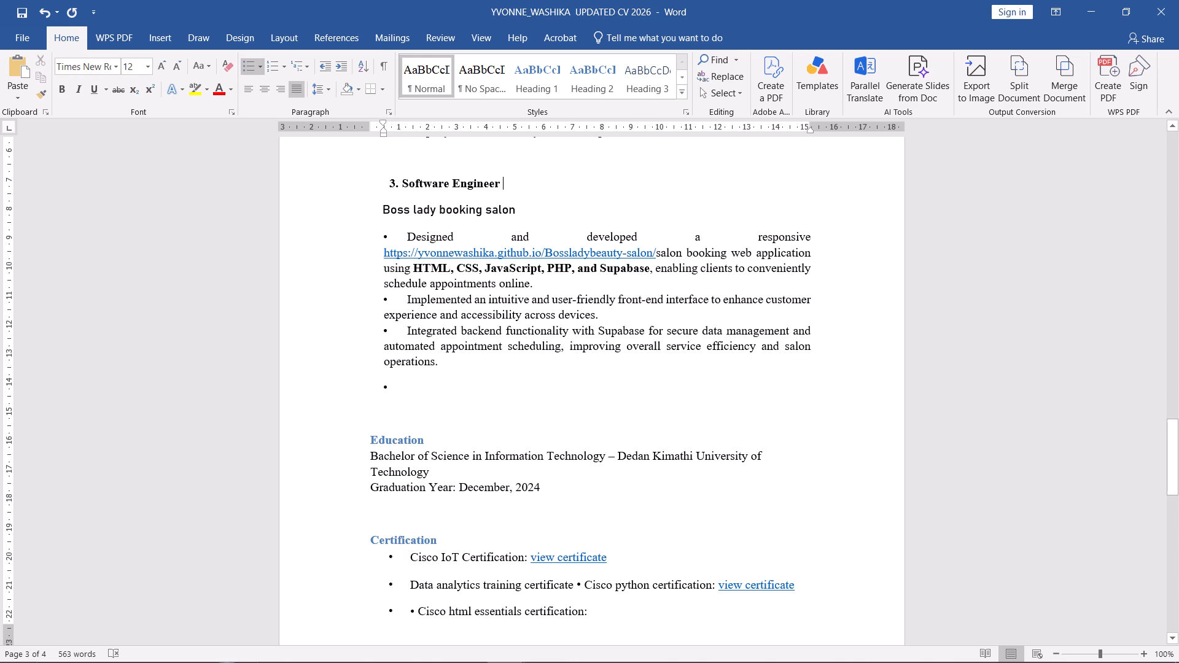
left_click_drag(507, 179, 385, 182)
key("ctrl+c")
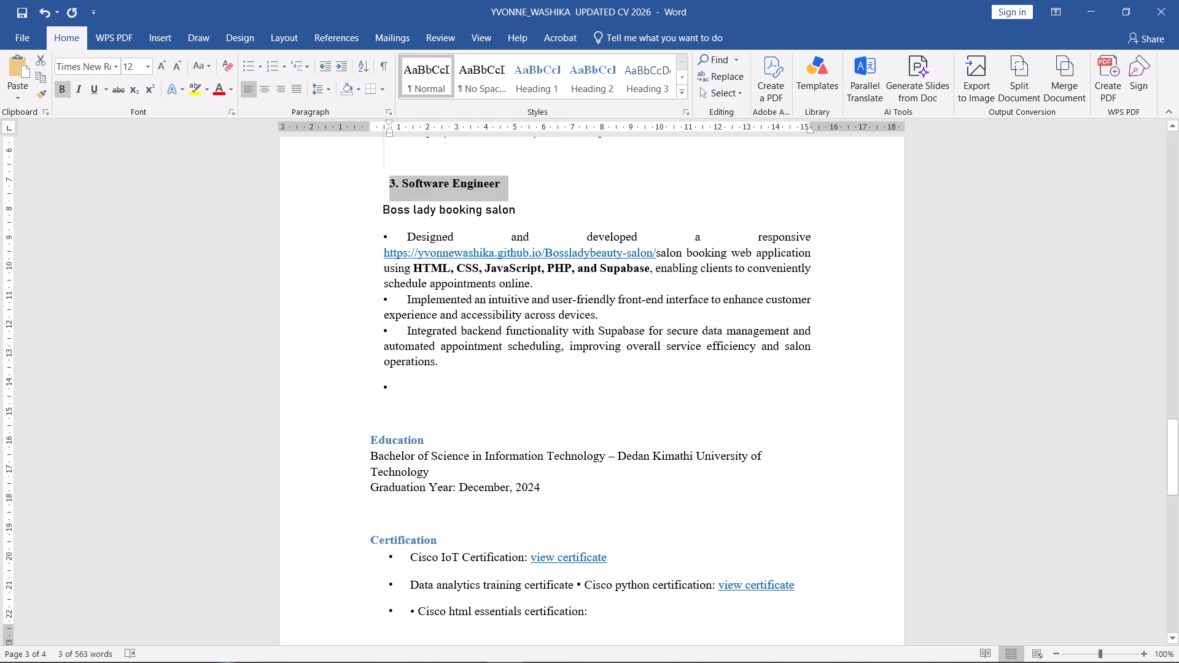
left_click(394, 387)
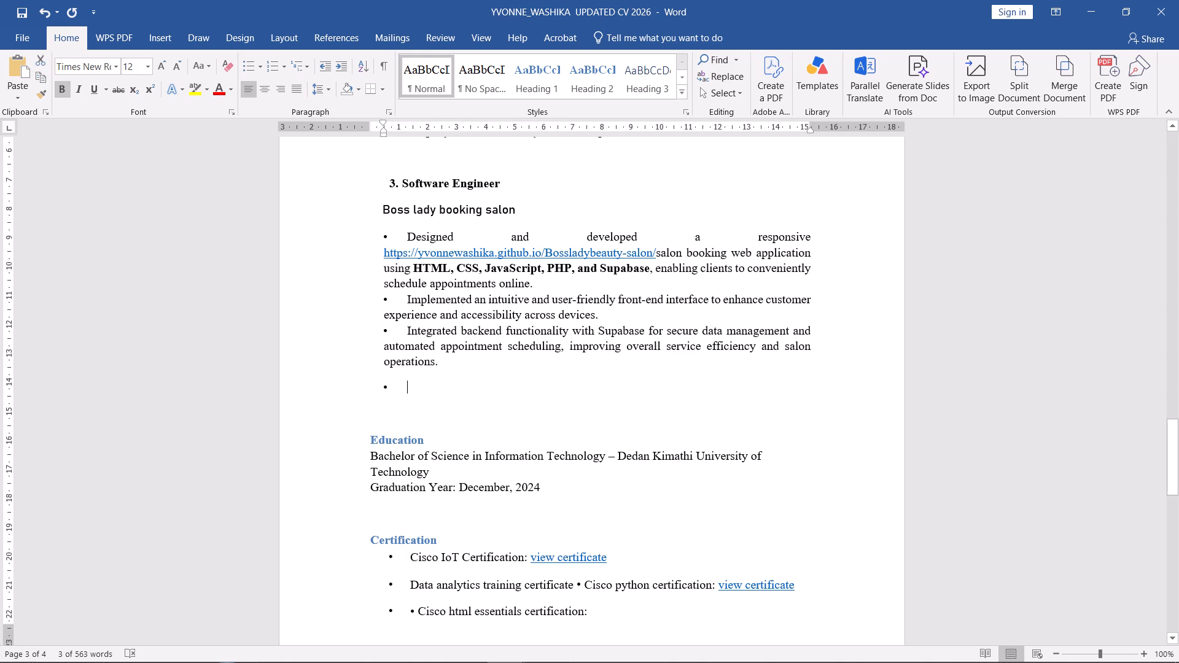
key("BackSpace")
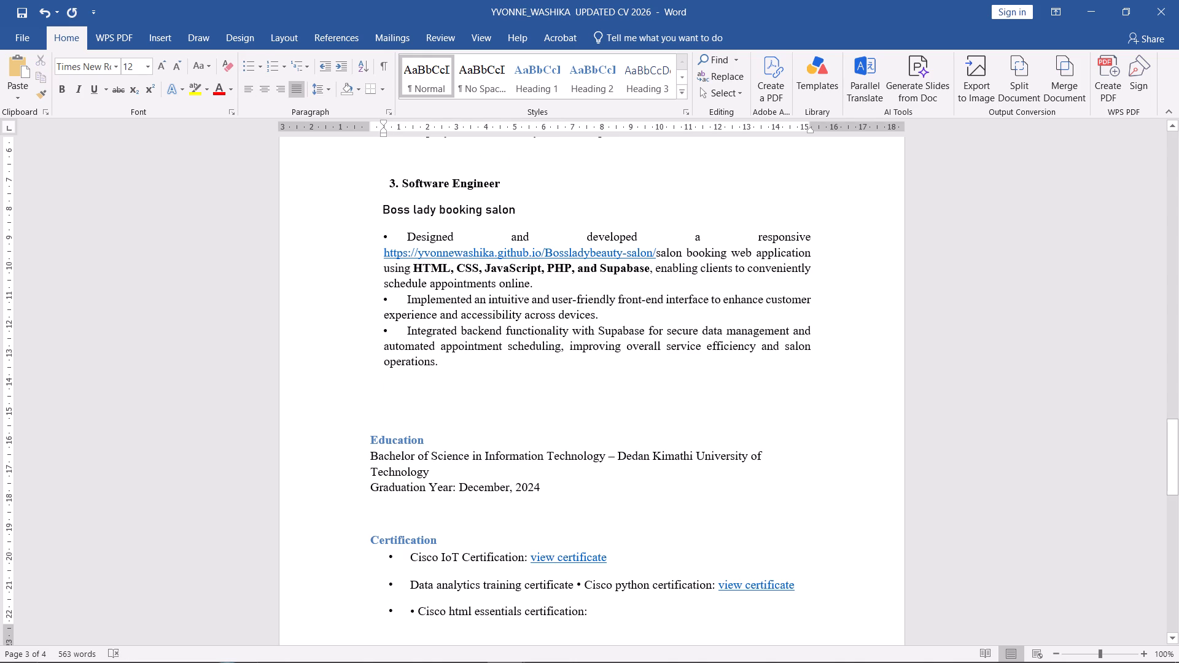
key("ctrl+v")
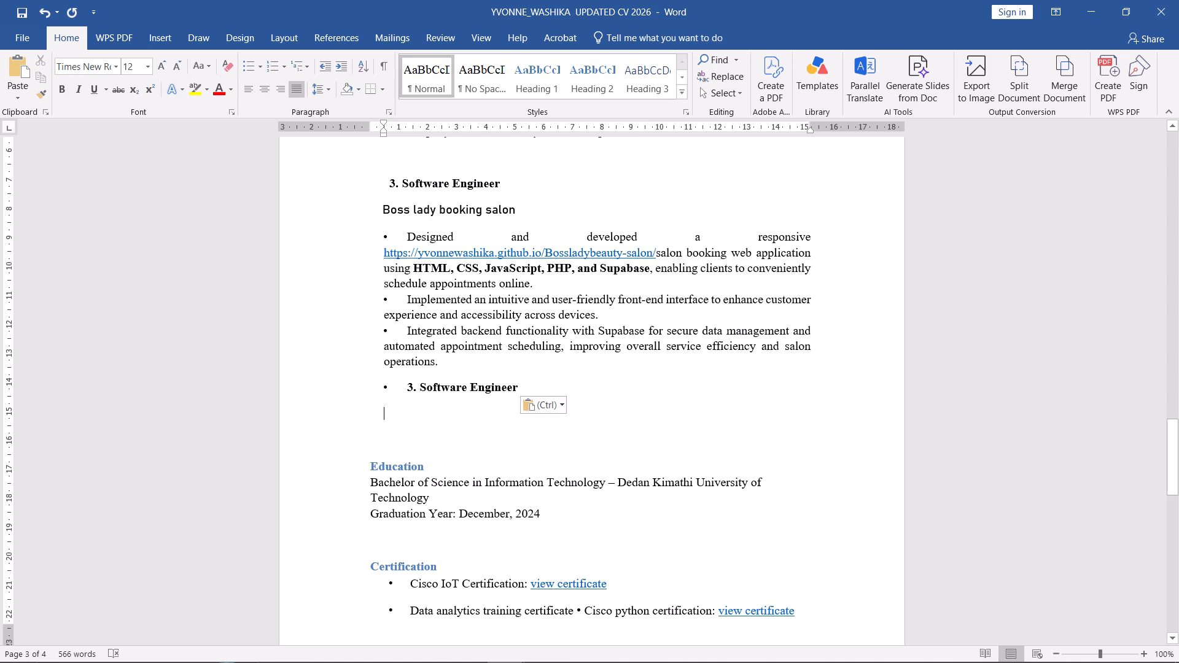
left_click(394, 387)
key("BackSpace")
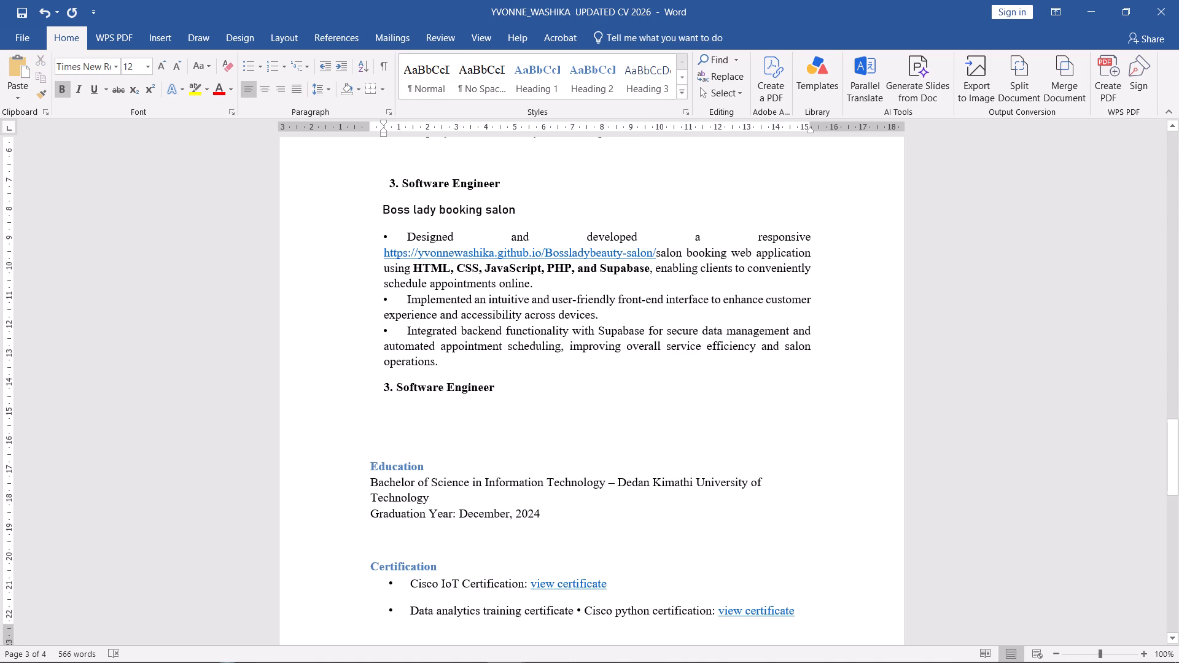
Change the number of the copied "Software Engineer" heading to 4.
left_click(391, 384)
key("BackSpace")
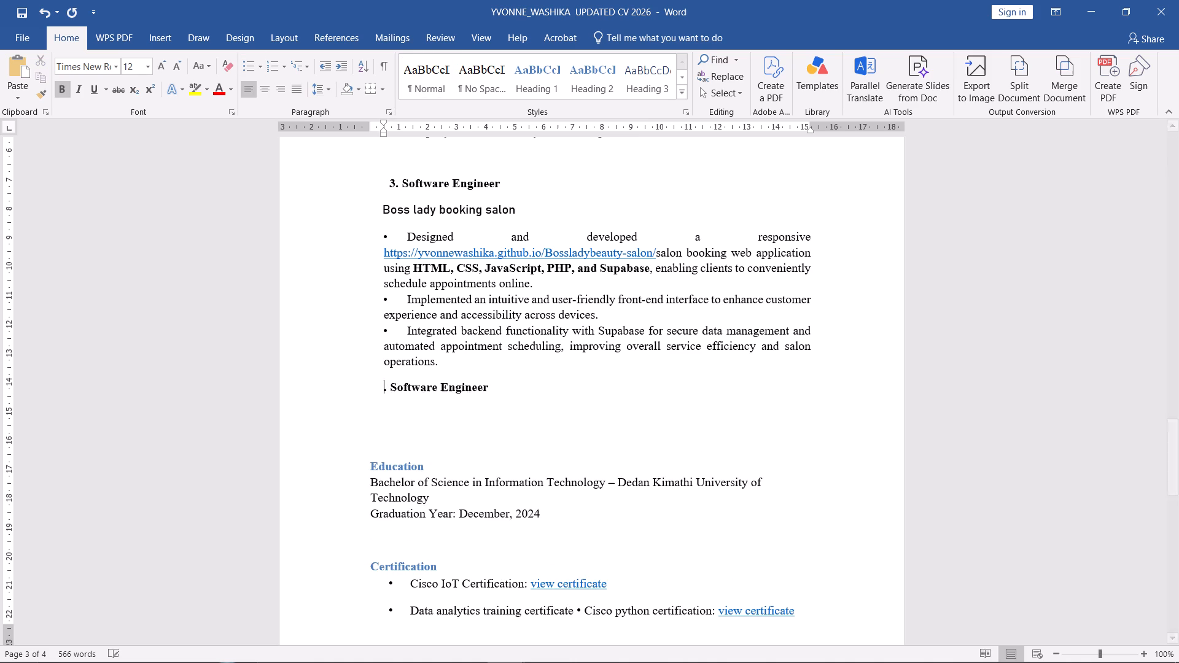
key("4")
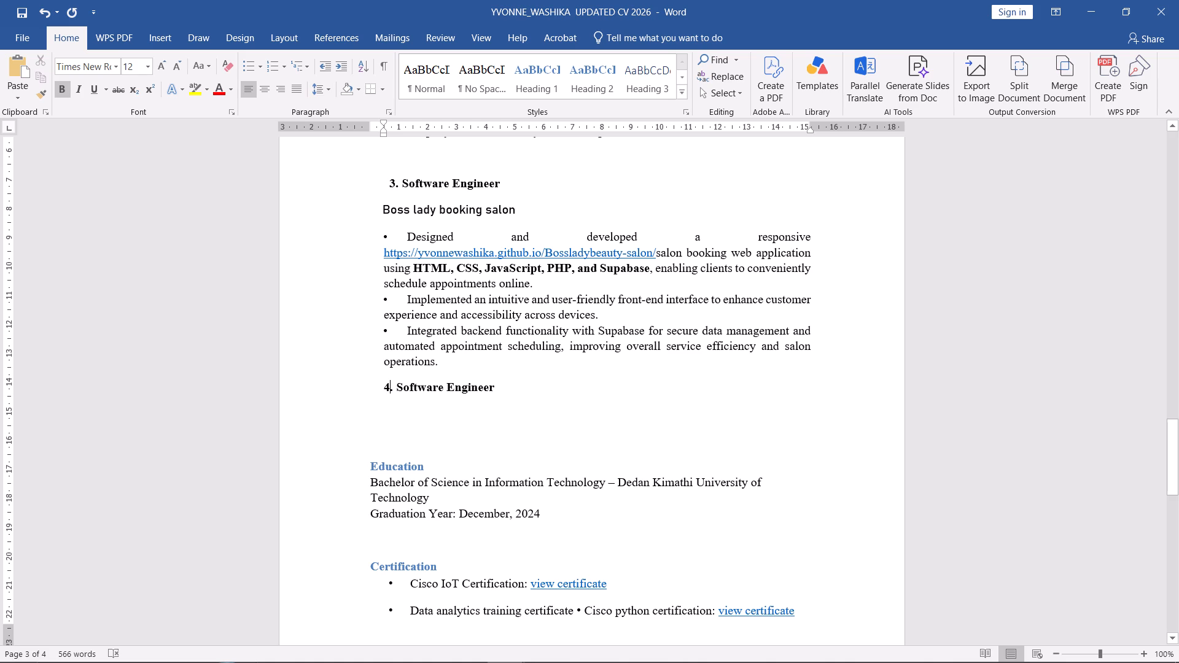
Copy the Bosslady Inventory Management System description from the CV_Updated document onto a new line under "4. Software Engineer", keeping text only.
left_click(501, 382)
key("Return")
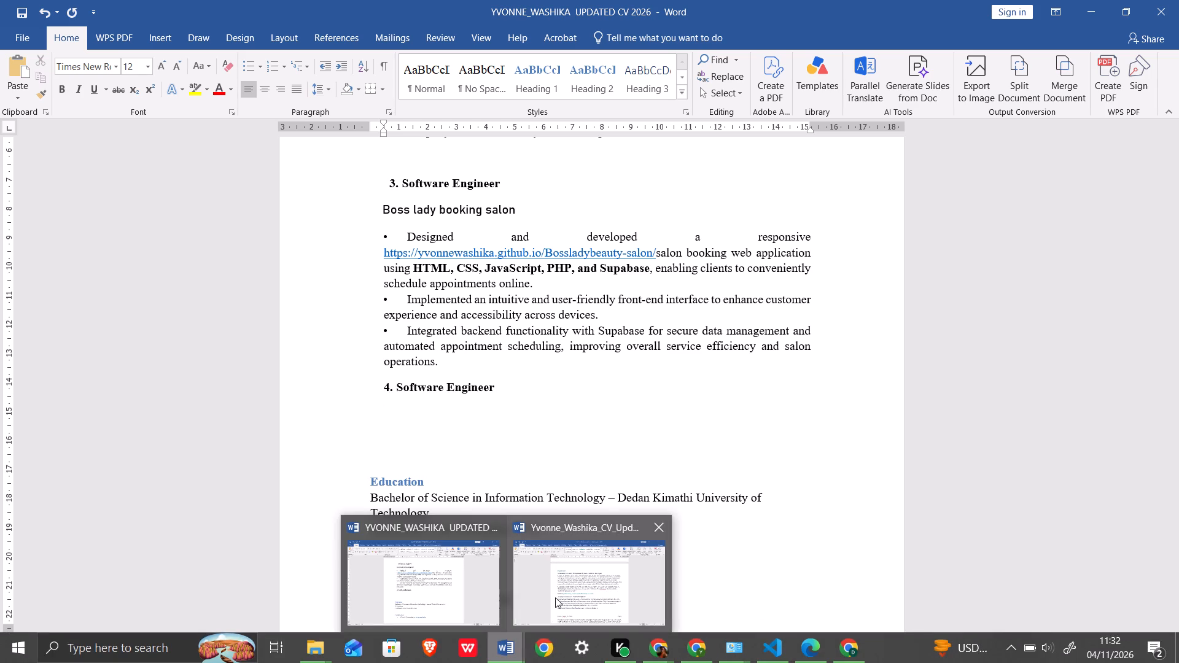
left_click(556, 596)
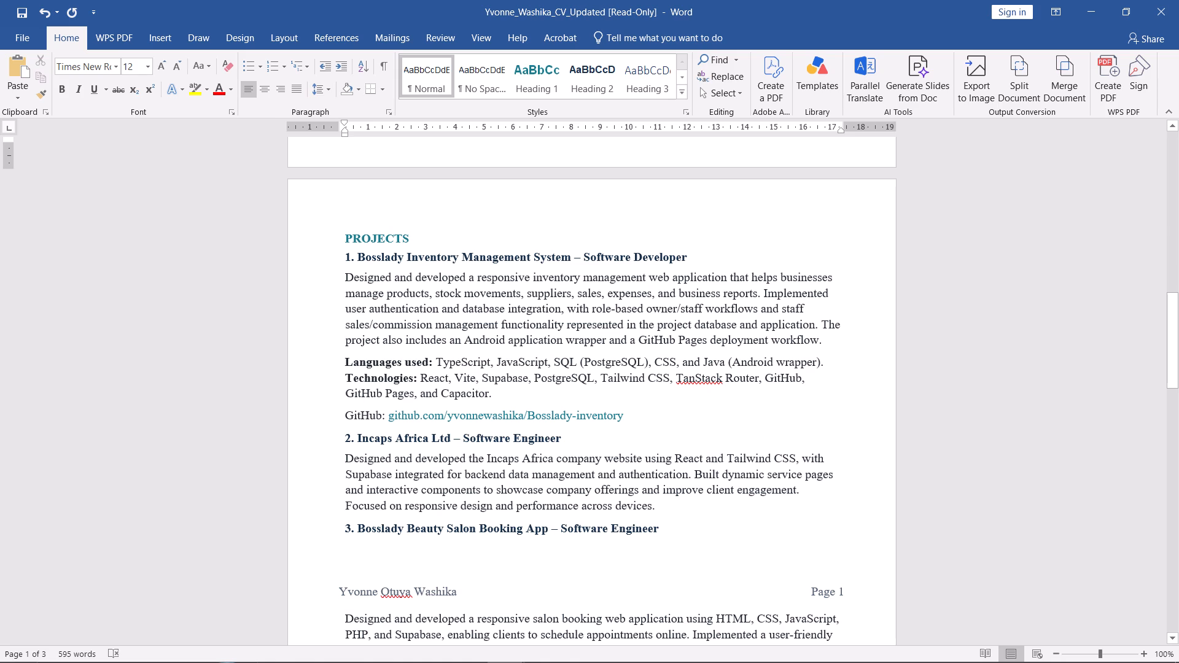
left_click(818, 342)
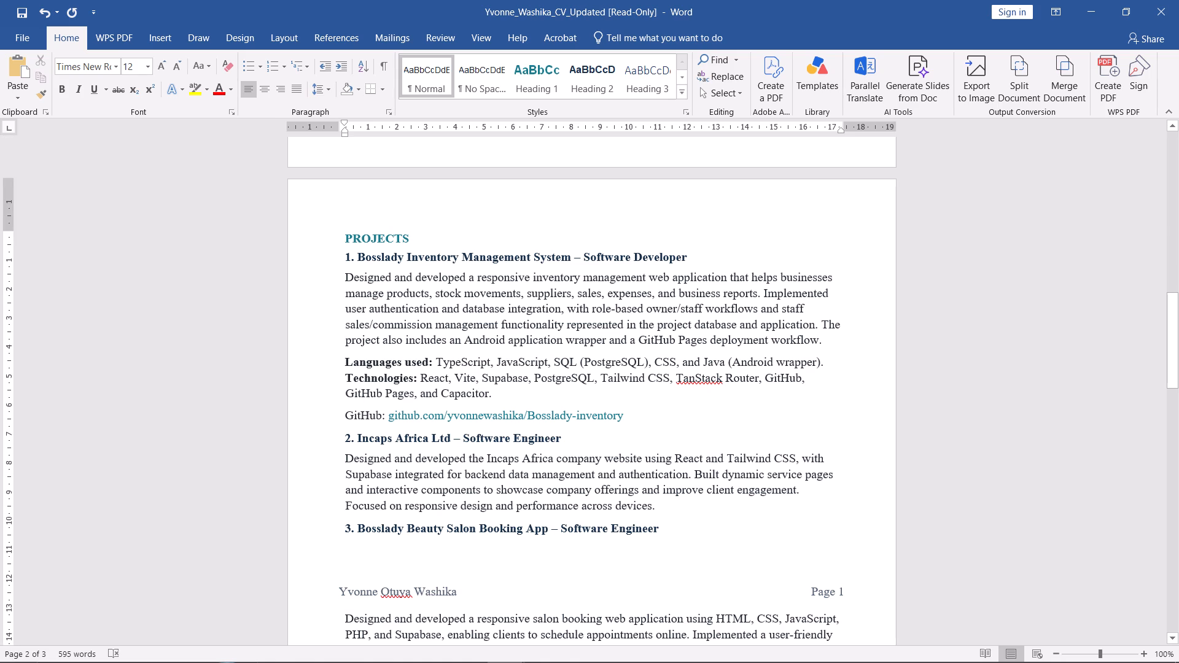
left_click_drag(818, 342, 389, 311)
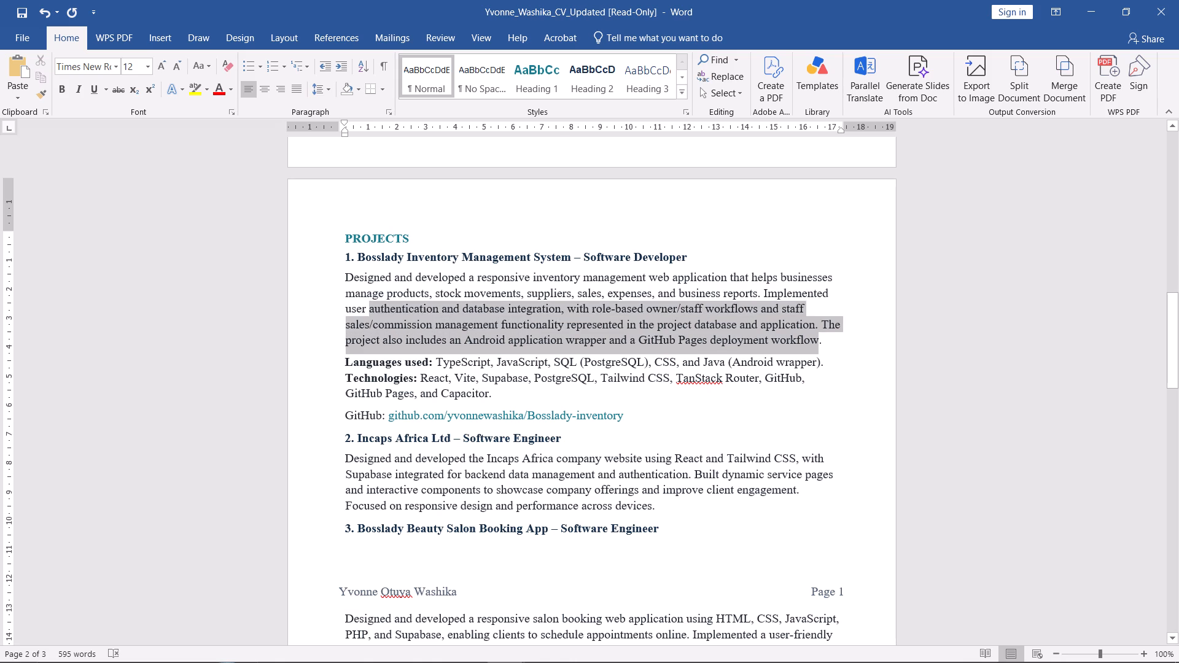
left_click_drag(389, 311, 346, 281)
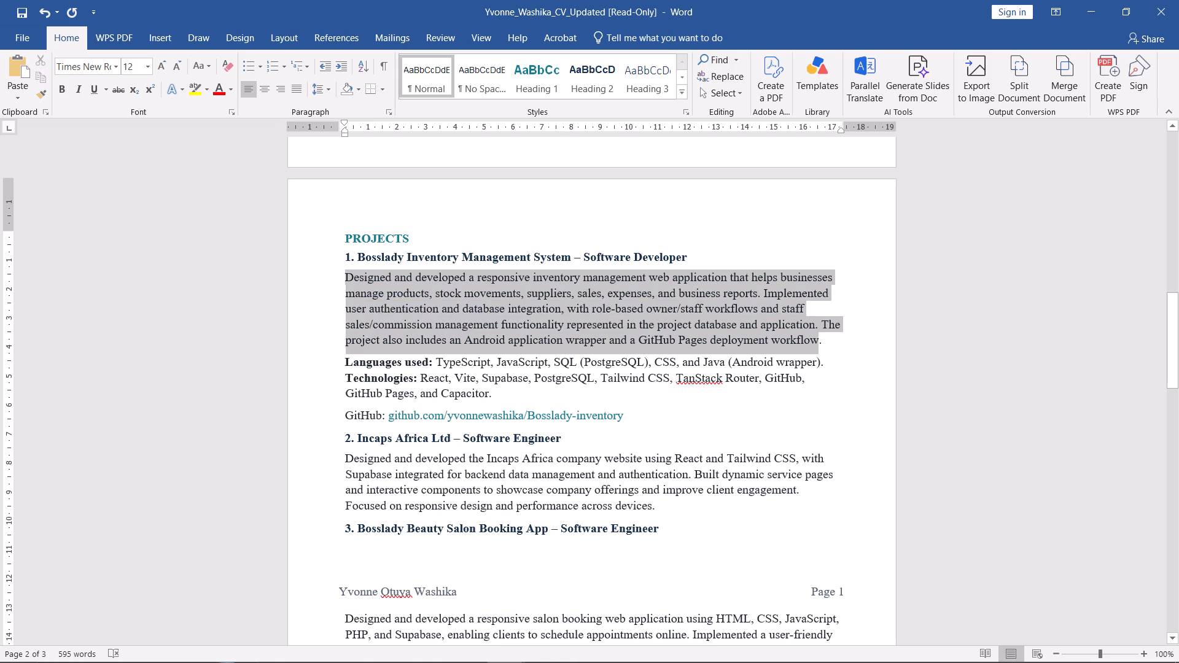
left_click_drag(346, 281, 346, 277)
key("ctrl+c")
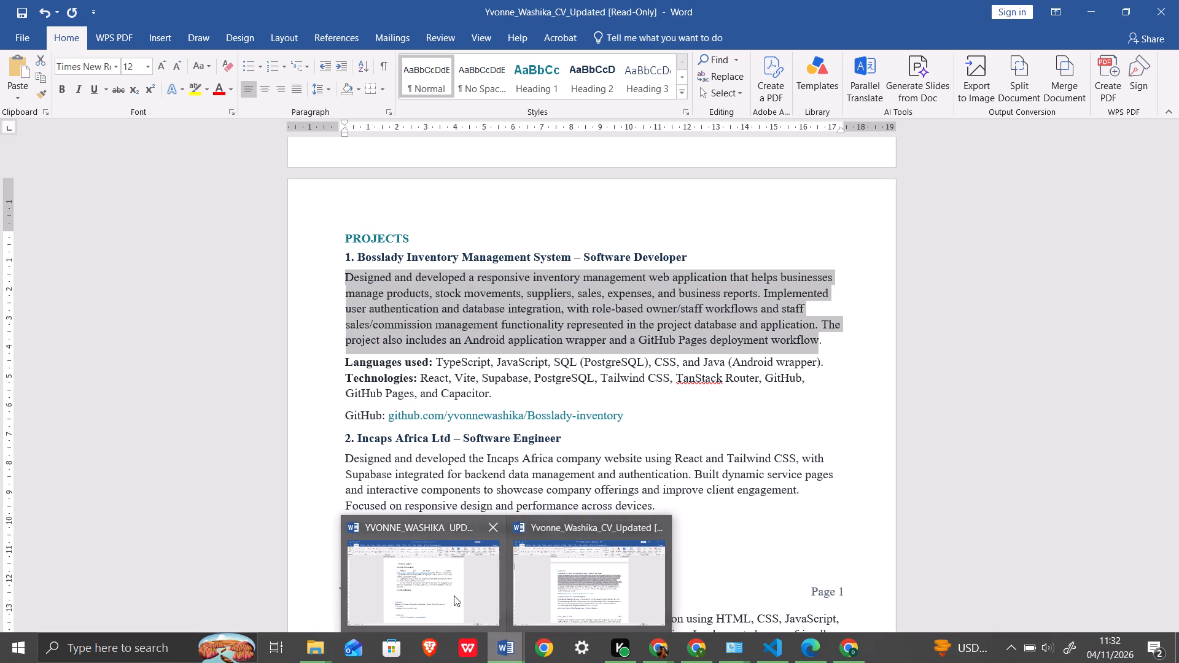
left_click(452, 595)
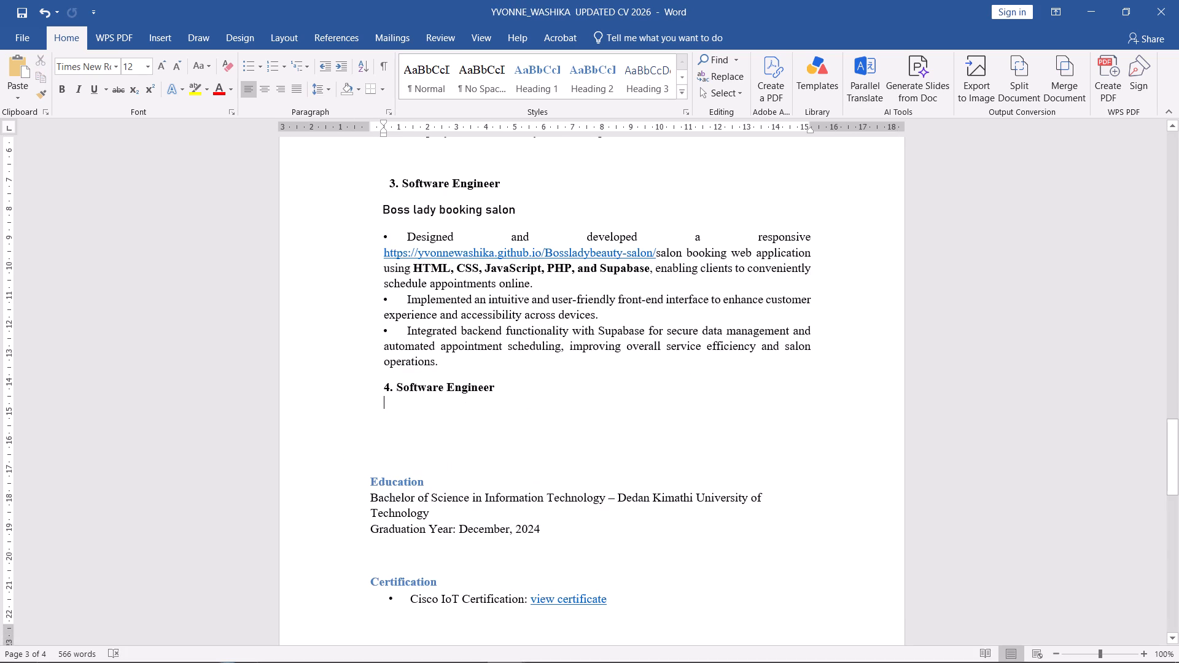
key("ctrl+v")
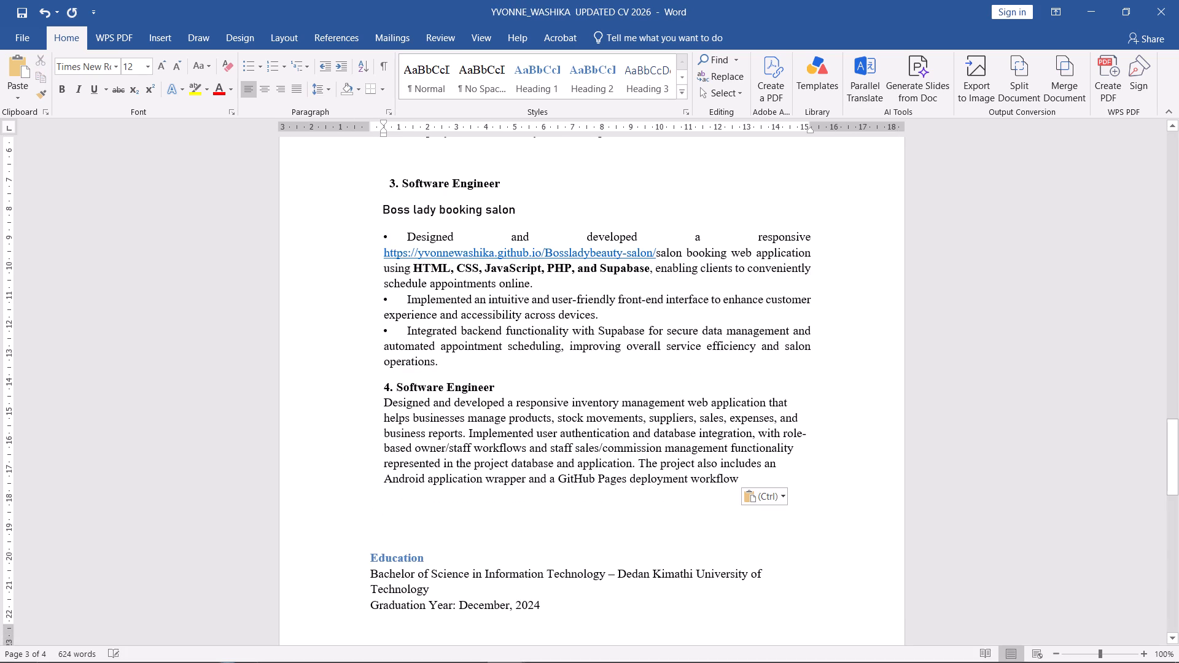
left_click(782, 498)
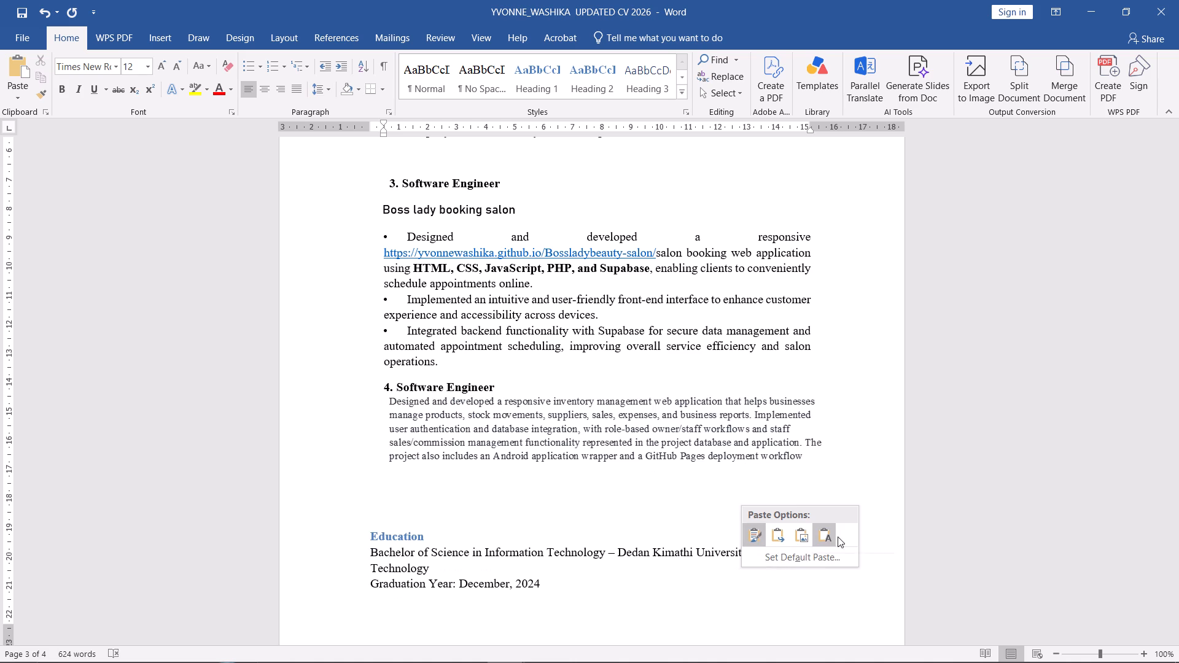
left_click(825, 537)
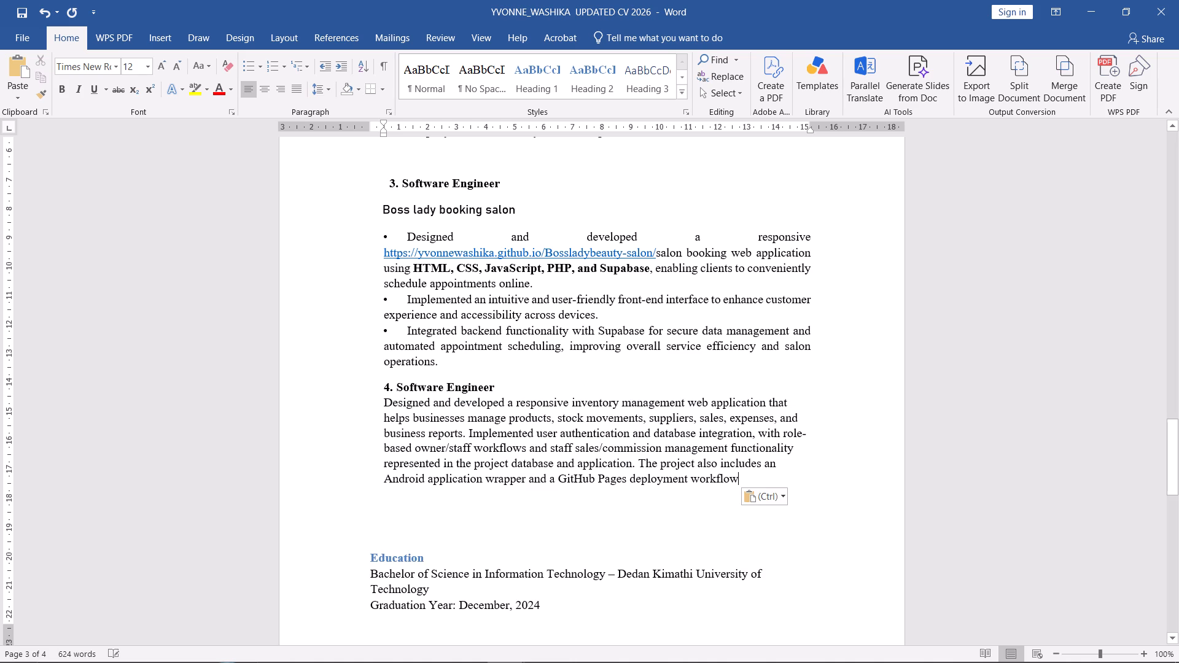
Add a full stop after "GitHub Pages deployment workflow" at the end of the pasted description.
left_click(830, 472)
left_click(744, 476)
key("period")
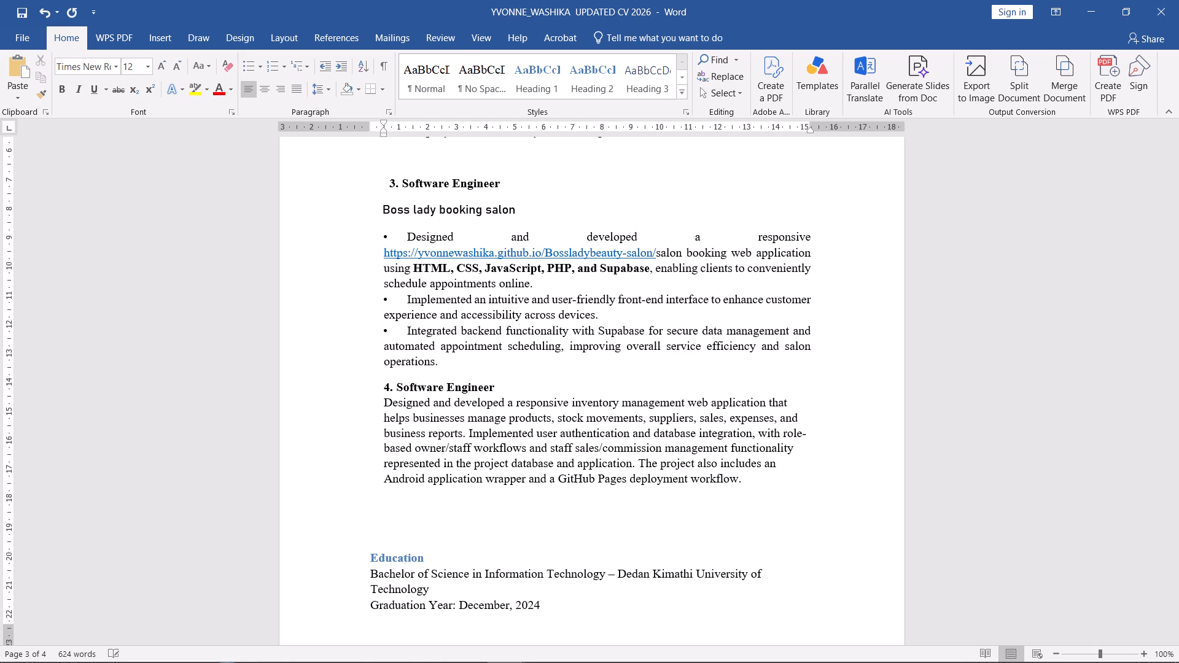
left_click(741, 476)
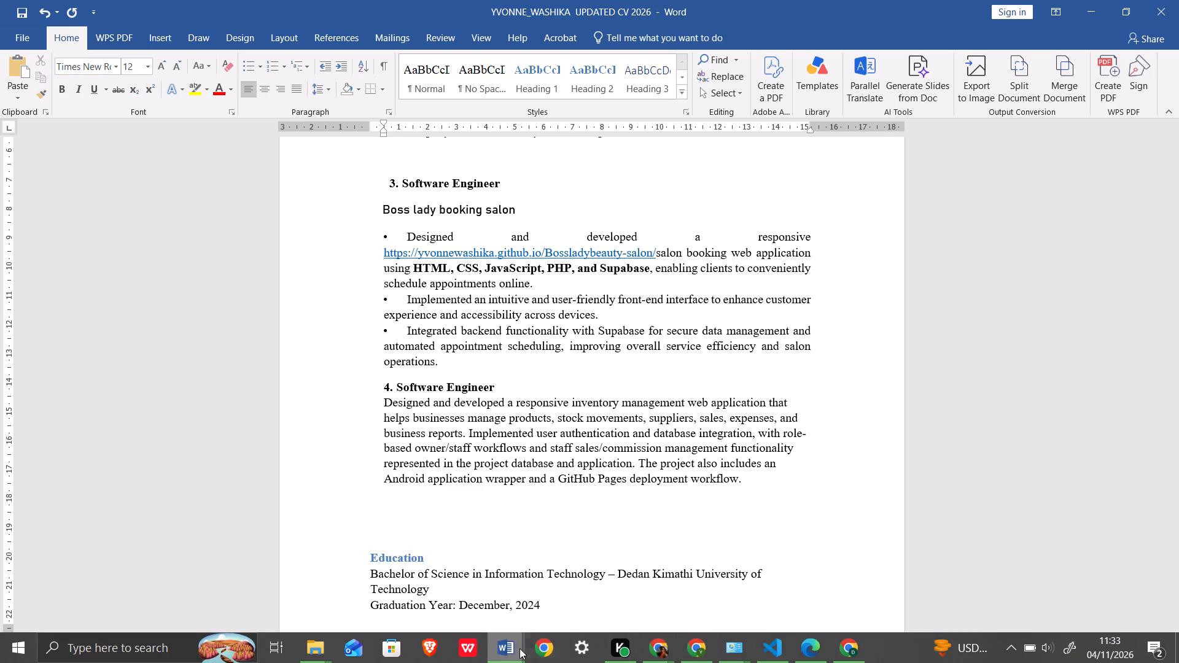
Copy the "Languages used" and "Technologies" lines from CV_Updated onto a new line below the description in the 2026 CV, keeping text only.
left_click(577, 581)
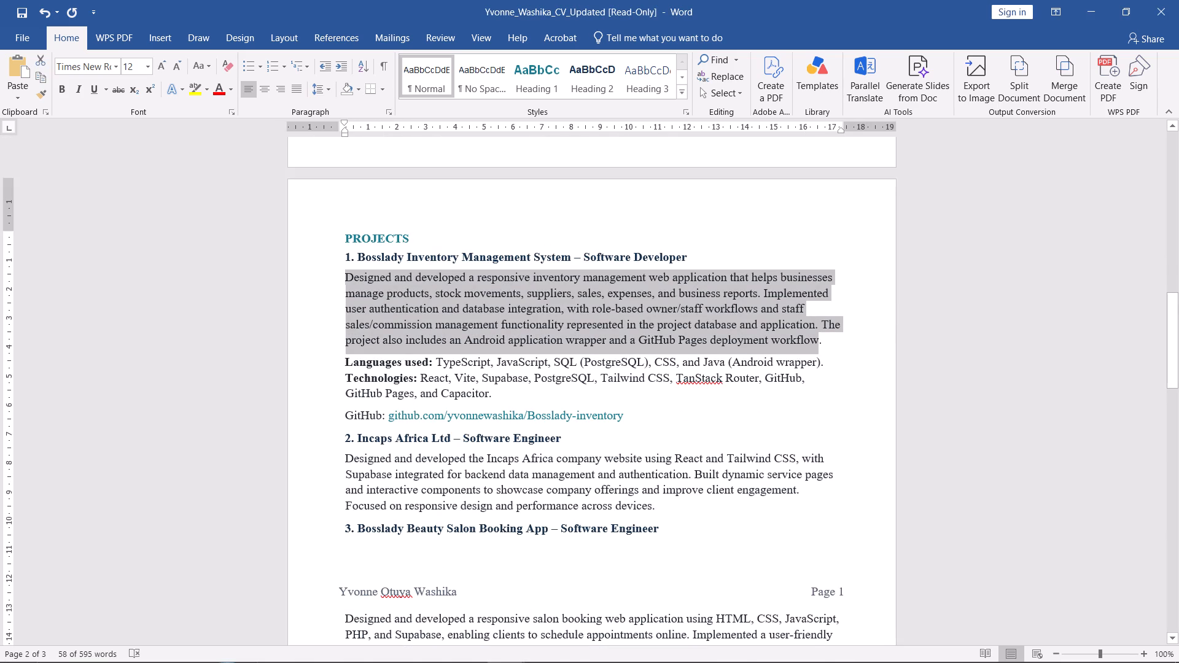
left_click(589, 389)
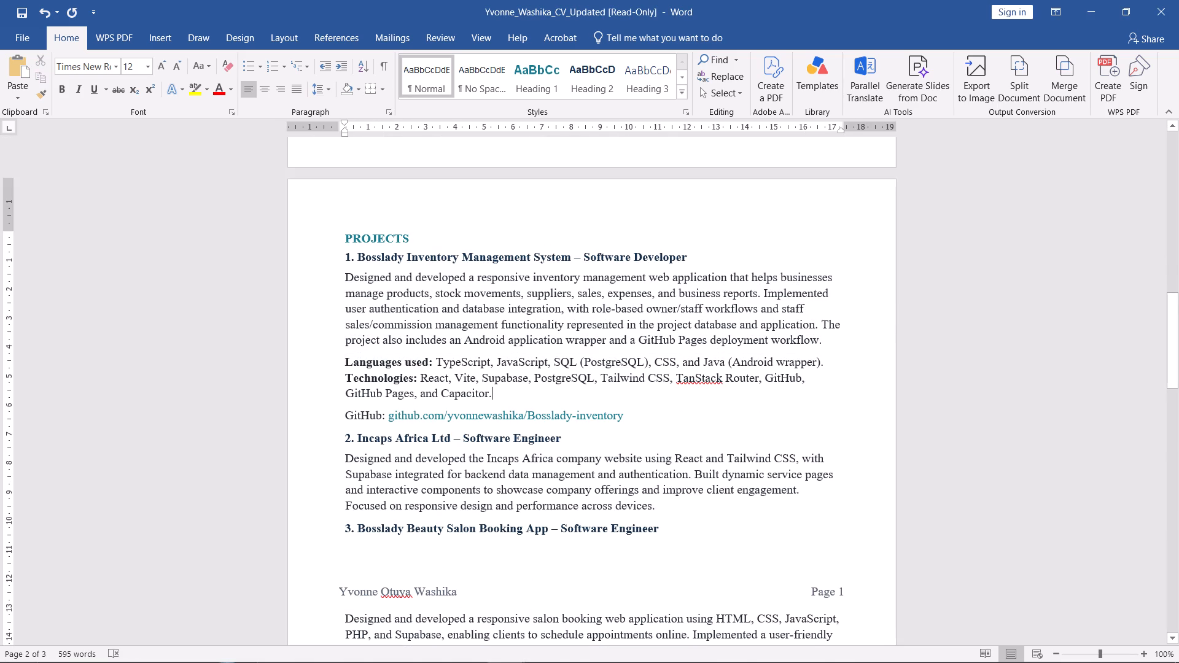
left_click_drag(506, 400, 342, 362)
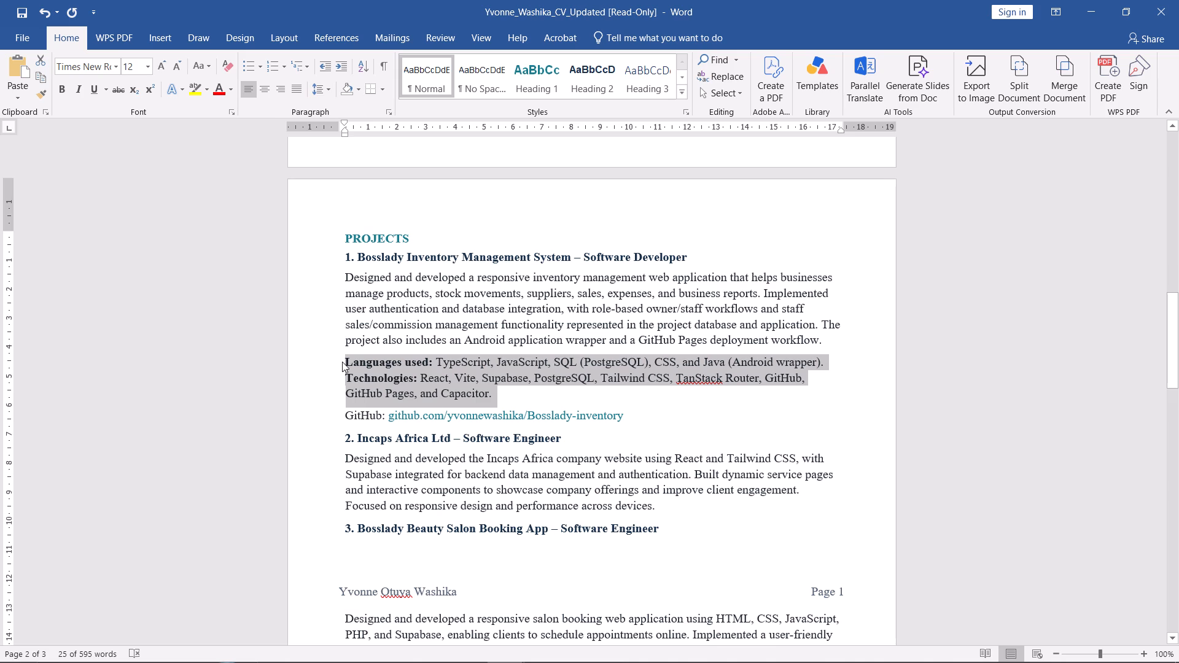
key("ctrl+c")
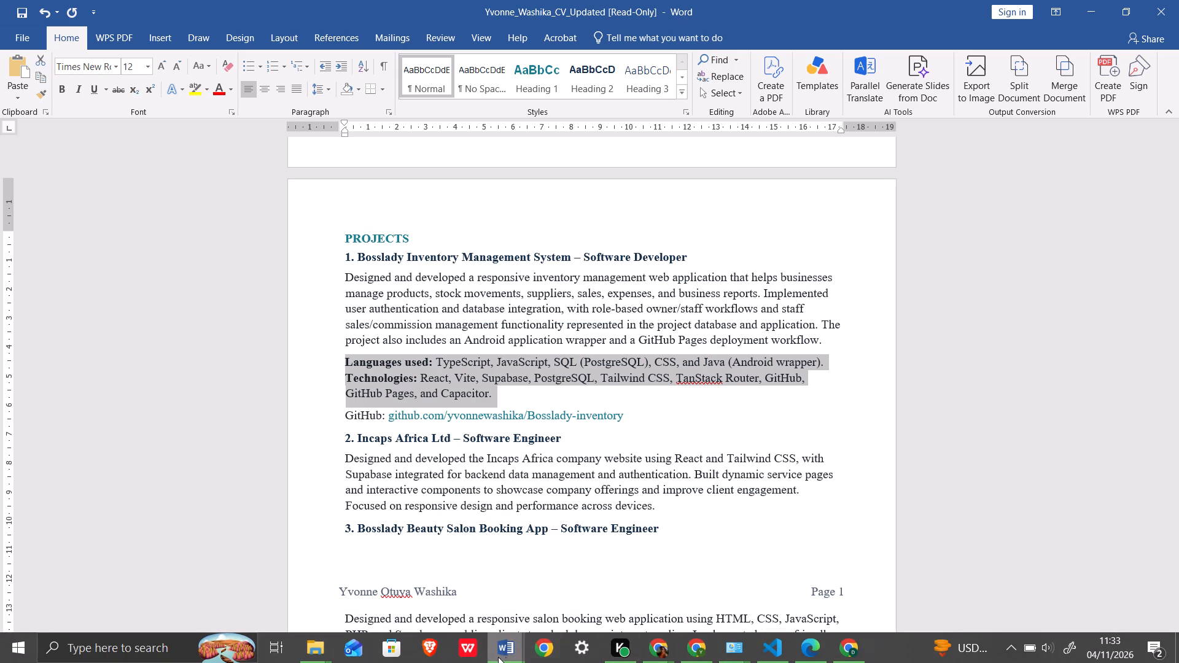
left_click(446, 568)
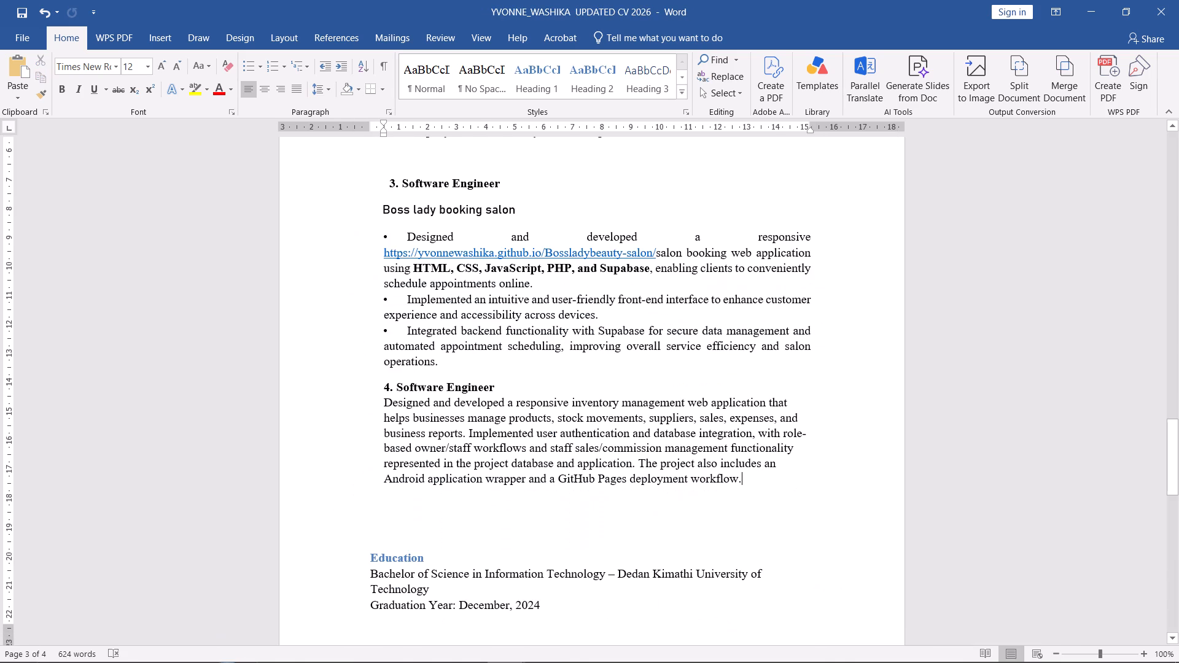
key("Return")
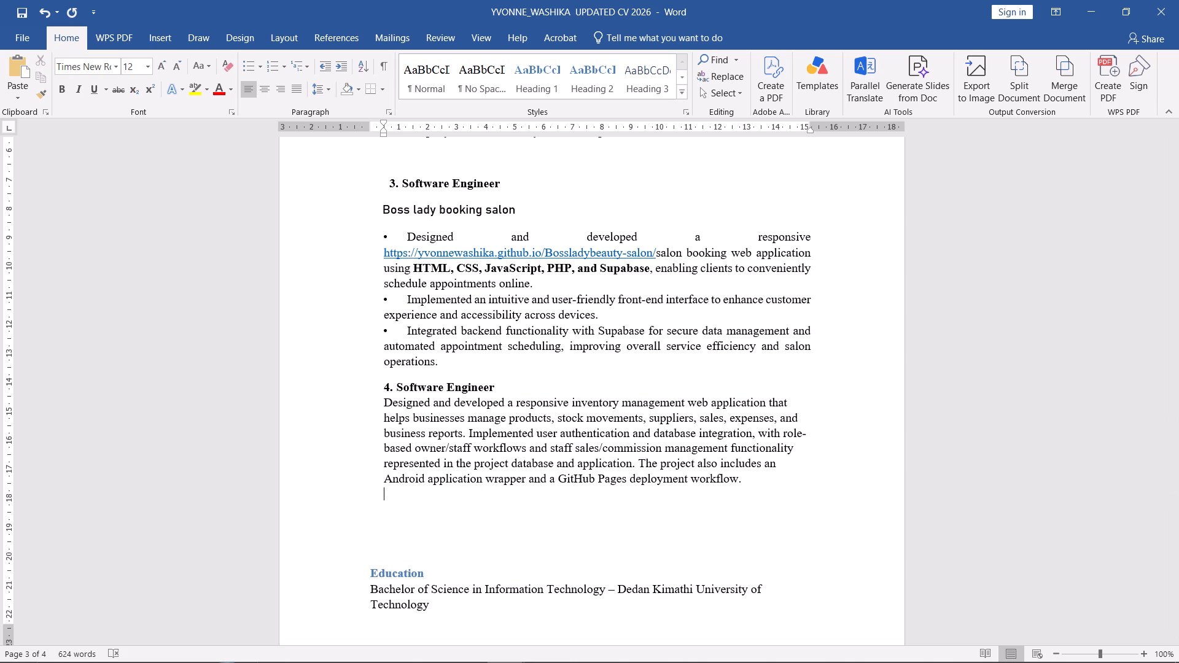
key("ctrl+v")
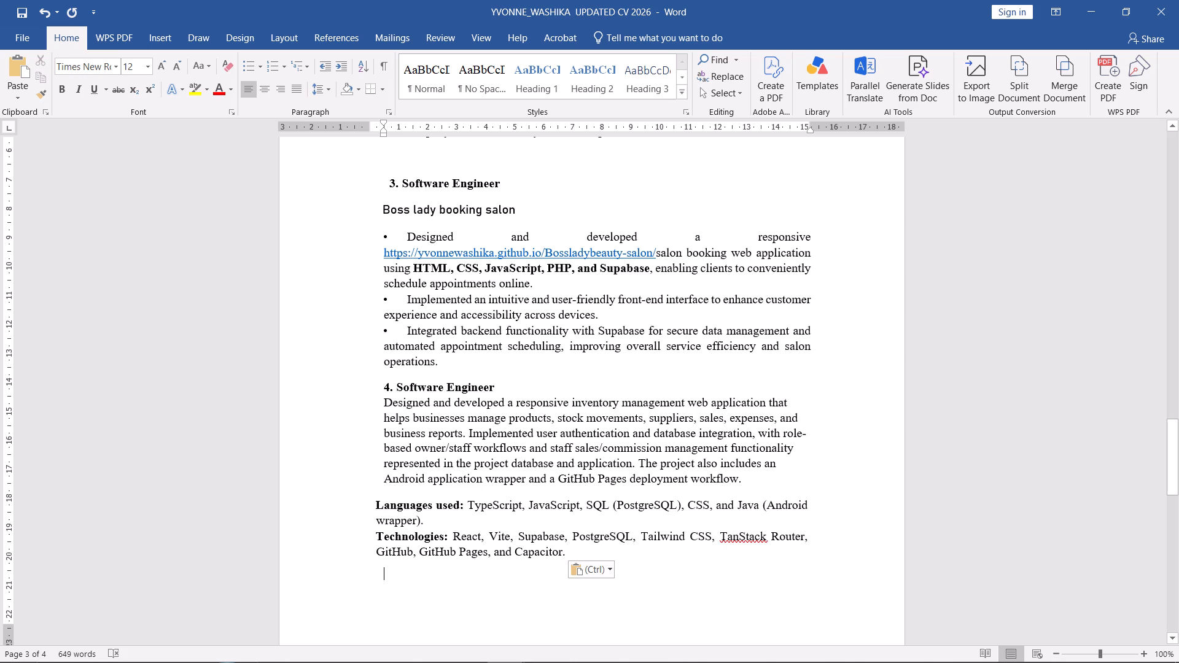
left_click(610, 572)
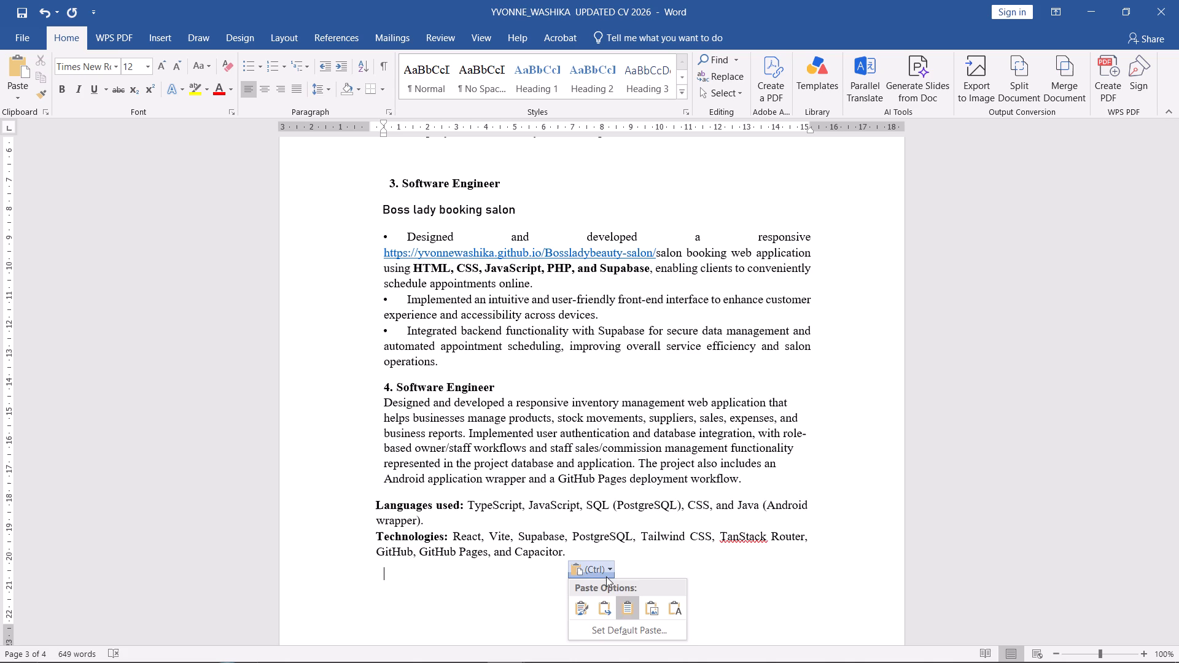
left_click(669, 604)
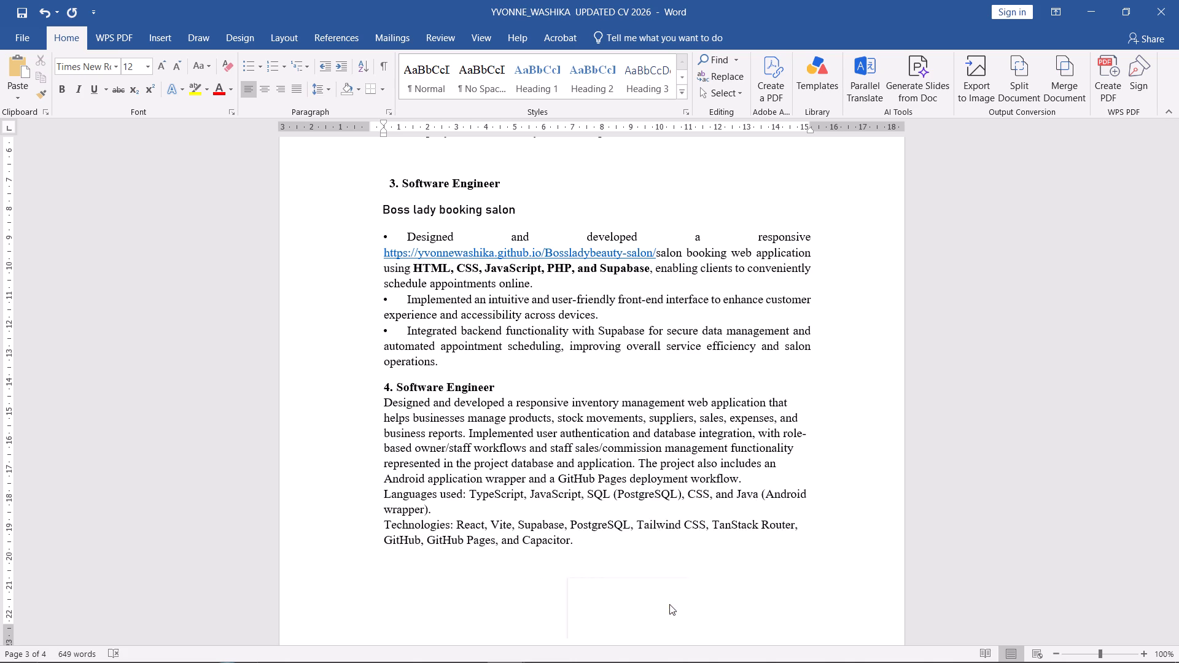
Ignore all spelling flags for "TanStack" in the pasted Technologies line.
left_click(731, 526)
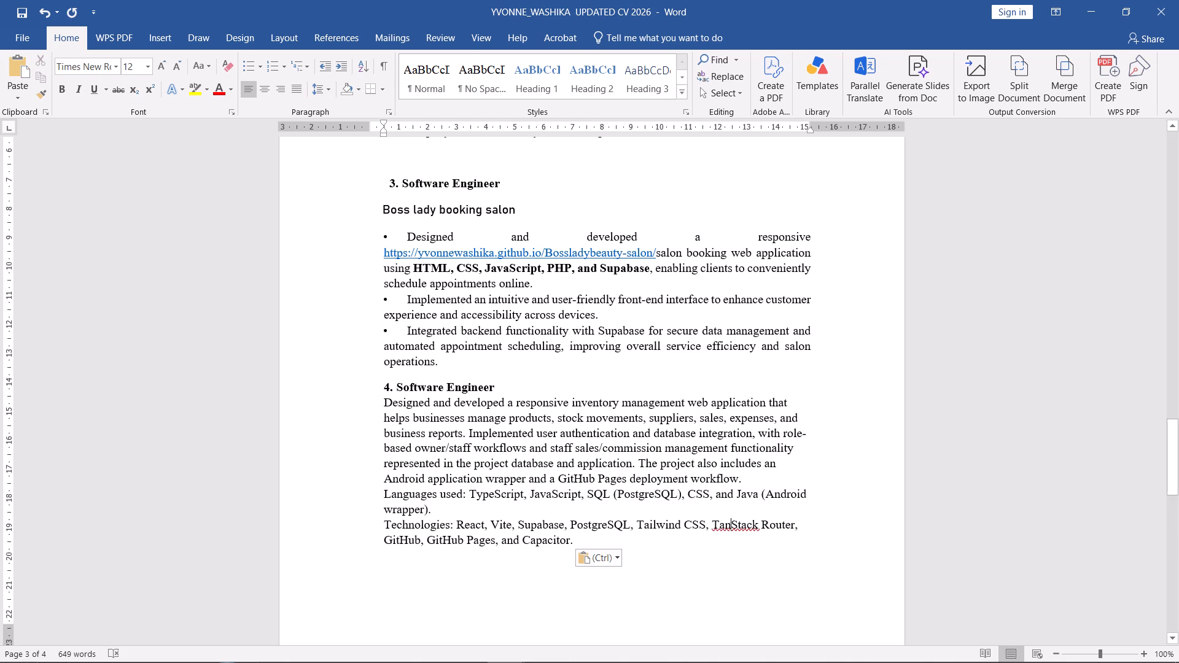
right_click(731, 526)
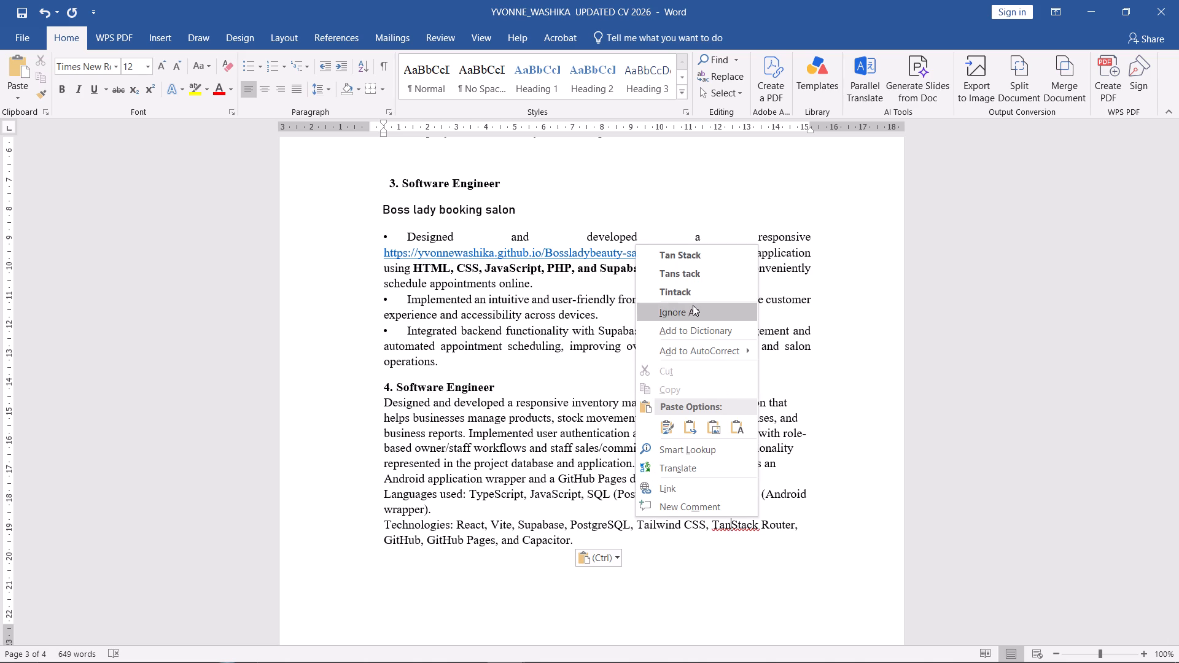
left_click(683, 312)
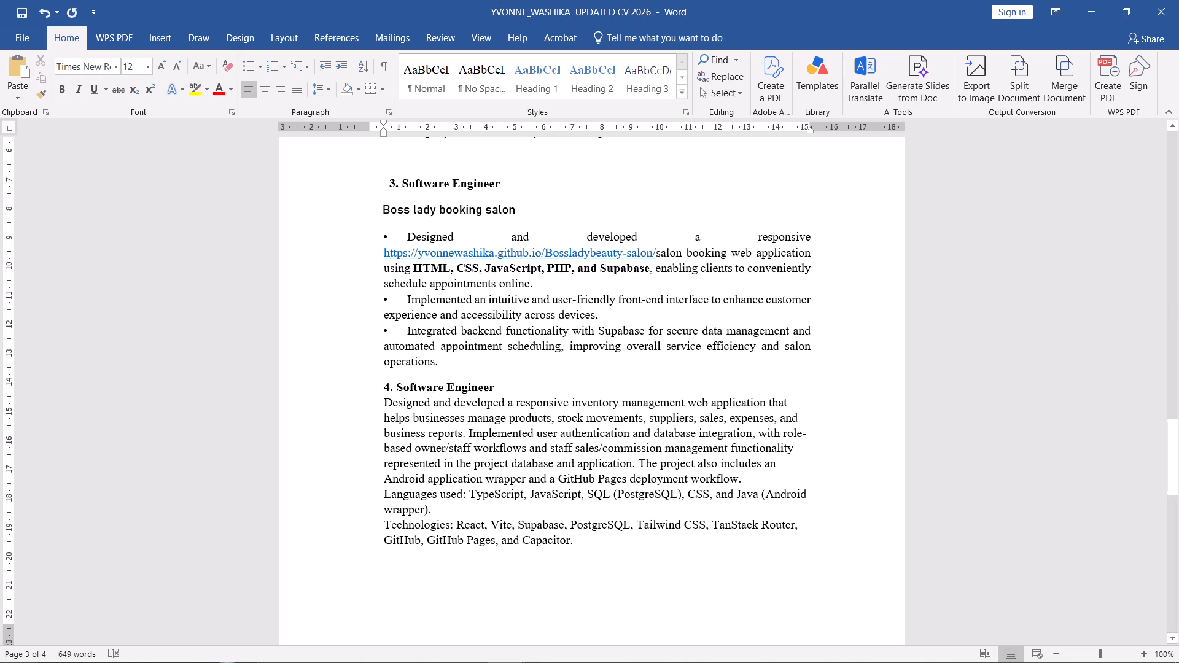
Make the labels "Languages used:" and "Technologies" bold in the fourth Software Engineer entry.
left_click(466, 493)
left_click(466, 493)
key("Left")
left_click_drag(466, 493, 434, 493)
left_click_drag(434, 493, 399, 493)
left_click(405, 469)
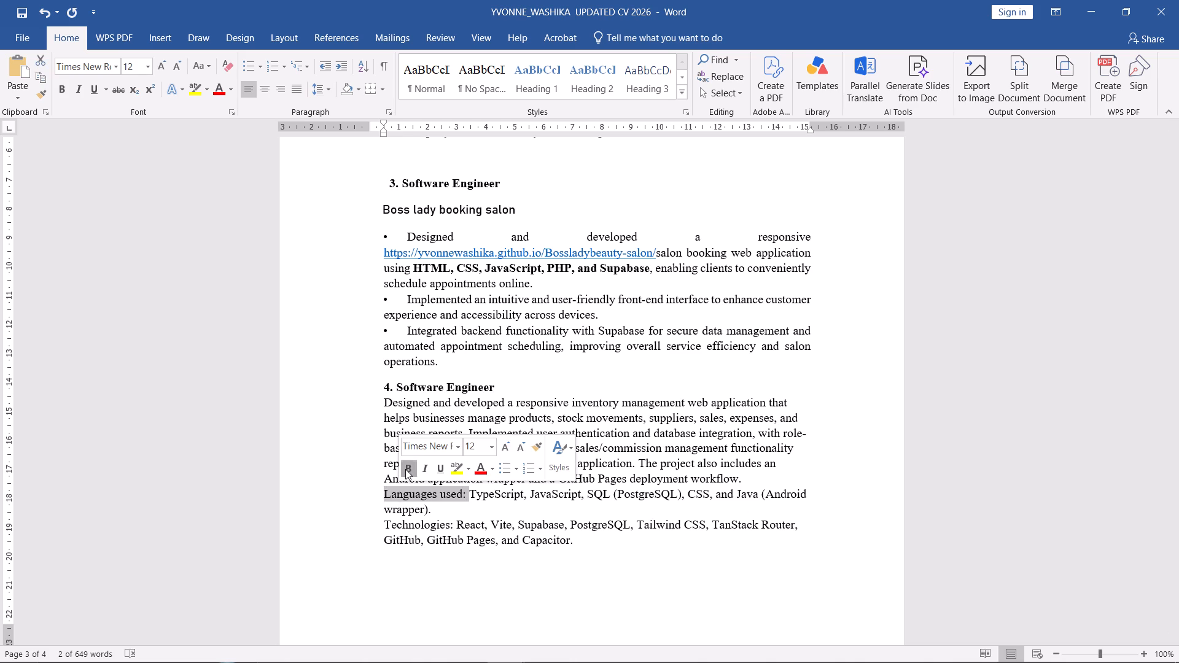
left_click(451, 525)
left_click_drag(451, 525, 386, 525)
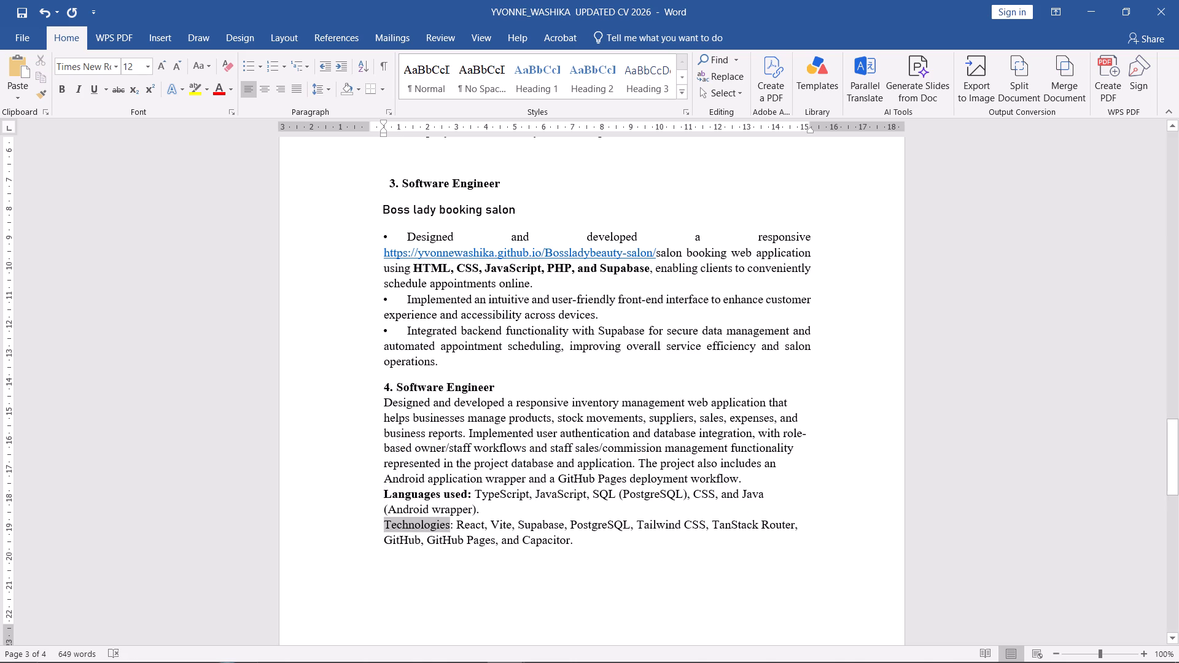
left_click(396, 501)
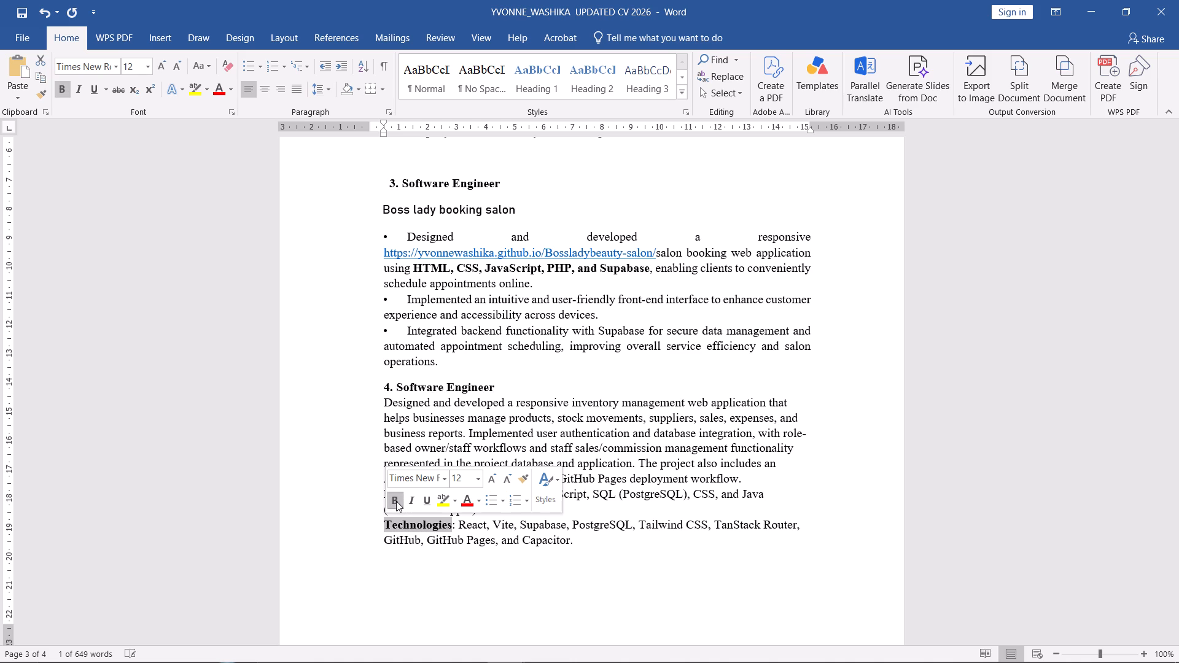
Start a new line below the Technologies line in the 2026 CV and switch to the CV_Updated document.
left_click(590, 540)
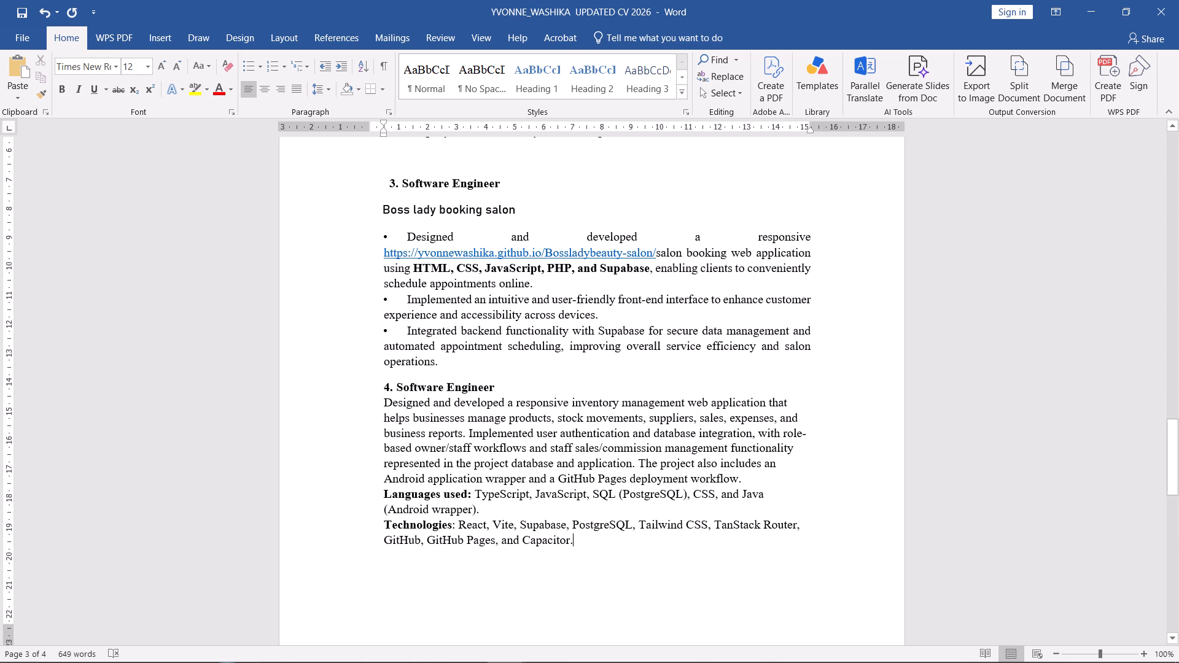
key("Return")
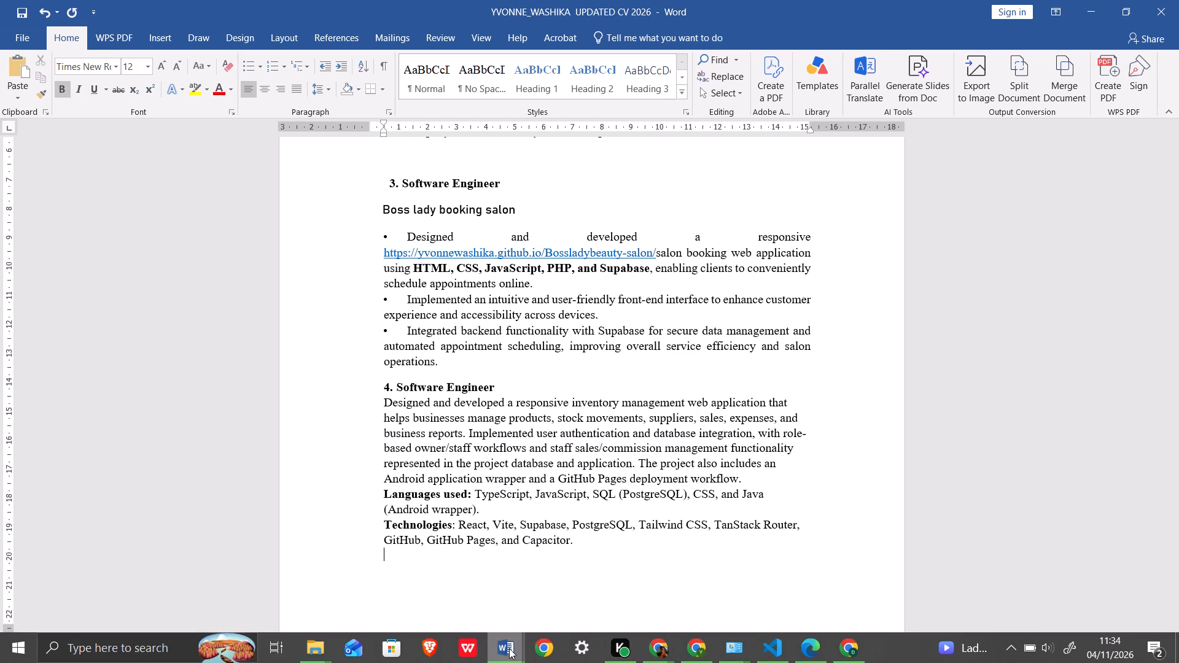
left_click(572, 582)
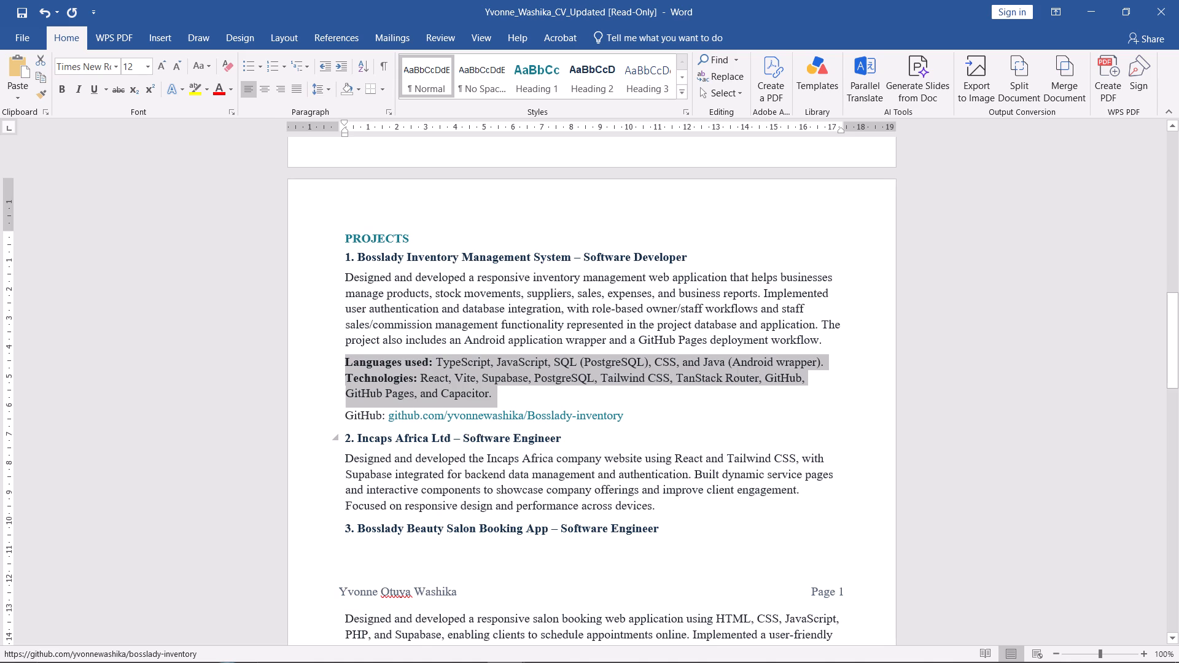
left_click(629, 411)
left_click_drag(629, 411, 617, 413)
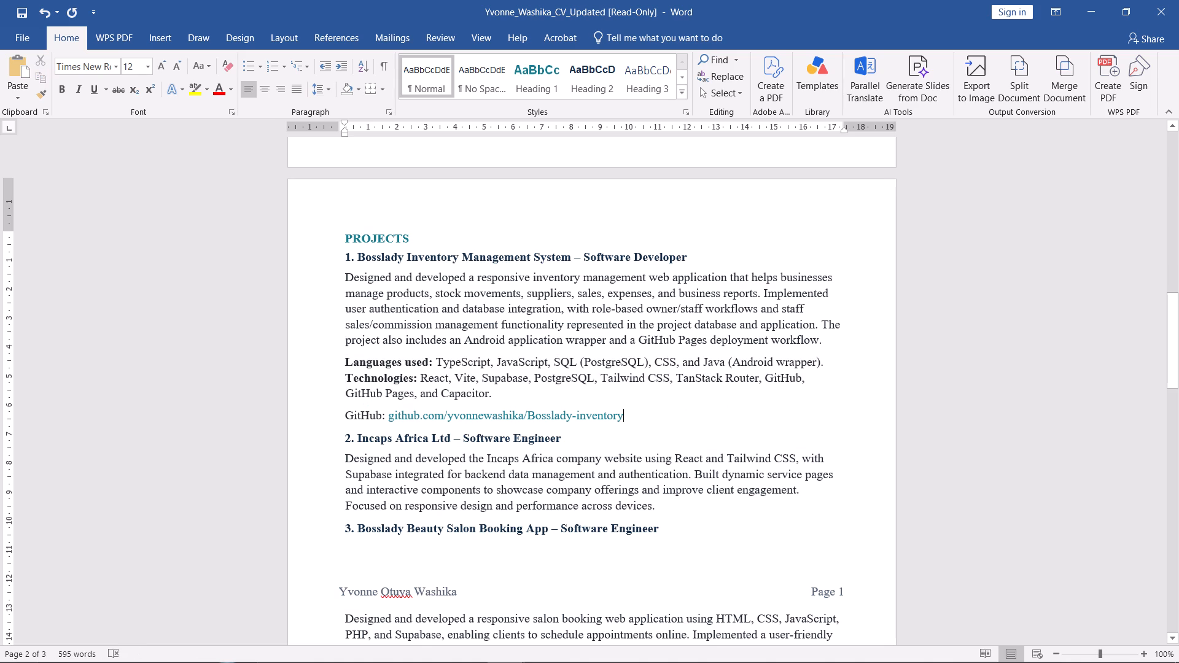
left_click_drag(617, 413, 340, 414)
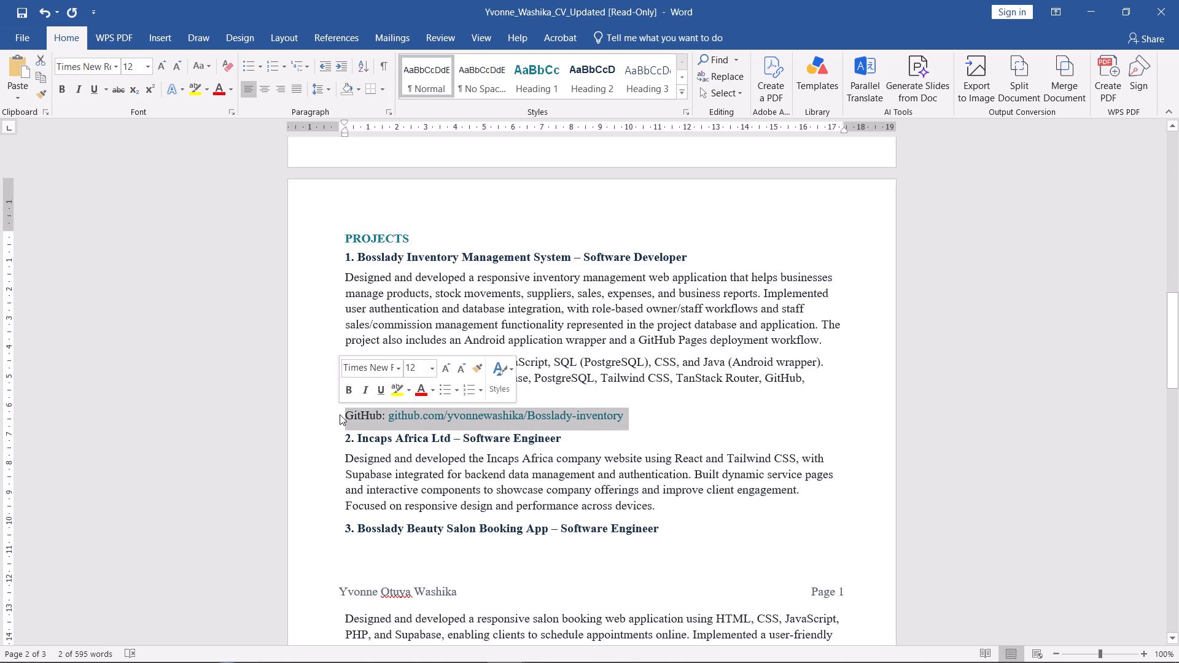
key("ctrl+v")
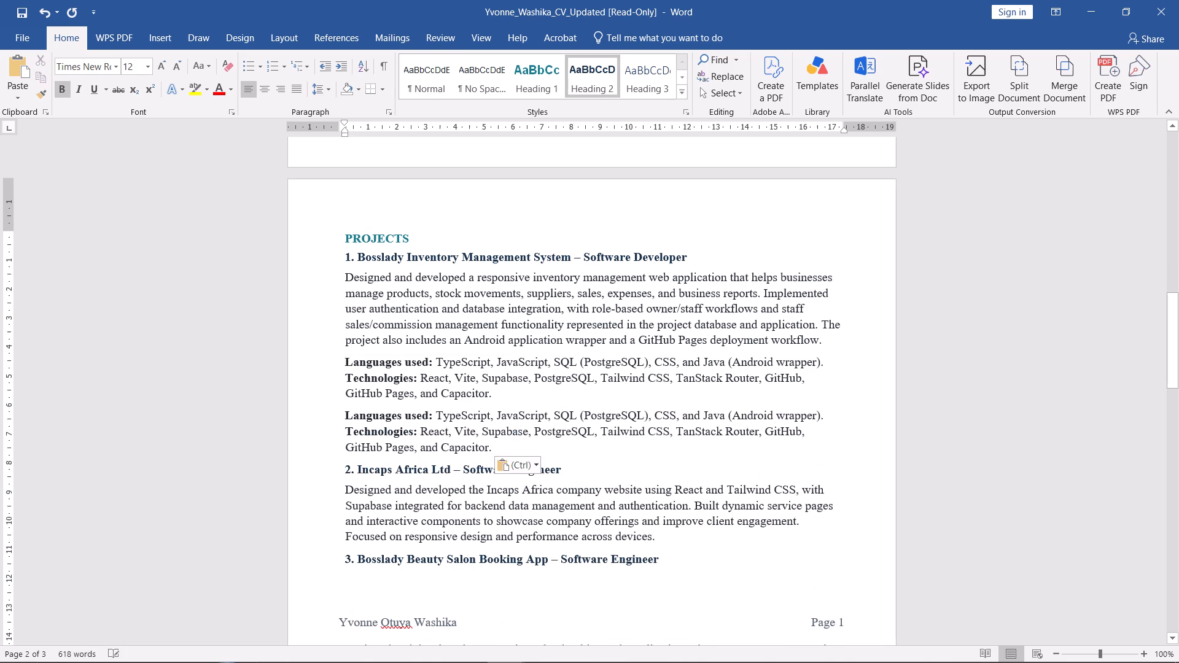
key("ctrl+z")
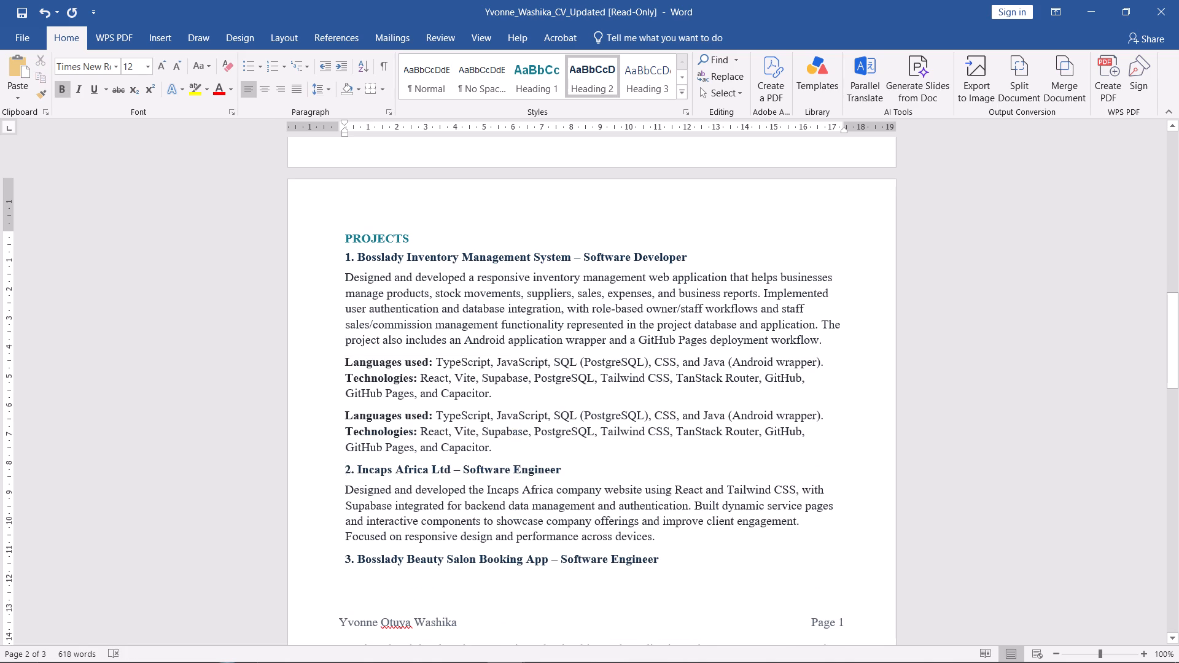
Copy the Bosslady inventory project's GitHub line from CV_Updated onto the new line below Technologies in the 2026 CV.
left_click(688, 410)
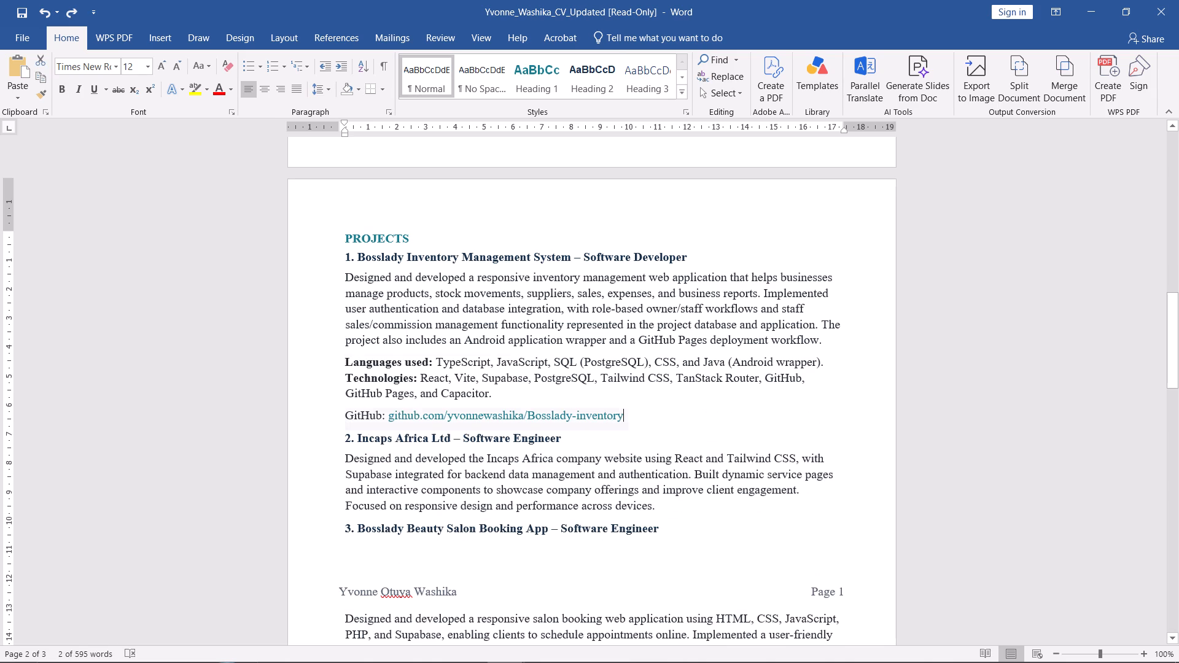
left_click_drag(658, 418, 333, 421)
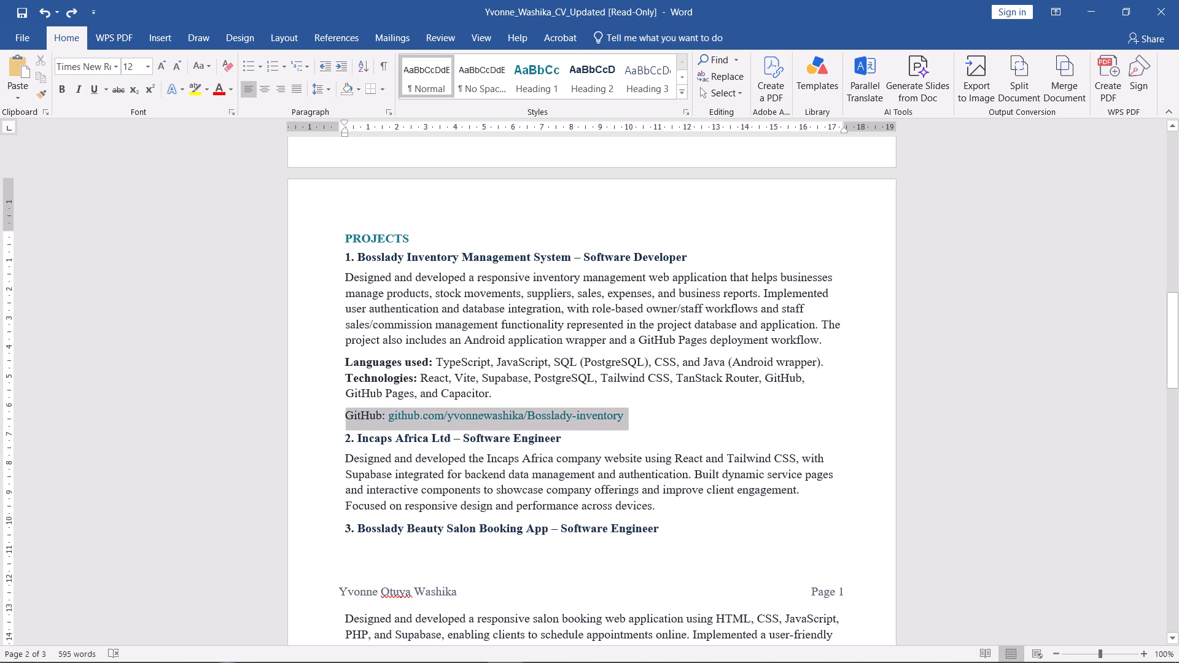
left_click_drag(333, 421, 330, 421)
key("ctrl+c")
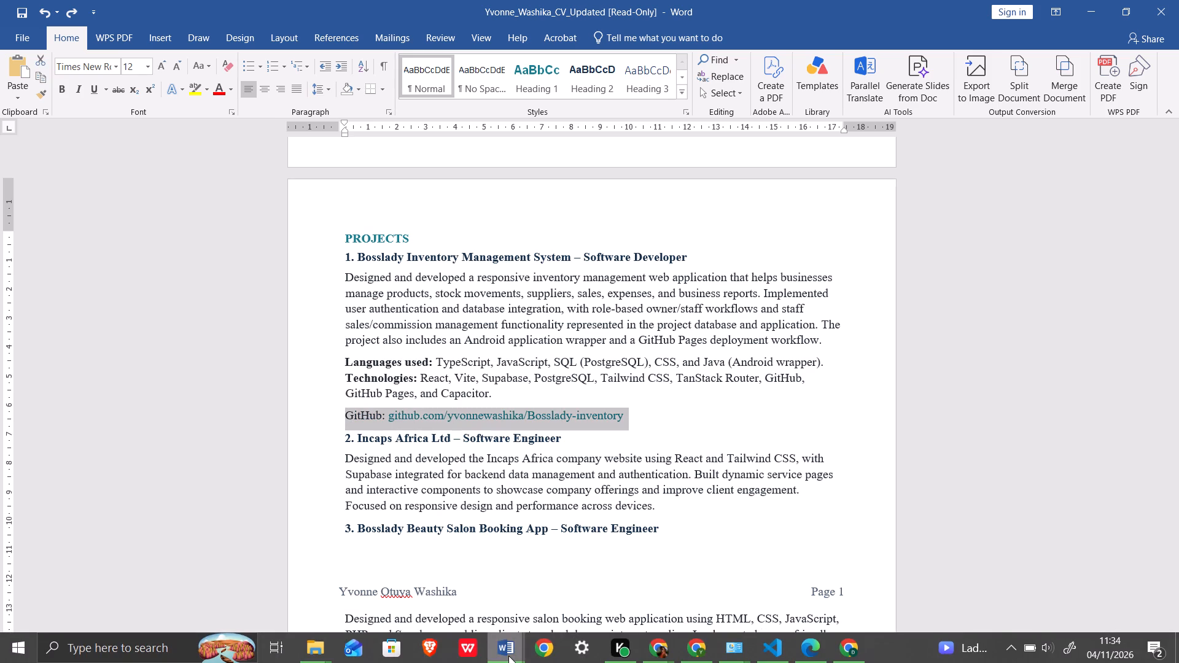
left_click(459, 602)
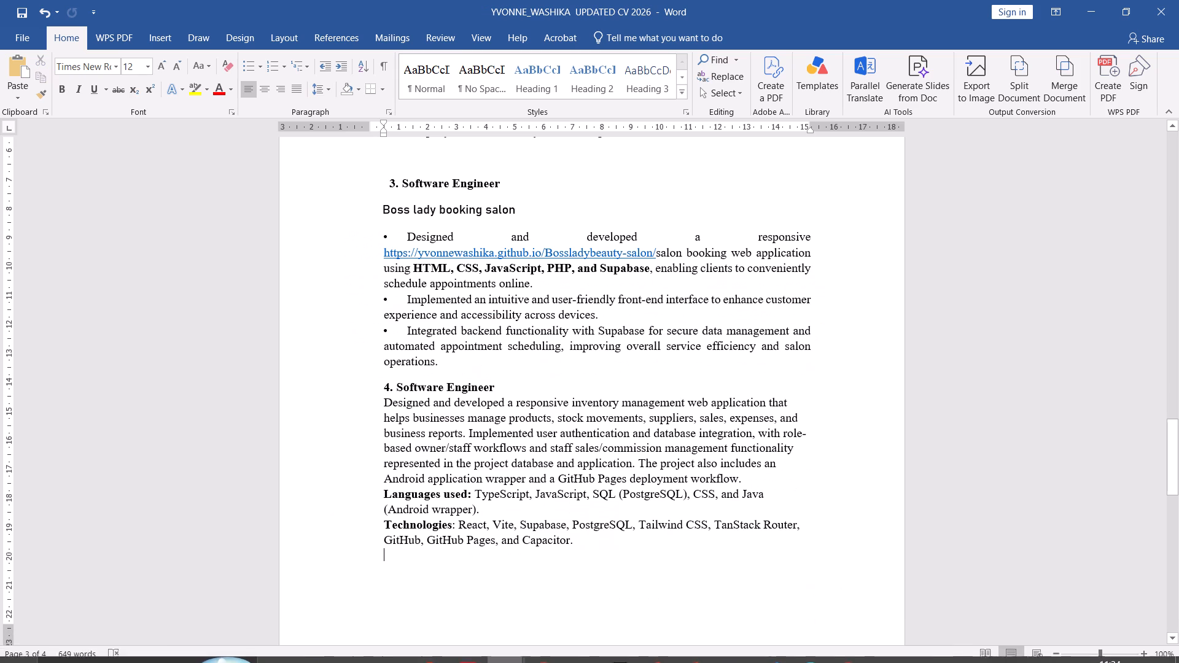
key("ctrl+v")
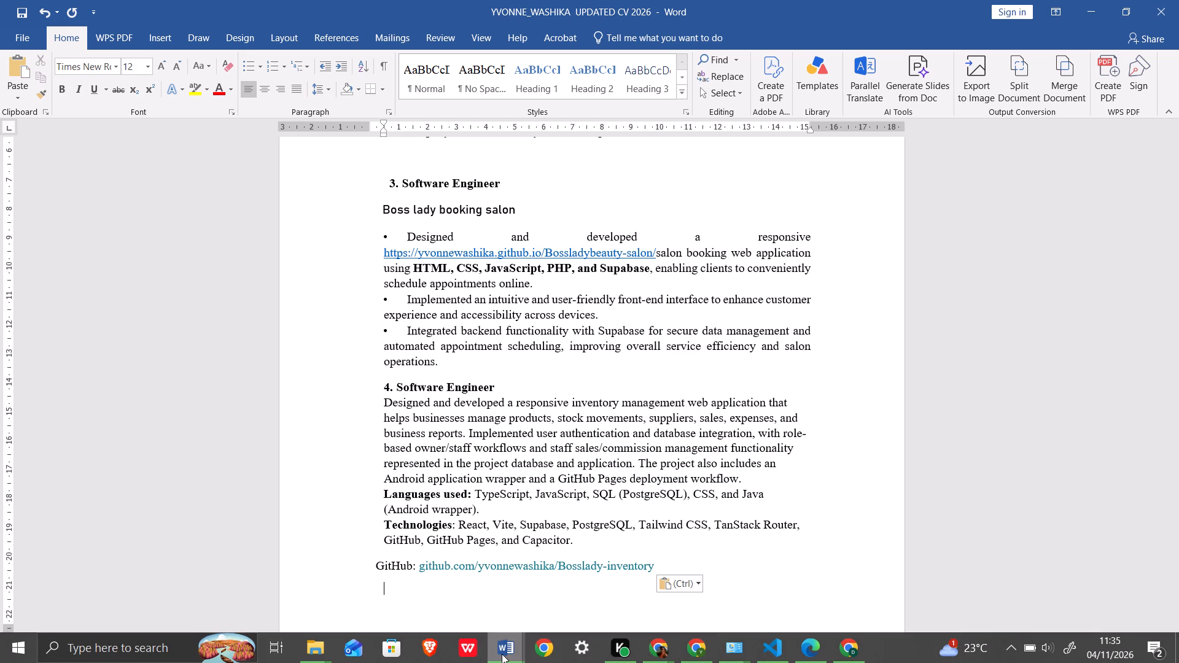
Copy the title "Bosslady Inventory Management System – Software Developer" from CV_Updated onto a new line under "4. Software Engineer" in the 2026 CV.
left_click(593, 583)
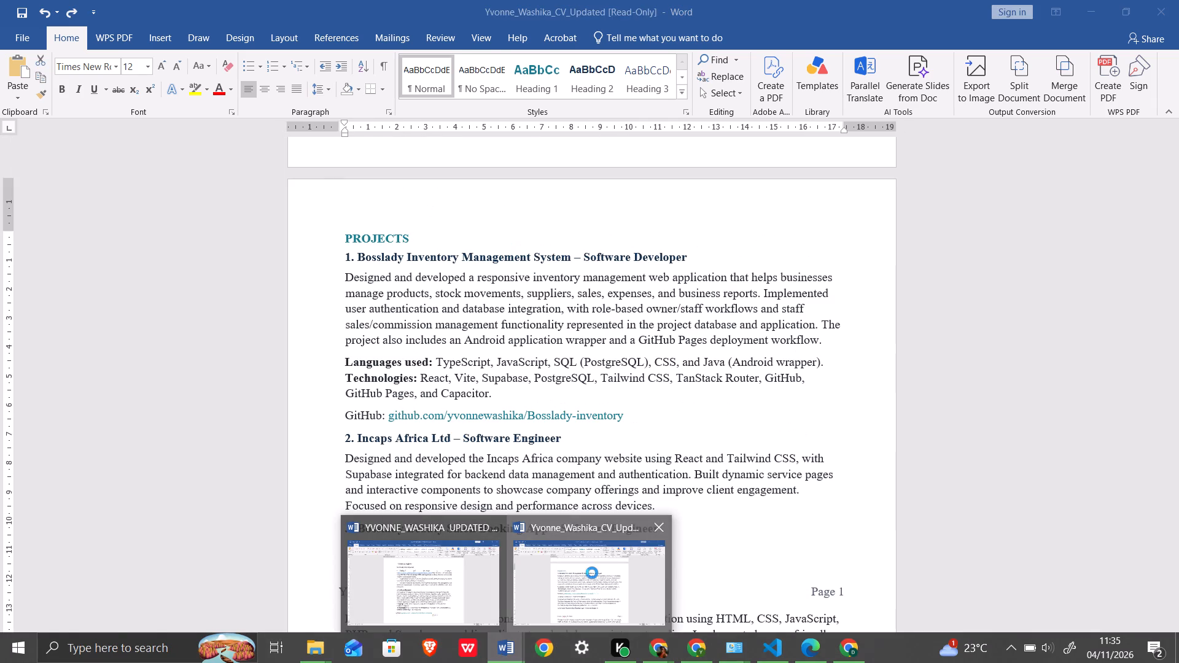
left_click(701, 261)
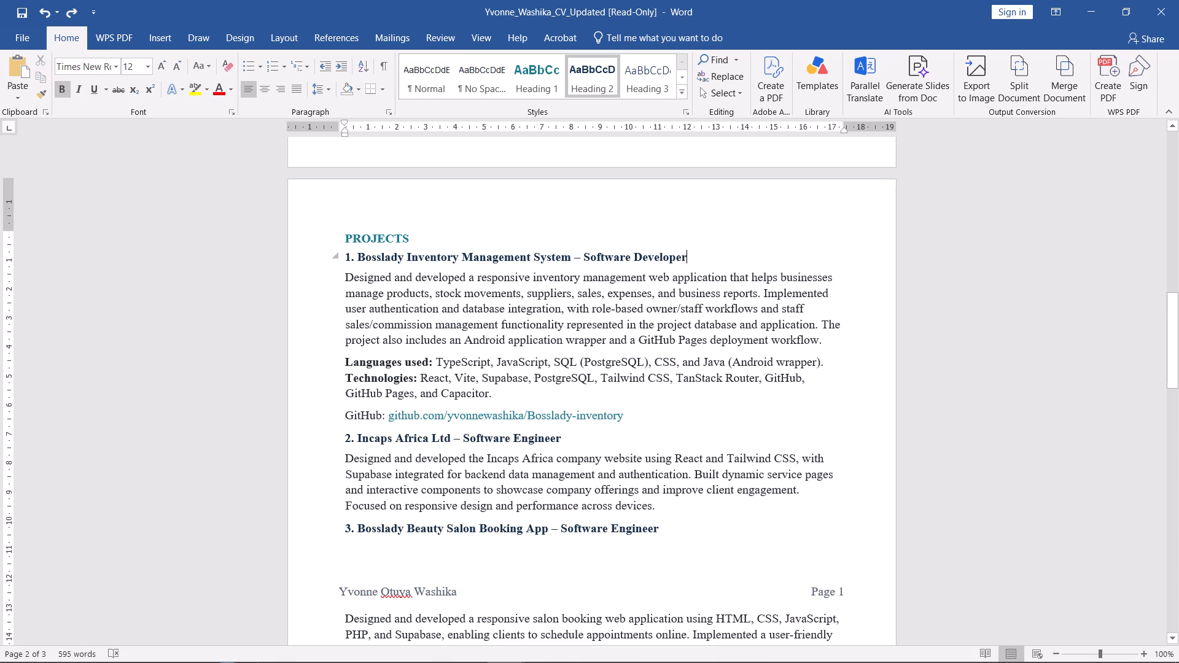
left_click_drag(701, 261, 372, 255)
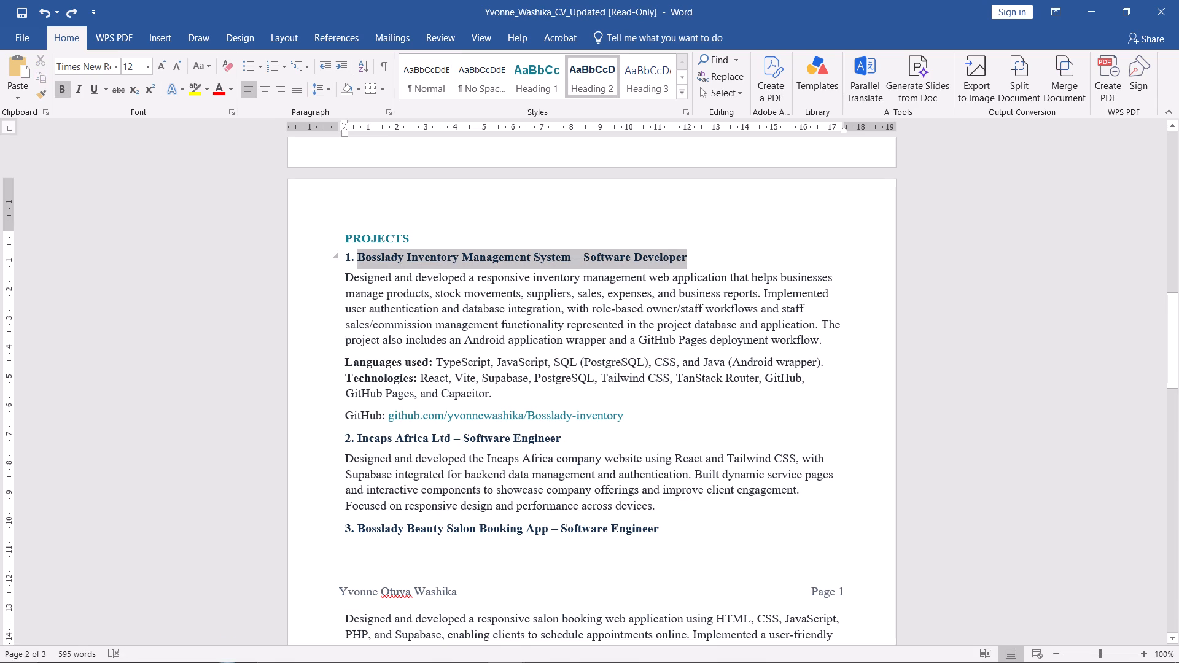
key("ctrl+c")
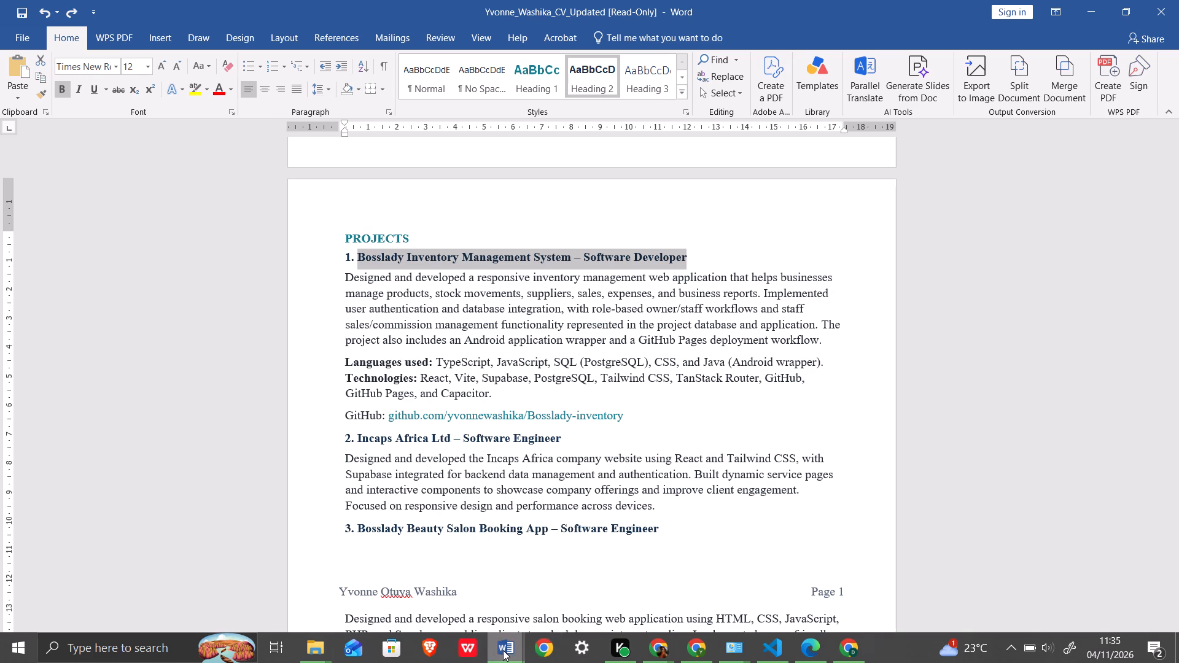
left_click(463, 587)
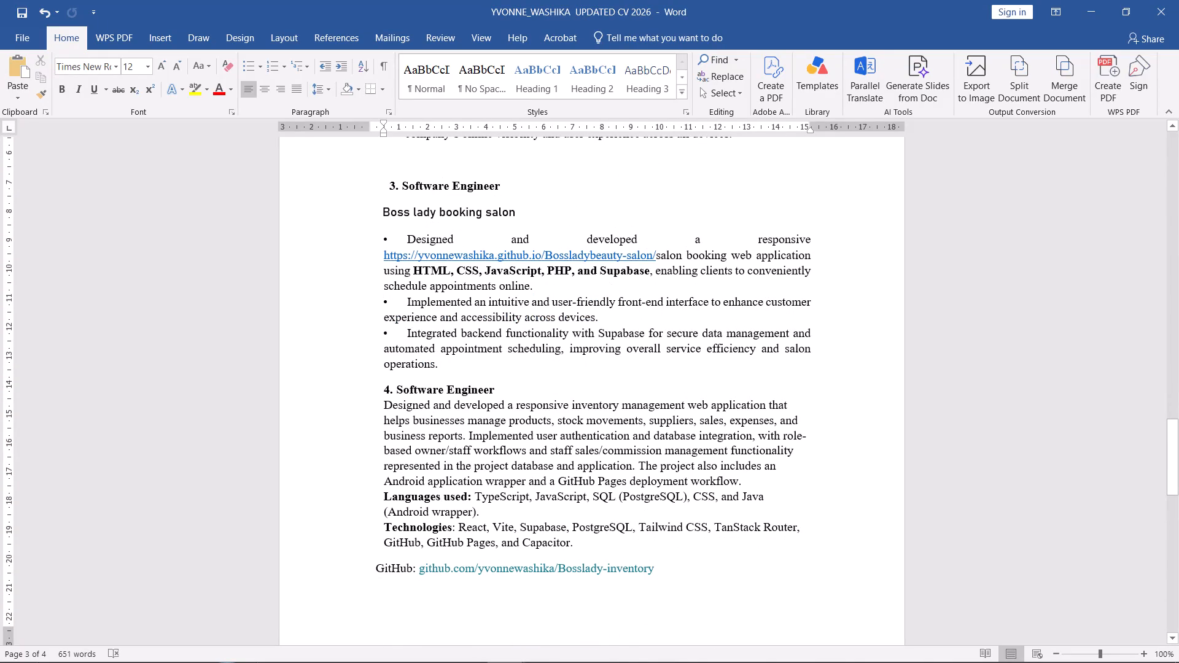
left_click(500, 389)
key("Return")
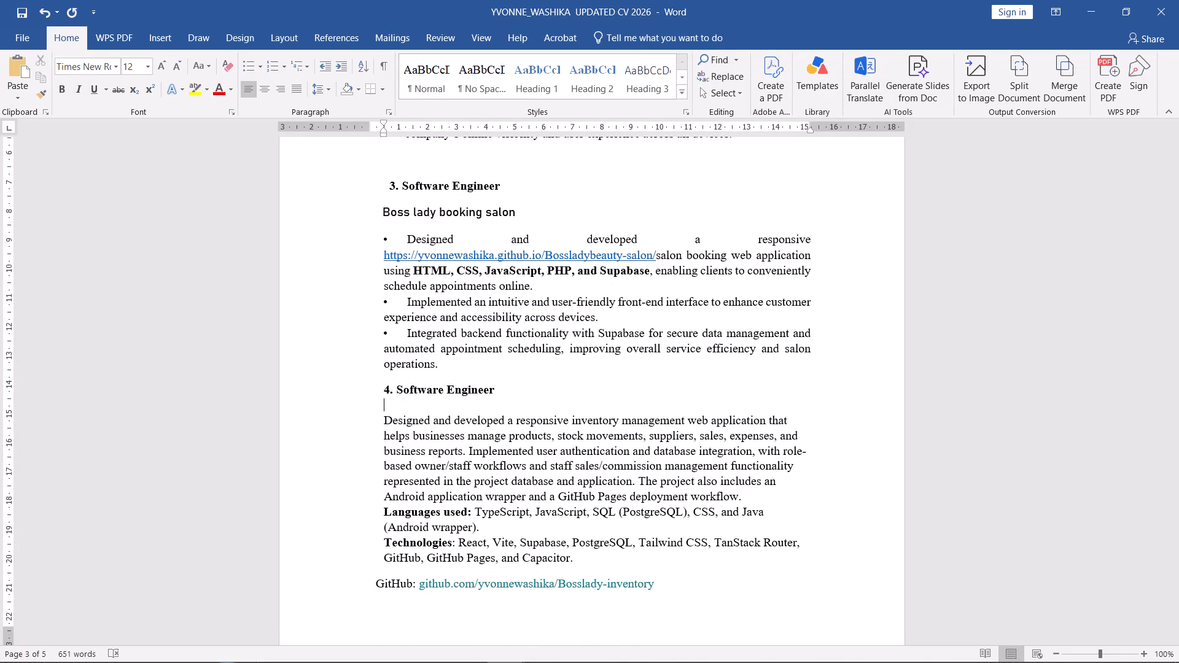
key("ctrl+v")
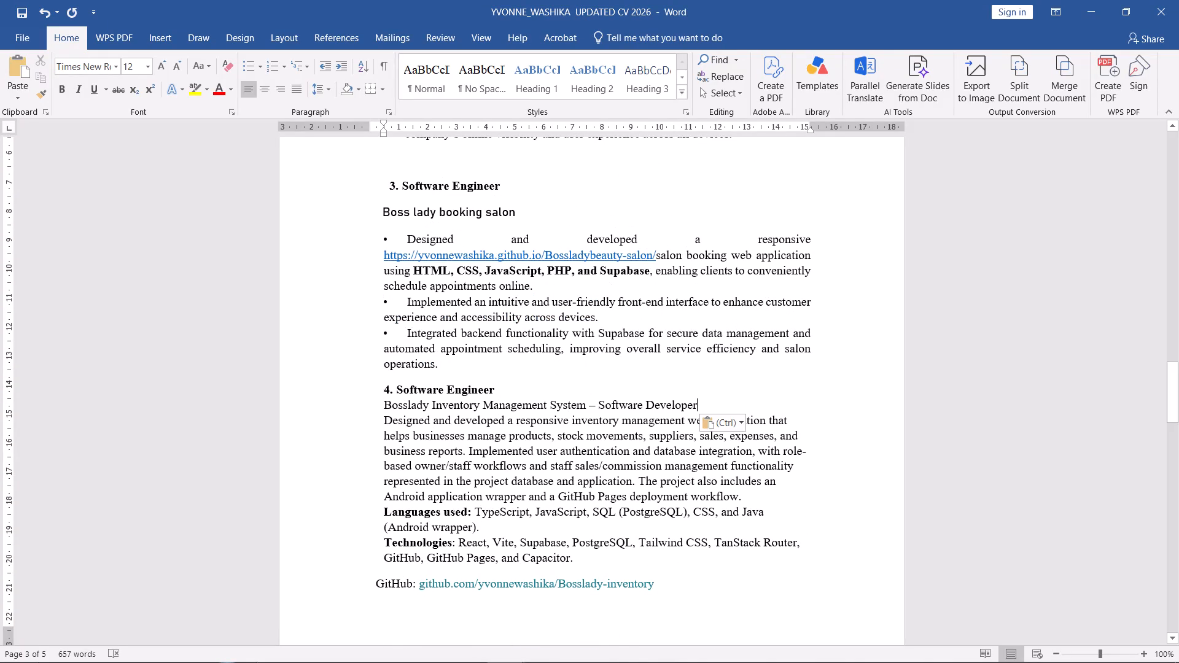
Make the pasted project title under "4. Software Engineer" bold.
left_click(708, 410)
left_click_drag(708, 410, 383, 403)
left_click(387, 380)
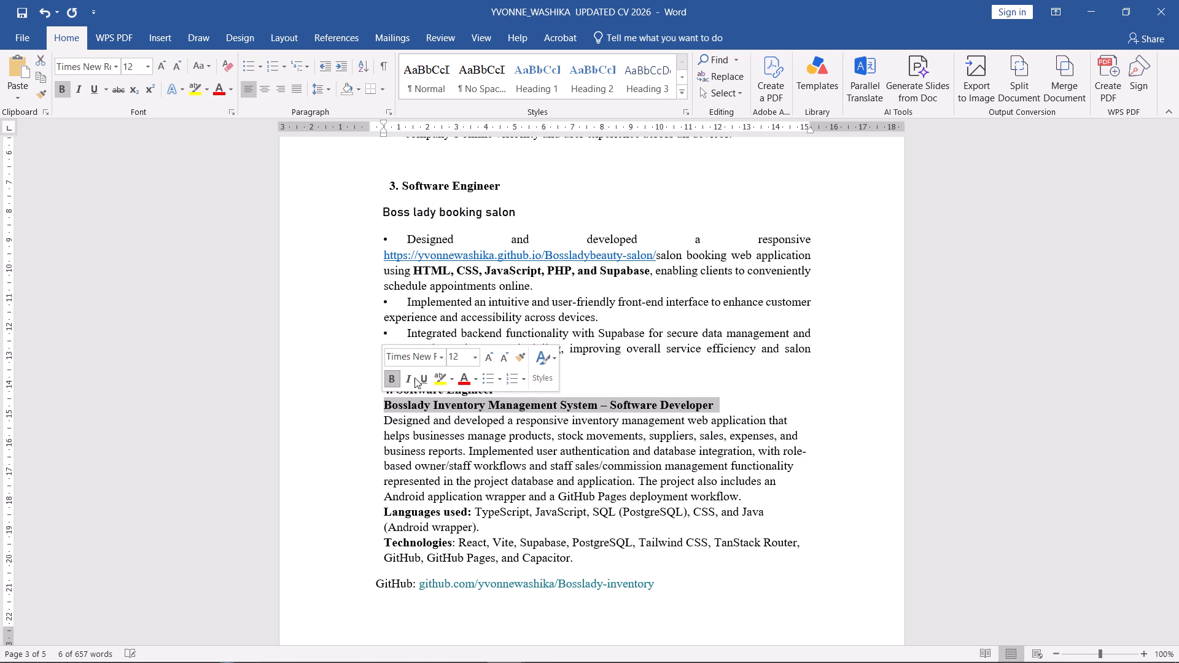
left_click(755, 393)
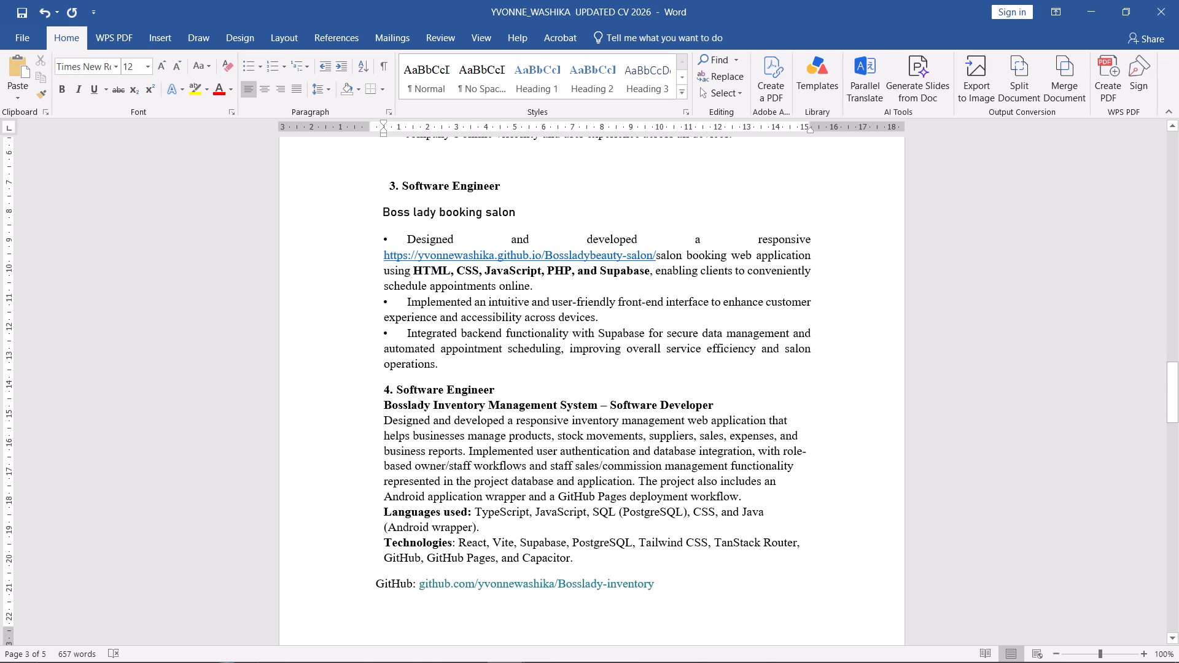
Delete "– Software Developer" from the project title, leaving "Bosslady Inventory Management System".
left_click(717, 404)
key("BackSpace")
key("BackSpace")
key("BackSpace")
key("BackSpace")
key("BackSpace")
key("BackSpace")
key("BackSpace")
key("BackSpace")
key("BackSpace")
key("BackSpace")
key("BackSpace")
key("BackSpace")
key("BackSpace")
key("BackSpace")
key("BackSpace")
key("BackSpace")
key("BackSpace")
key("BackSpace")
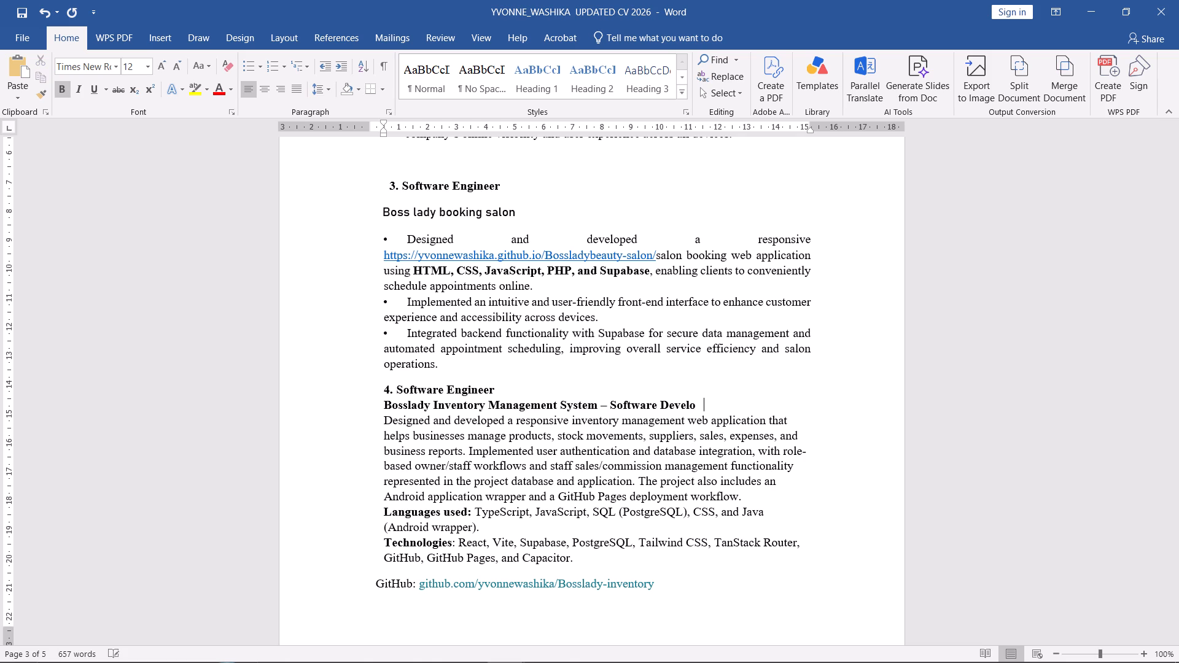
key("BackSpace")
key("BackSpace")
key("BackSpace")
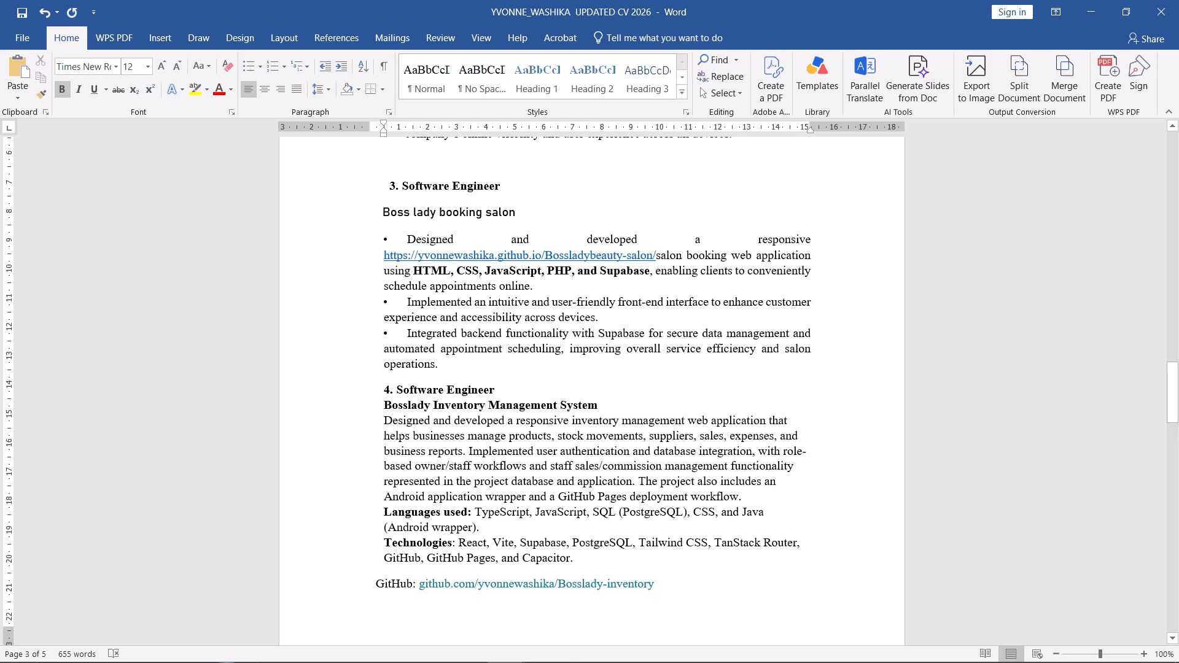
Save the 2026 CV document.
left_click(28, 36)
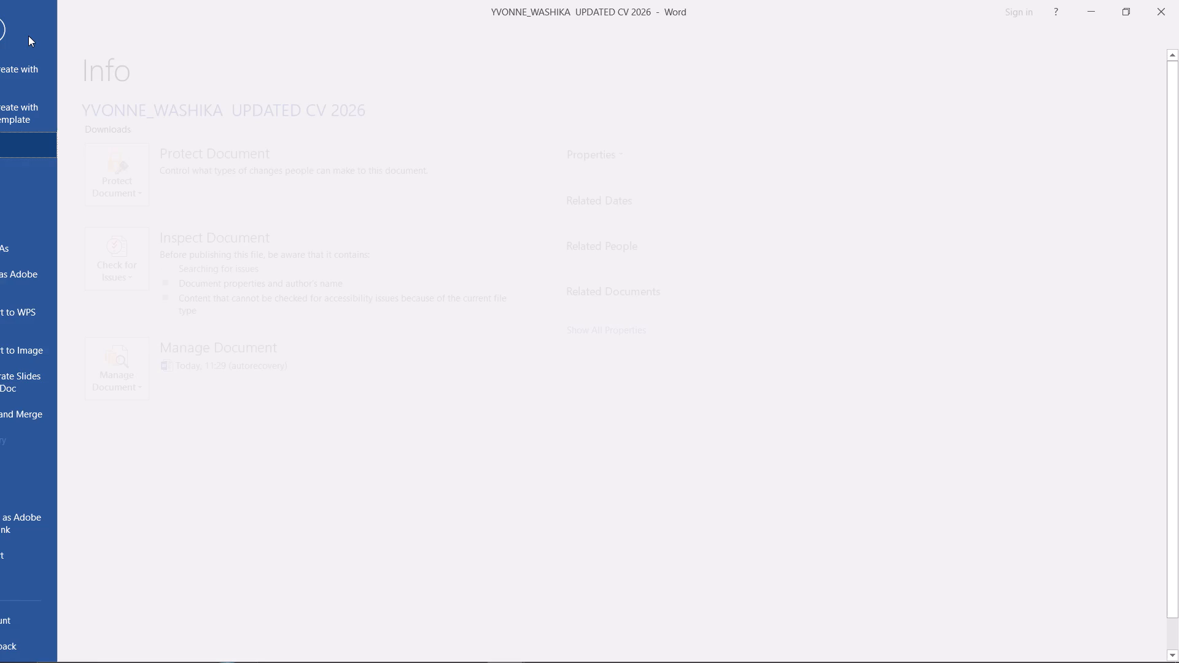
left_click(28, 220)
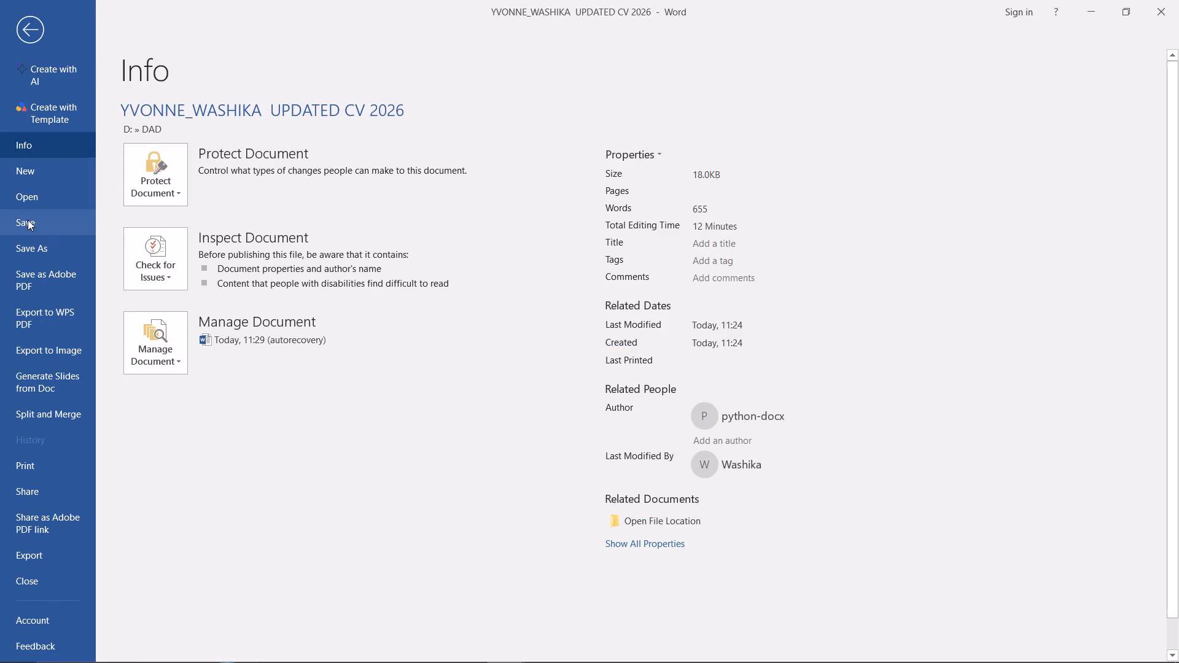